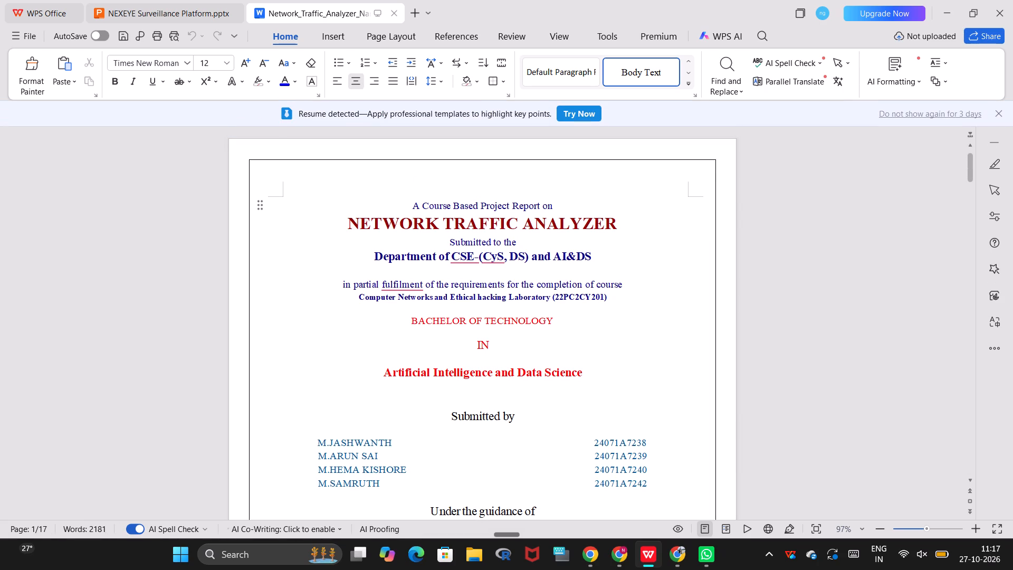
# Review the opening pages of the Network Traffic Analyzer report, from the title page through the certificate and declaration.
pyautogui.scroll(-4, 790, 353)
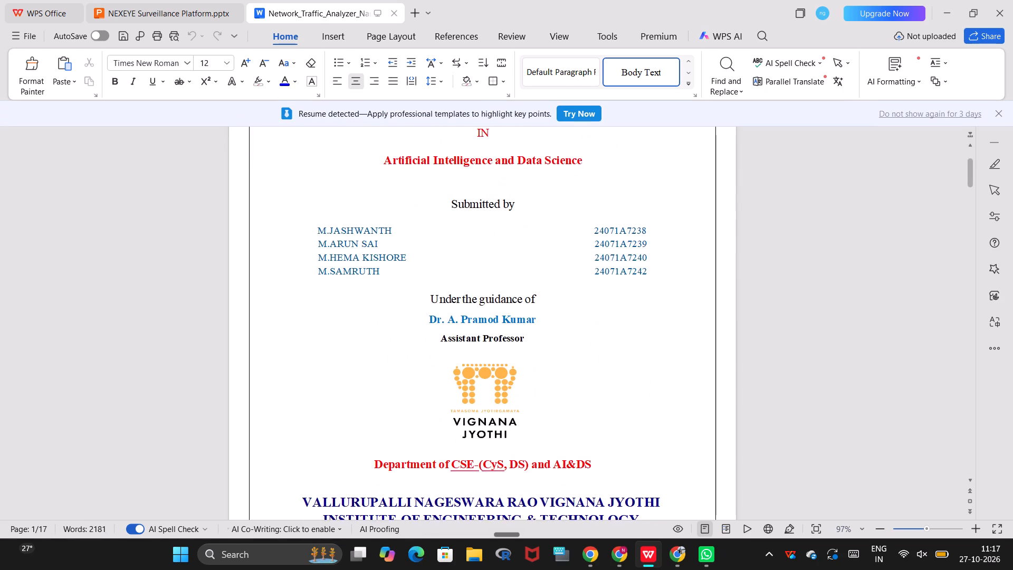
pyautogui.scroll(-12, 790, 353)
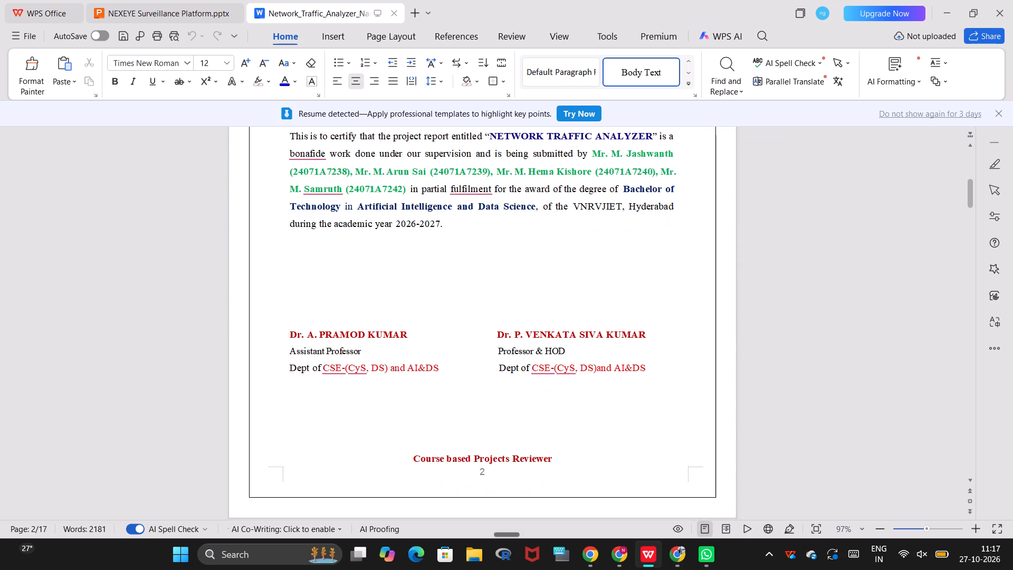
pyautogui.scroll(-9, 790, 353)
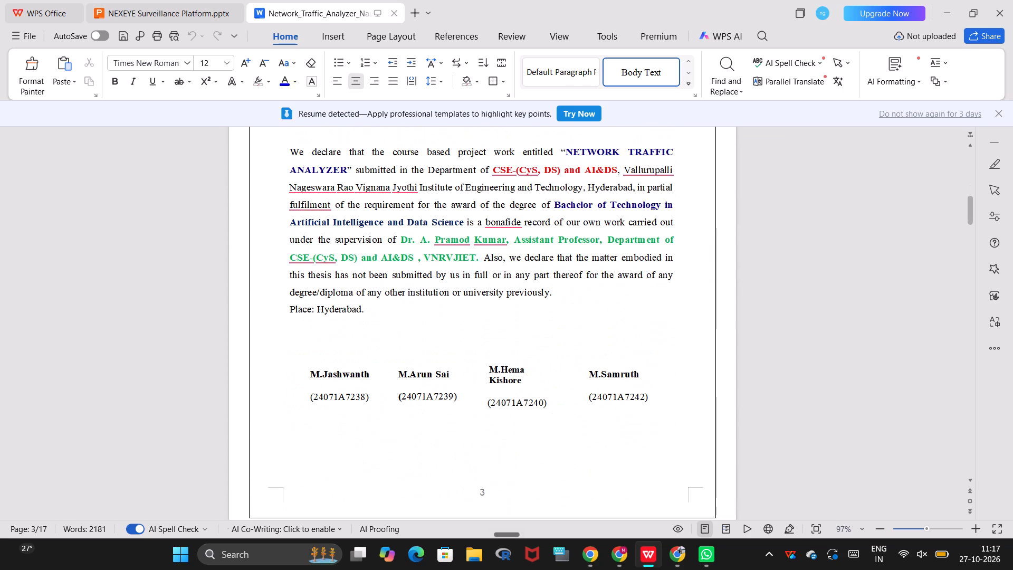
# Check the open NEXEYE Surveillance Platform presentation and return to the title page of the Network Traffic Analyzer report.
pyautogui.scroll(15, 790, 353)
pyautogui.scroll(10, 790, 353)
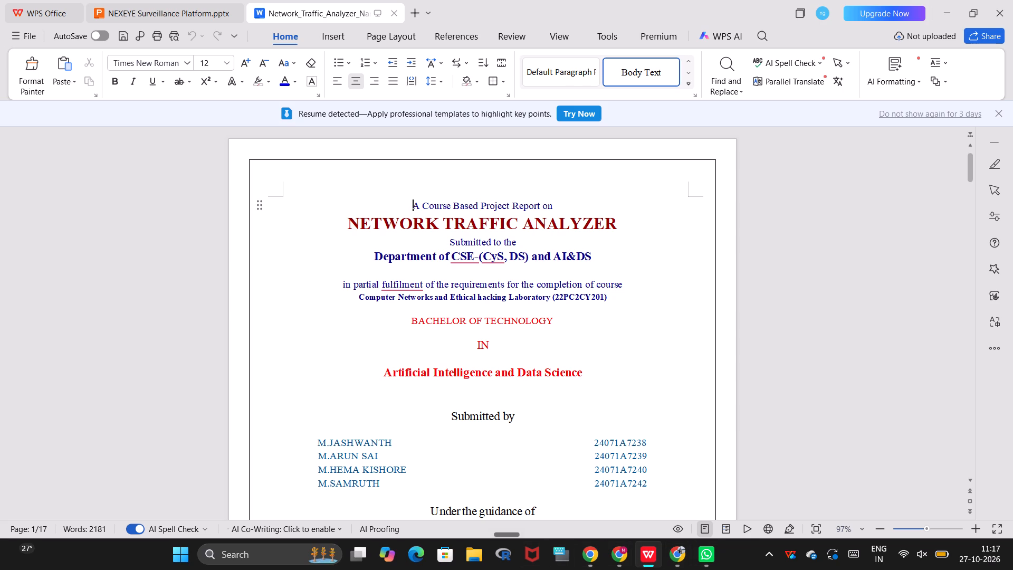
pyautogui.click(170, 0)
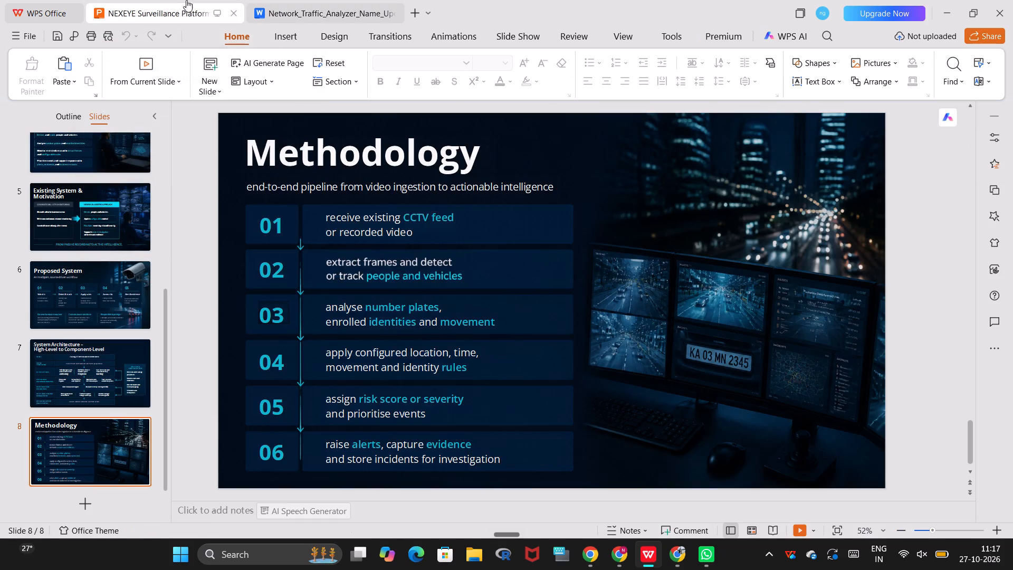
pyautogui.click(314, 0)
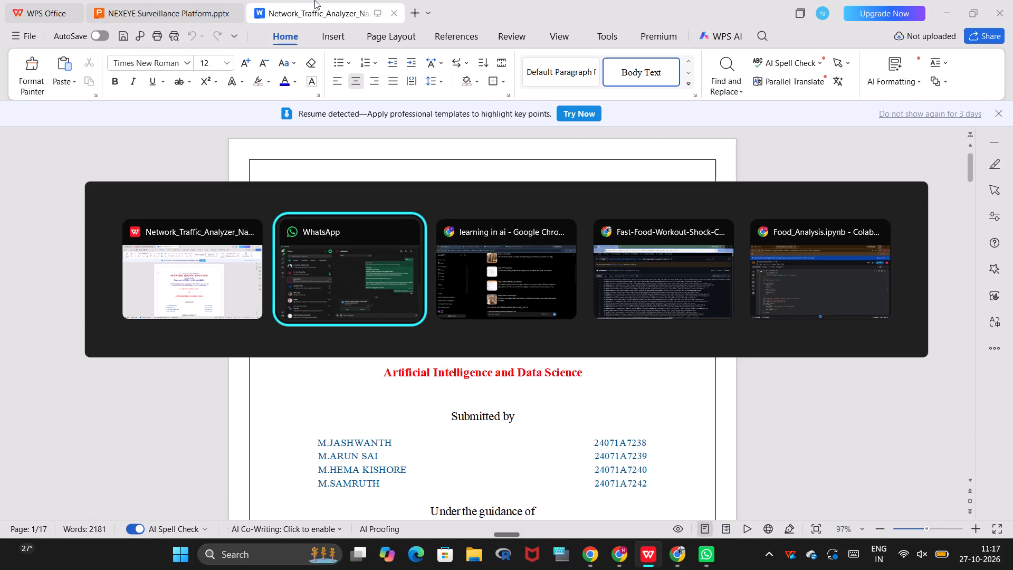
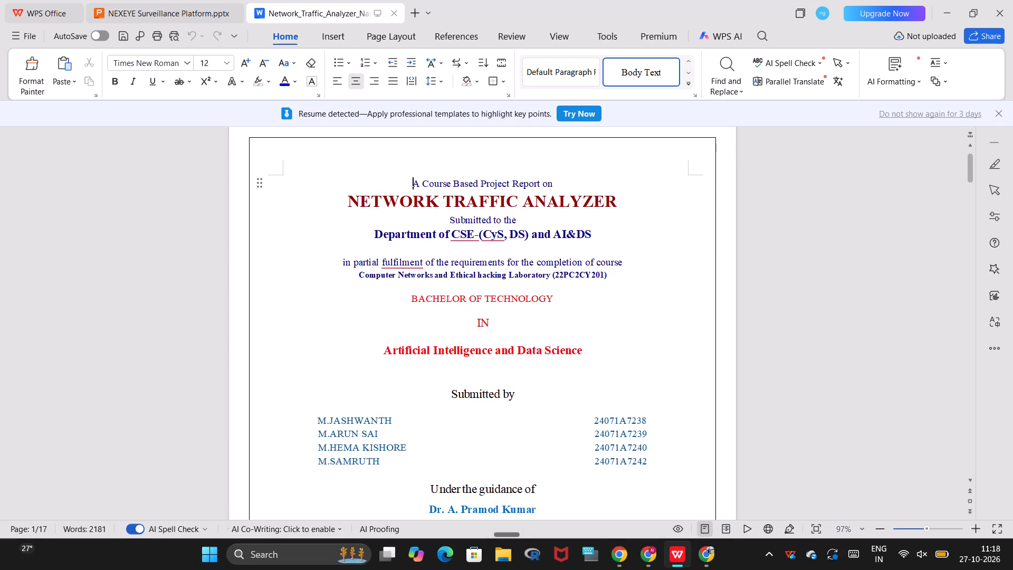
pyautogui.scroll(-2, 427, 302)
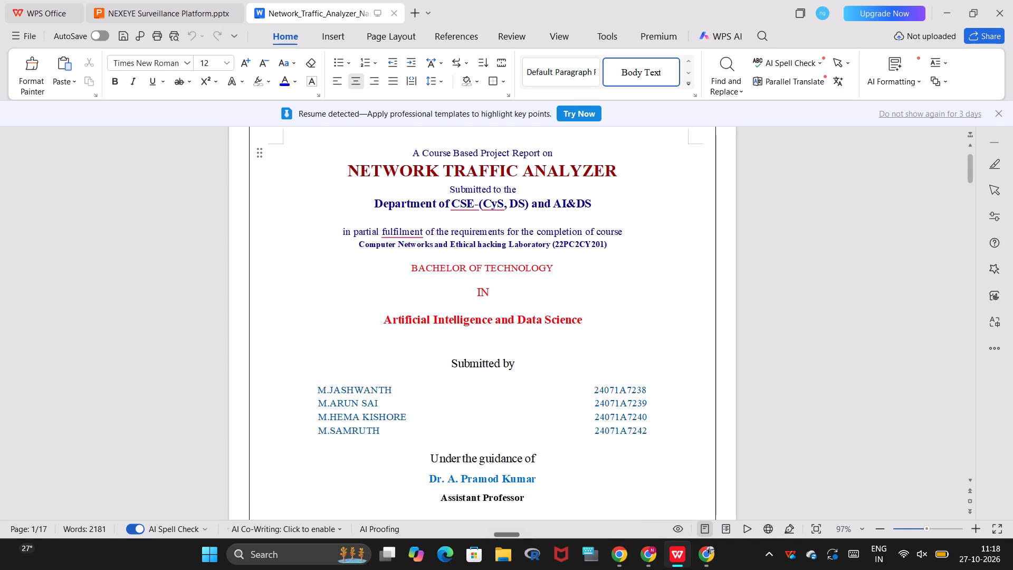
pyautogui.click(359, 246)
pyautogui.moveTo(359, 246); pyautogui.dragTo(589, 248)
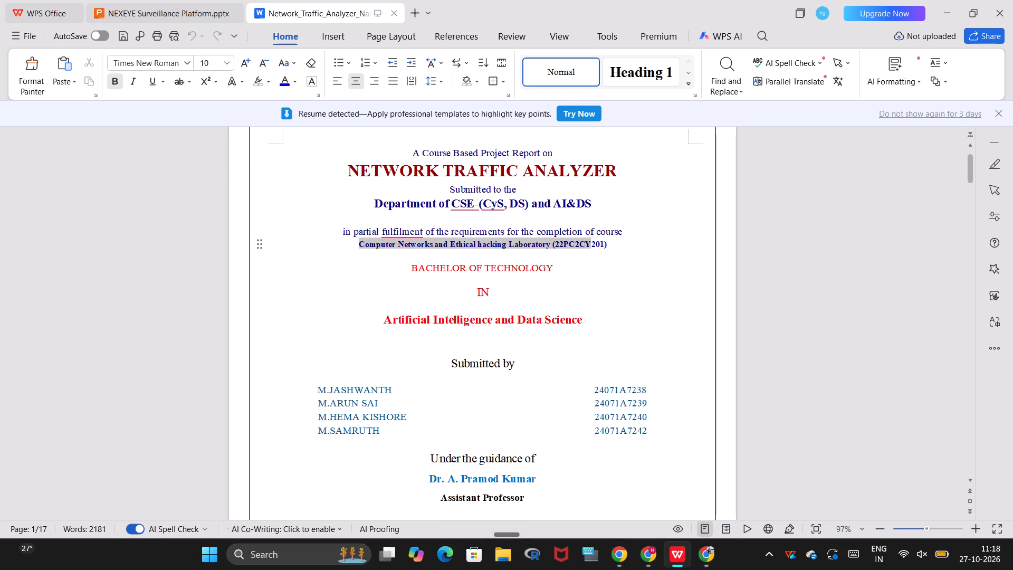
pyautogui.moveTo(589, 248); pyautogui.dragTo(605, 249)
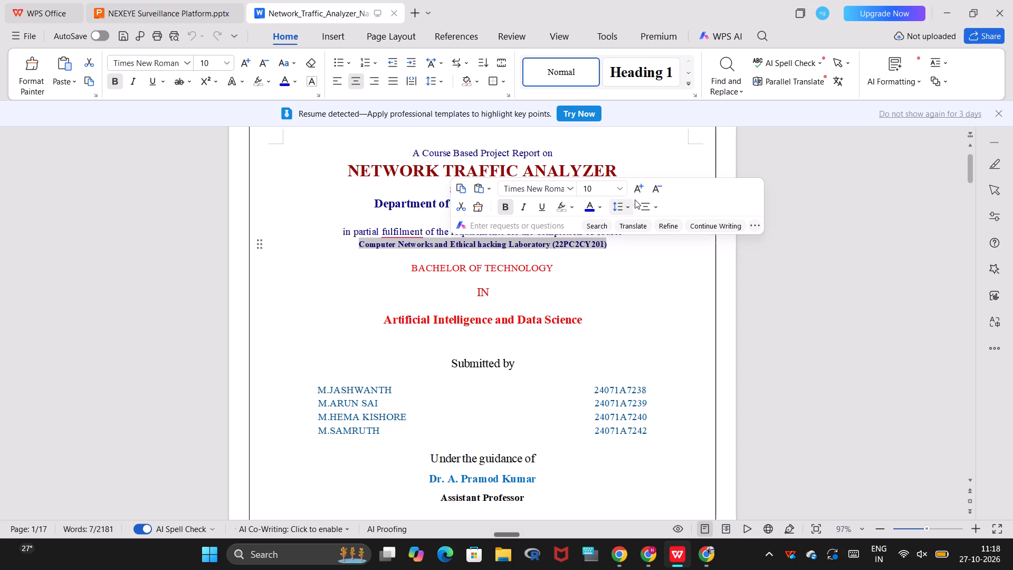
pyautogui.click(618, 193)
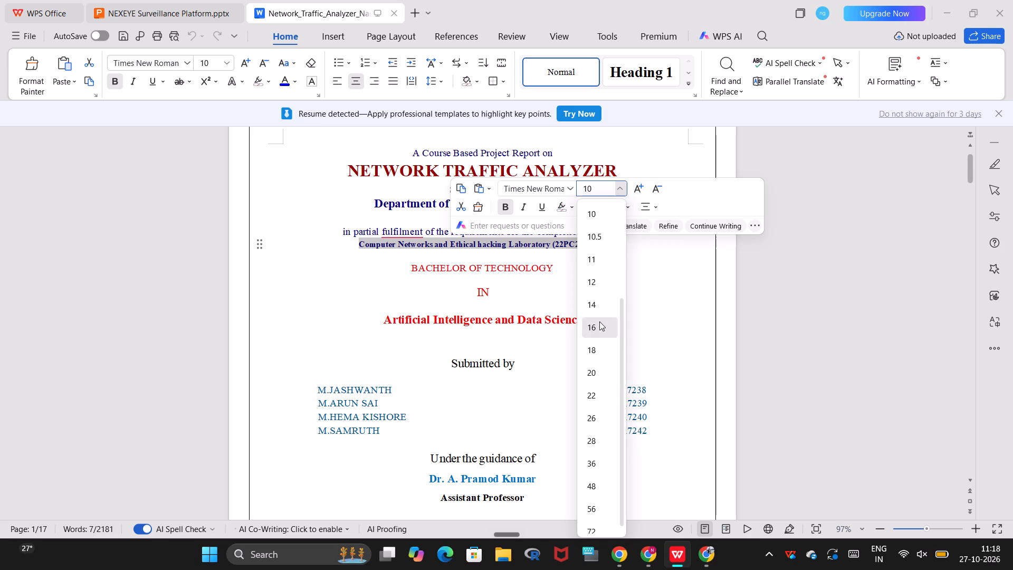
pyautogui.click(604, 275)
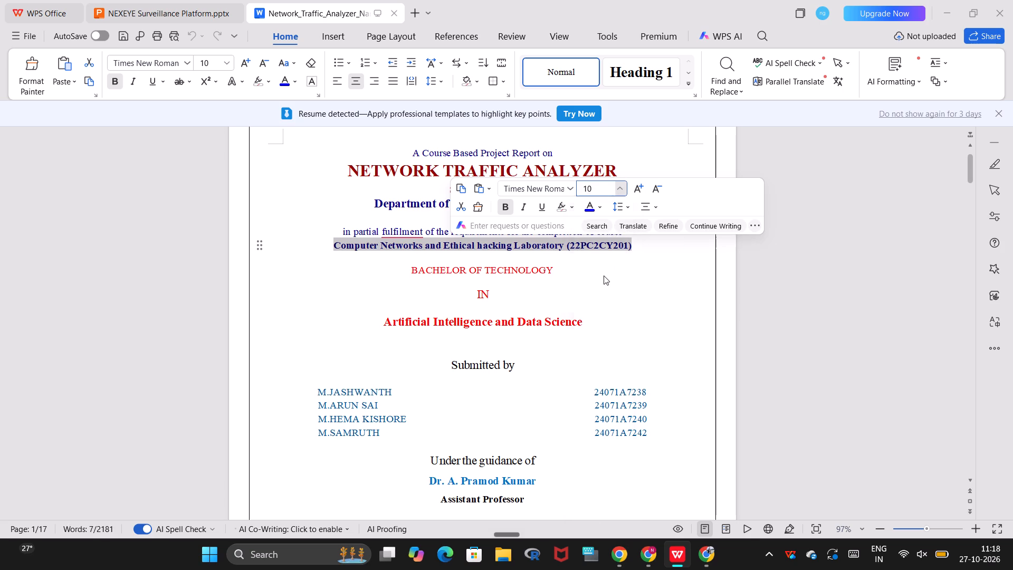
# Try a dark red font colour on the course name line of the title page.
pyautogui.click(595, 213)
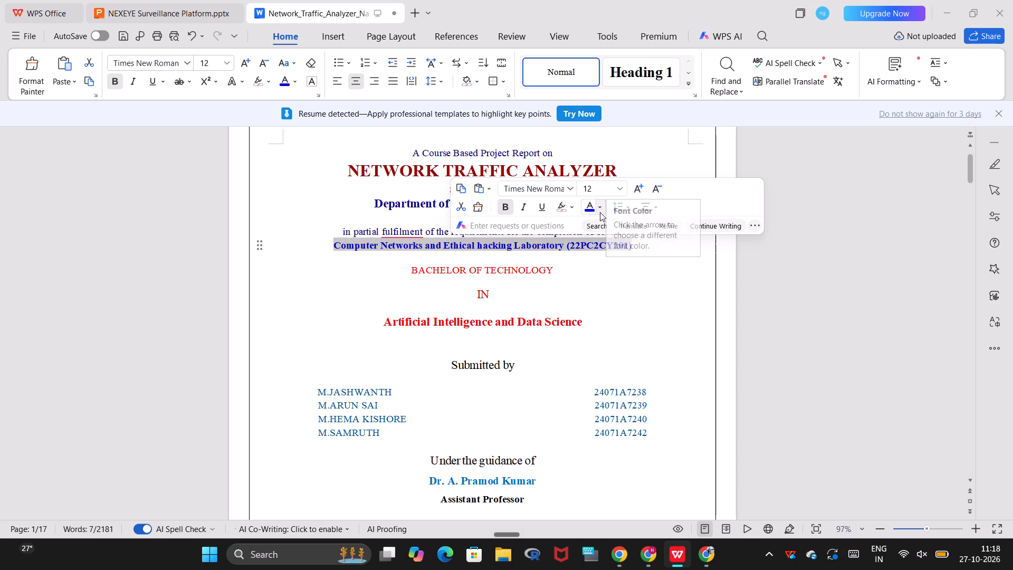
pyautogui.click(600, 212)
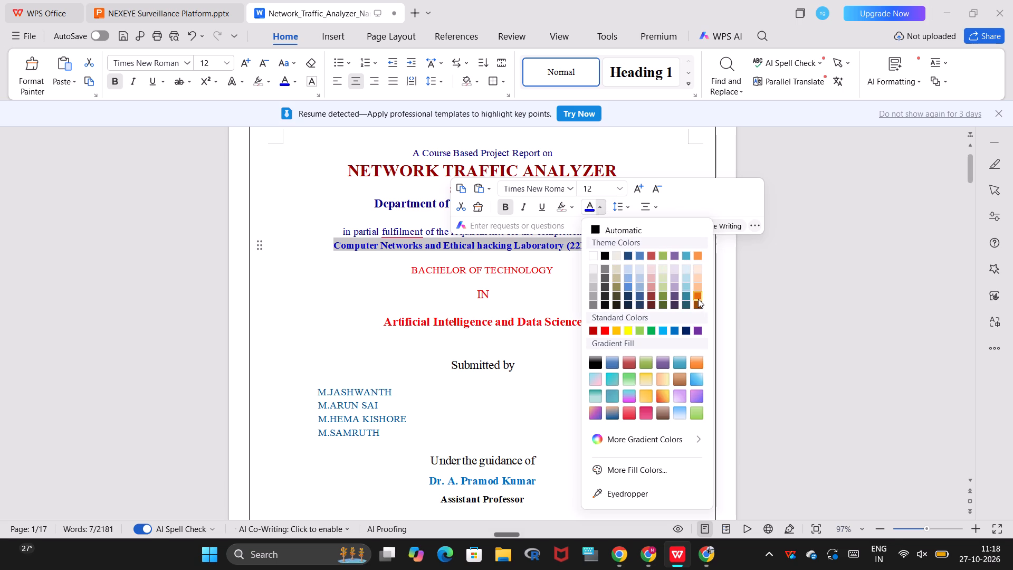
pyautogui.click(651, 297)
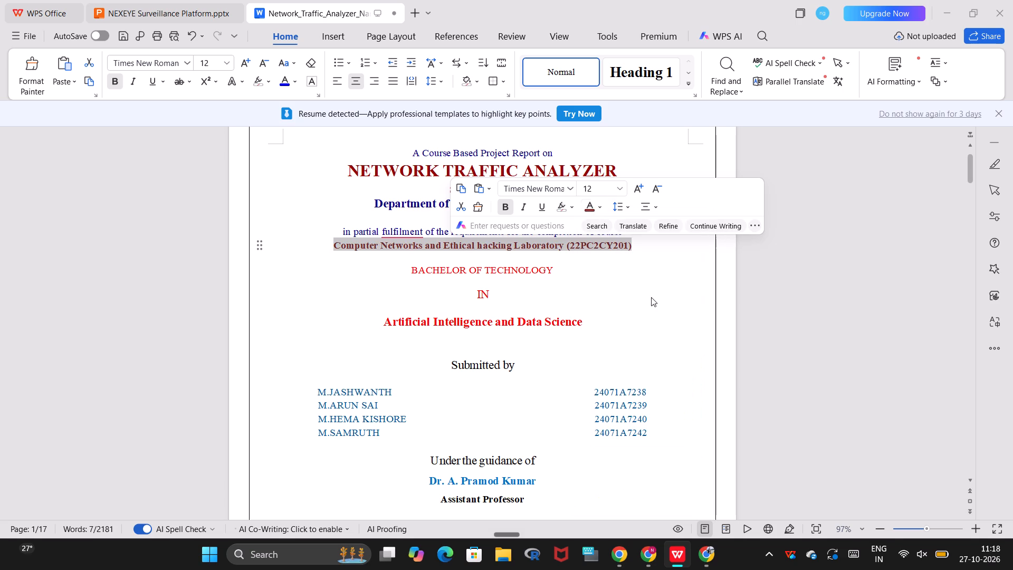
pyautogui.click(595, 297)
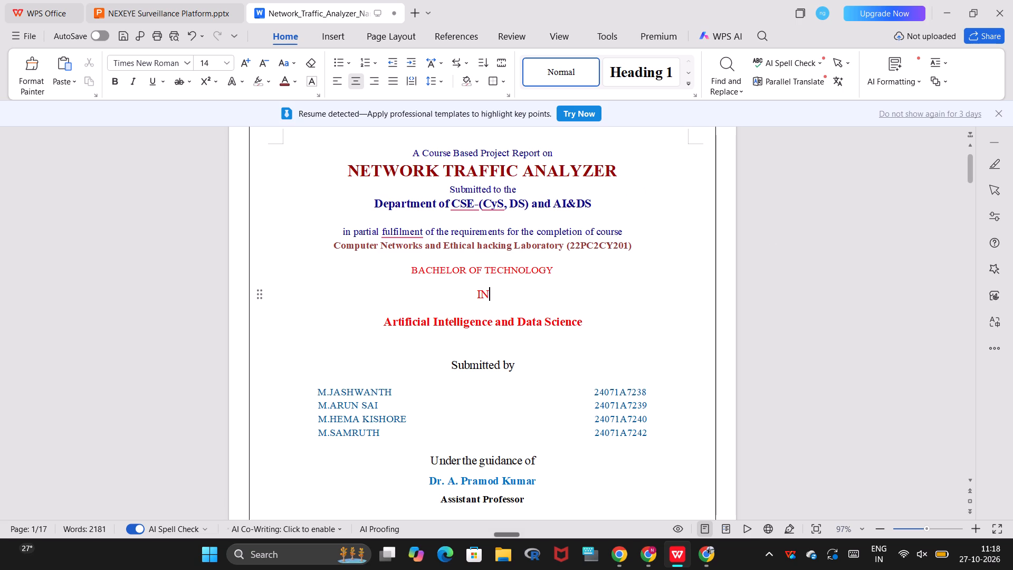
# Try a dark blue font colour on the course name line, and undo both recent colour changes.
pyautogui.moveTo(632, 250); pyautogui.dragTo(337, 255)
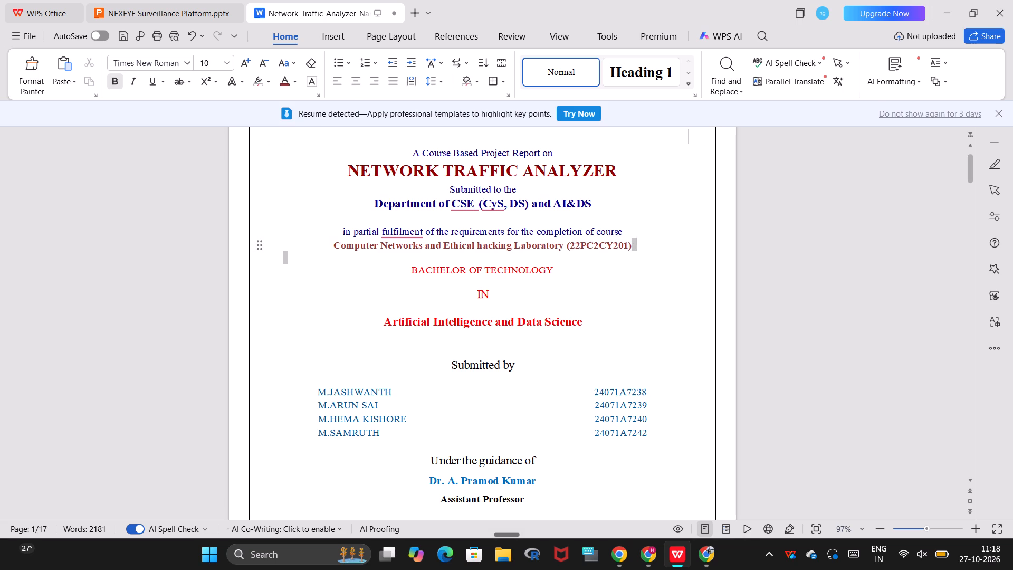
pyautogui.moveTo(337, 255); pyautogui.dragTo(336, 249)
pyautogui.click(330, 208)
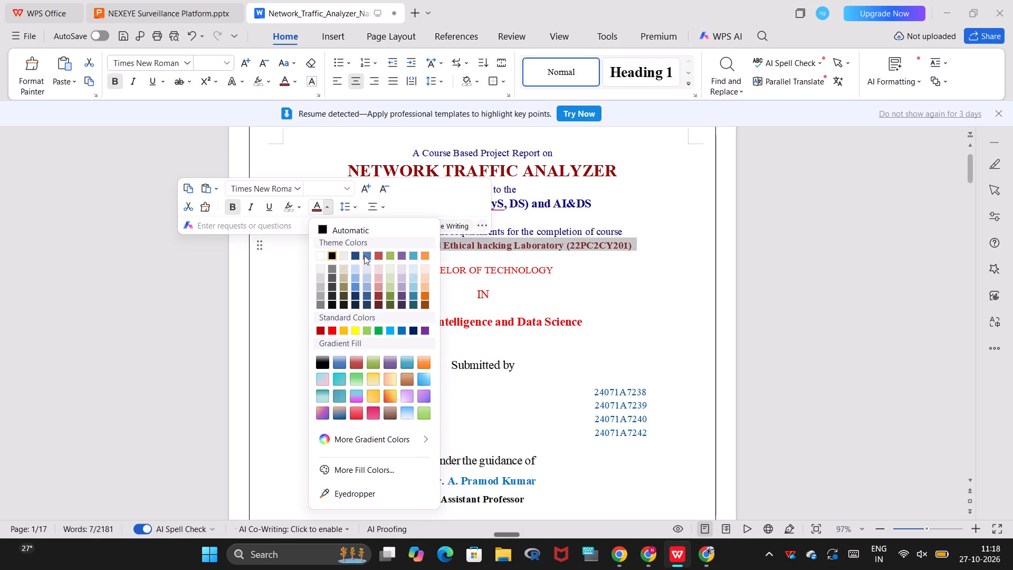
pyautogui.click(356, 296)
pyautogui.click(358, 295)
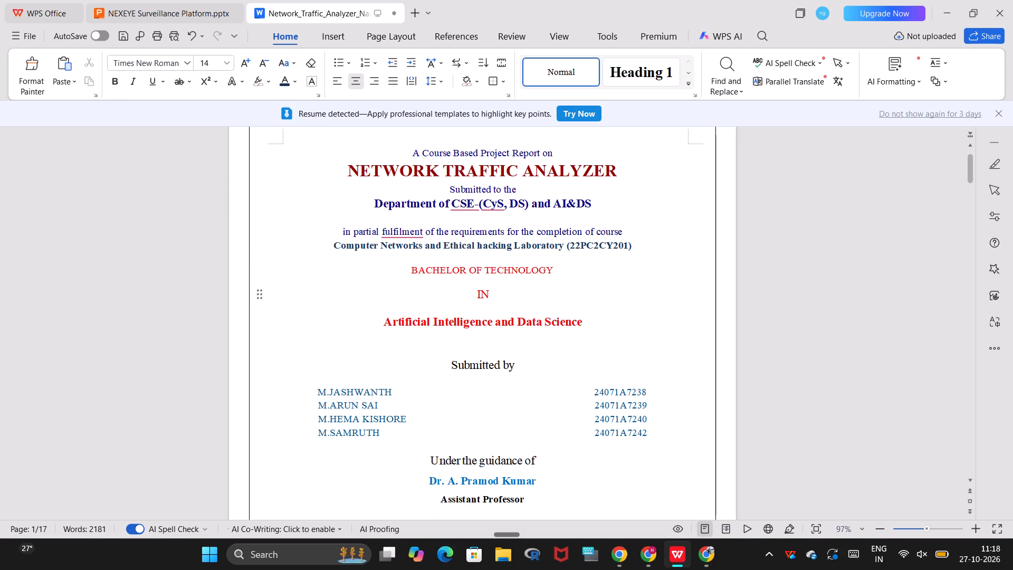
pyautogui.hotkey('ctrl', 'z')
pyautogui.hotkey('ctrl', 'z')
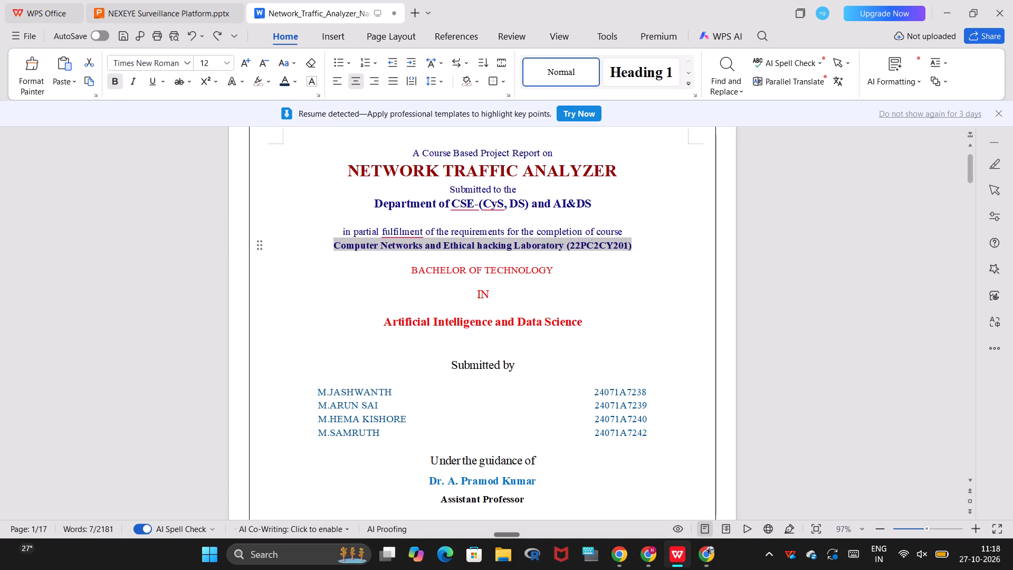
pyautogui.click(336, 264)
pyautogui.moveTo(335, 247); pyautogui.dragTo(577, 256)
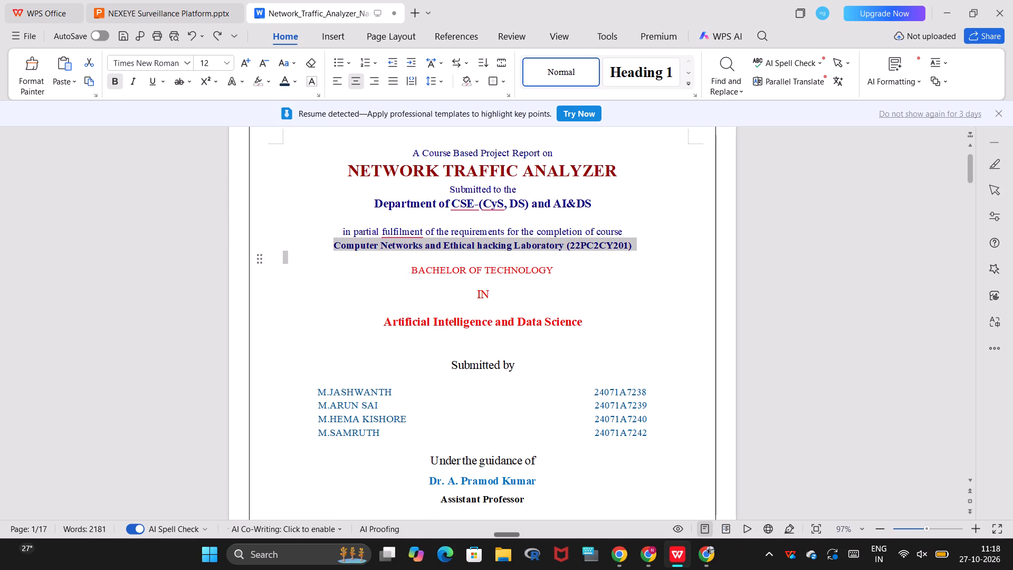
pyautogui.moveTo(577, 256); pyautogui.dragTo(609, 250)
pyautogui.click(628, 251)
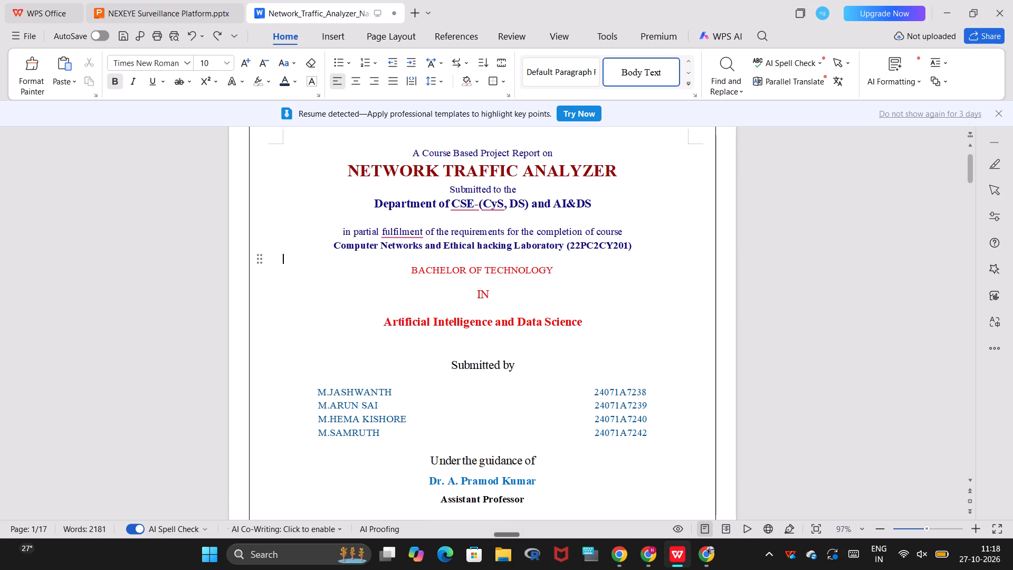
# Set the two-line institute name heading at the top of the certificate page to font size 16.
pyautogui.scroll(1, 452, 173)
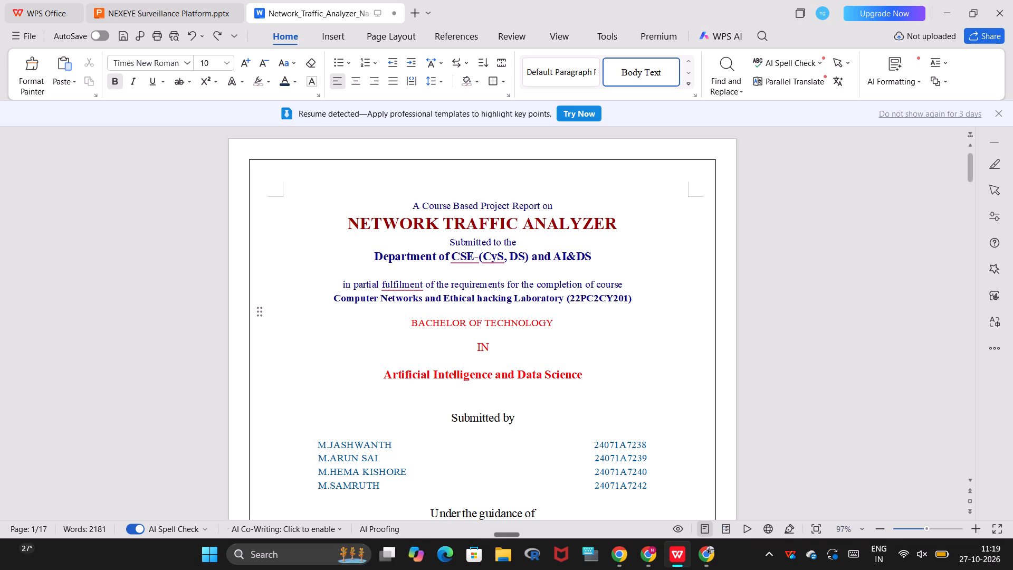
pyautogui.scroll(-1, 442, 218)
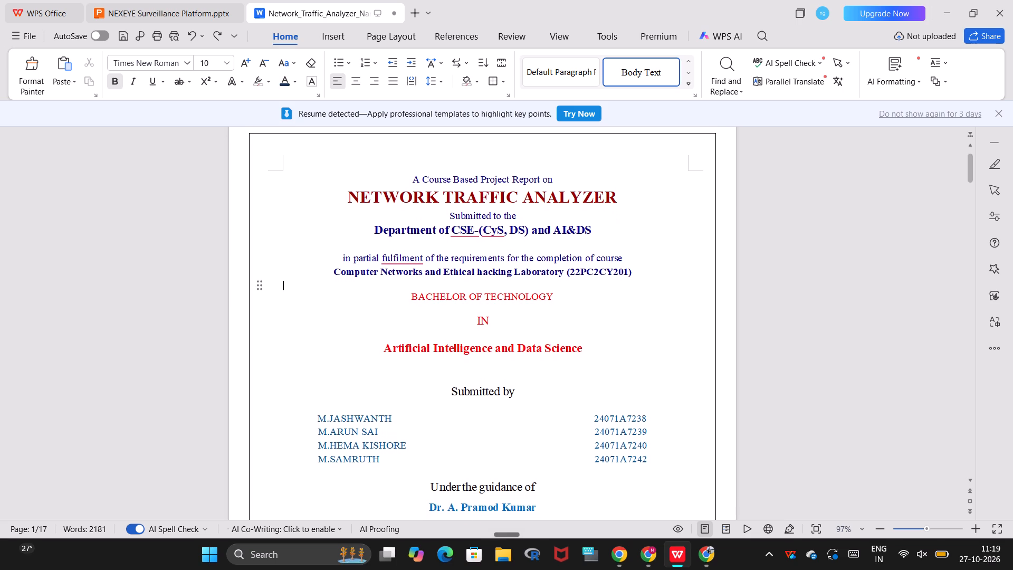
pyautogui.scroll(-1, 442, 218)
pyautogui.scroll(-1, 459, 340)
pyautogui.scroll(-2, 567, 387)
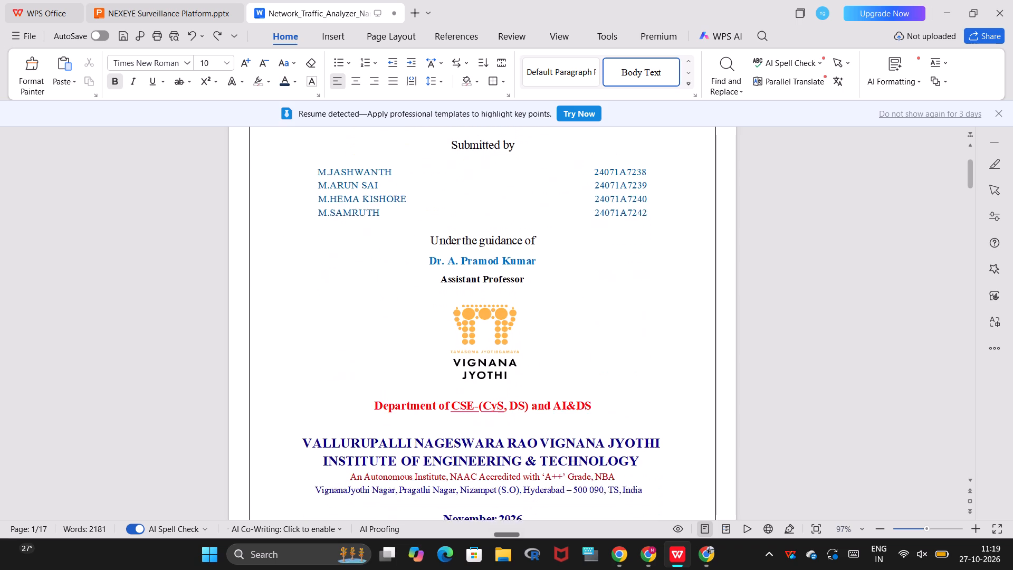
pyautogui.scroll(-2, 567, 387)
pyautogui.scroll(1, 567, 387)
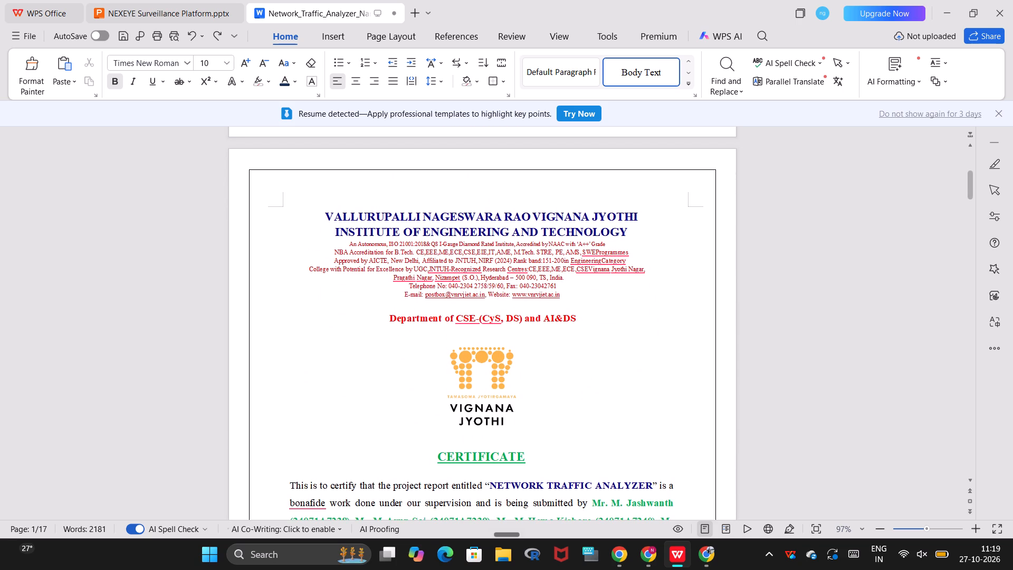
pyautogui.moveTo(328, 214); pyautogui.dragTo(608, 214)
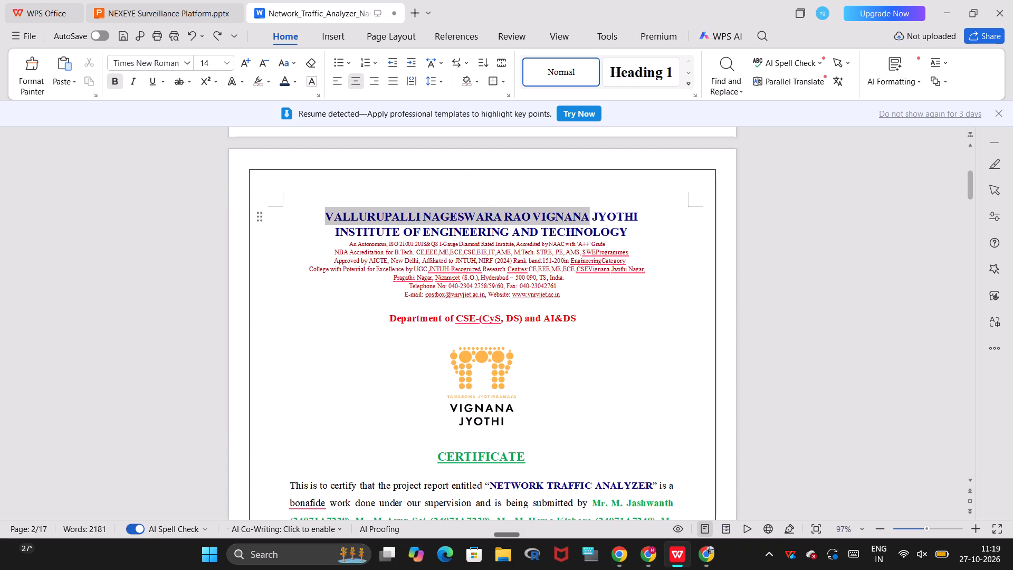
pyautogui.moveTo(608, 214); pyautogui.dragTo(627, 231)
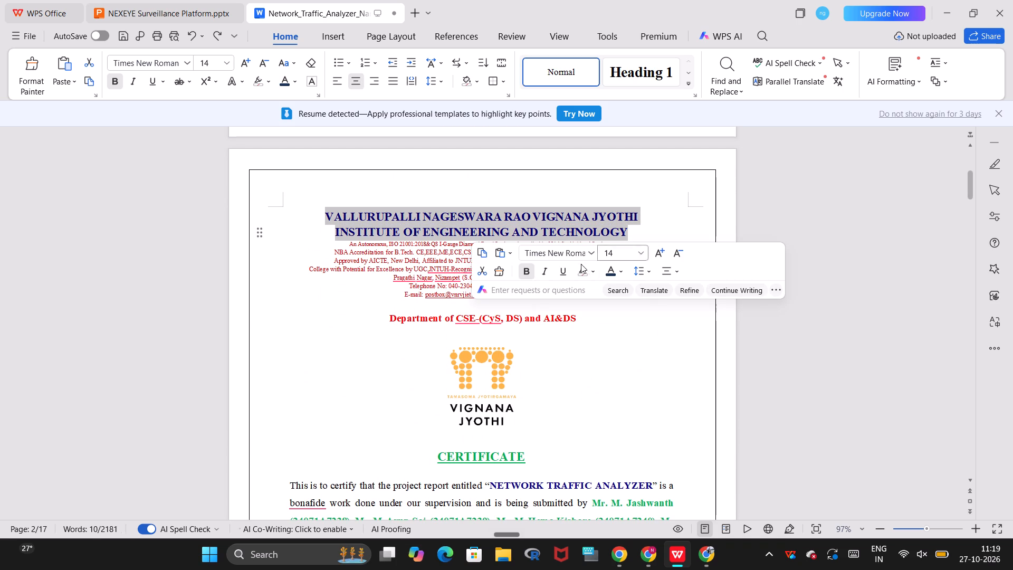
pyautogui.click(641, 255)
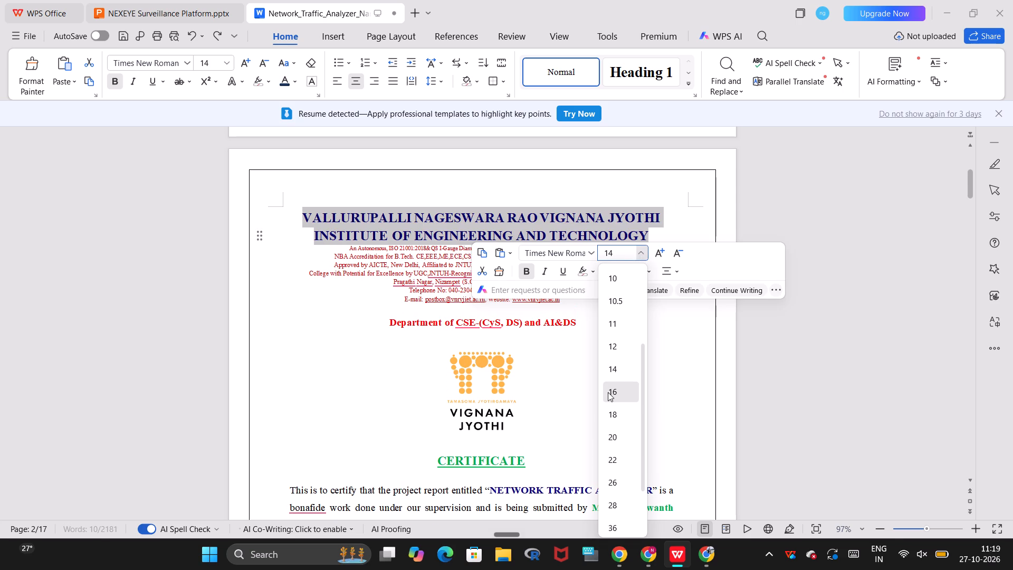
pyautogui.click(608, 392)
pyautogui.click(484, 367)
pyautogui.scroll(-1, 484, 367)
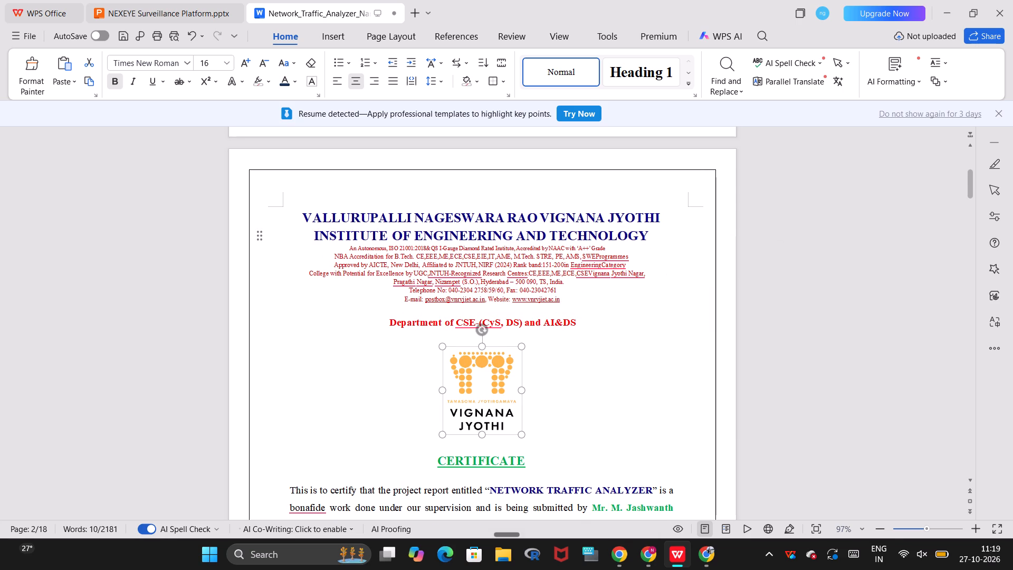
# Delete the telephone, fax, e-mail and website lines from the certificate page's institute details.
pyautogui.click(597, 243)
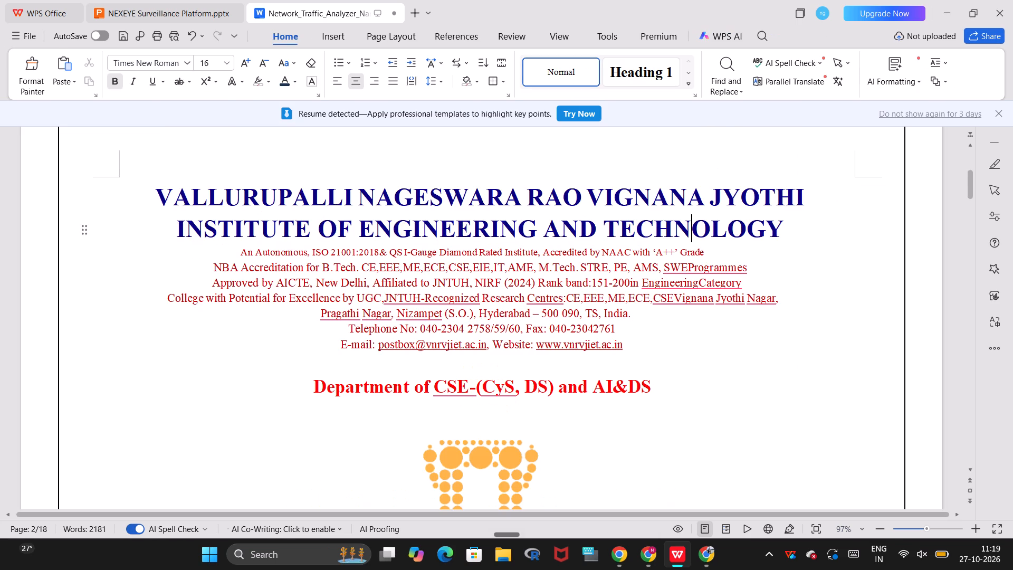
pyautogui.moveTo(627, 343); pyautogui.dragTo(385, 338)
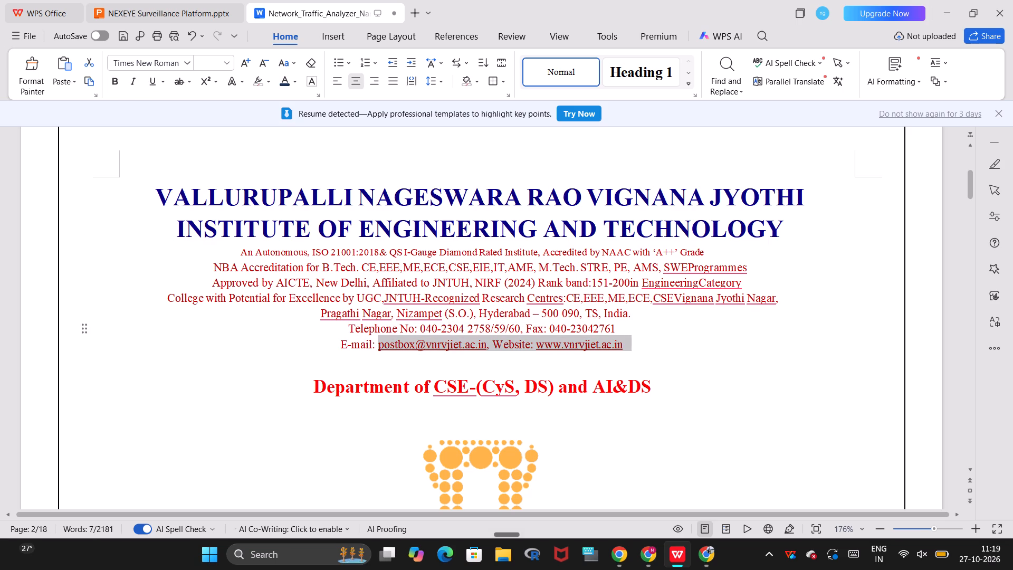
pyautogui.moveTo(385, 338); pyautogui.dragTo(349, 332)
pyautogui.press('BackSpace')
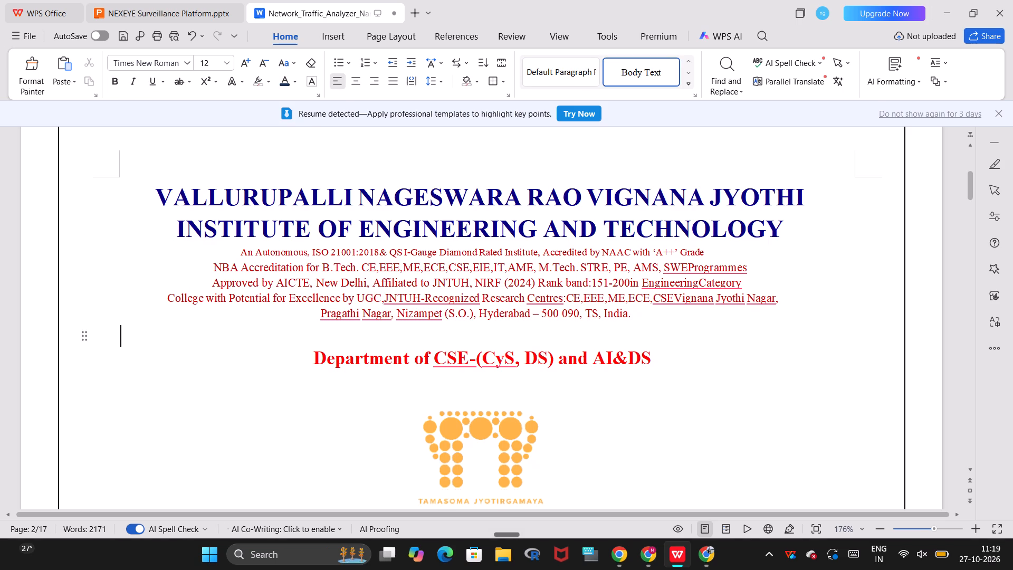
# Insert the missing spaces in "EngineeringCategory", "SWEProgrammes" and "CSEVignana" in the institute details on the certificate page.
pyautogui.click(696, 285)
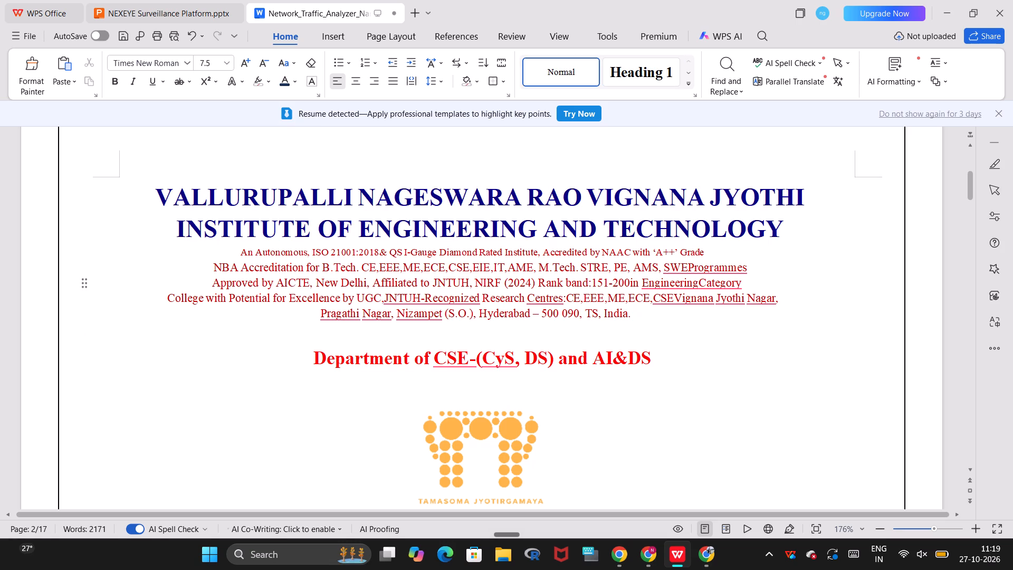
pyautogui.press('Right')
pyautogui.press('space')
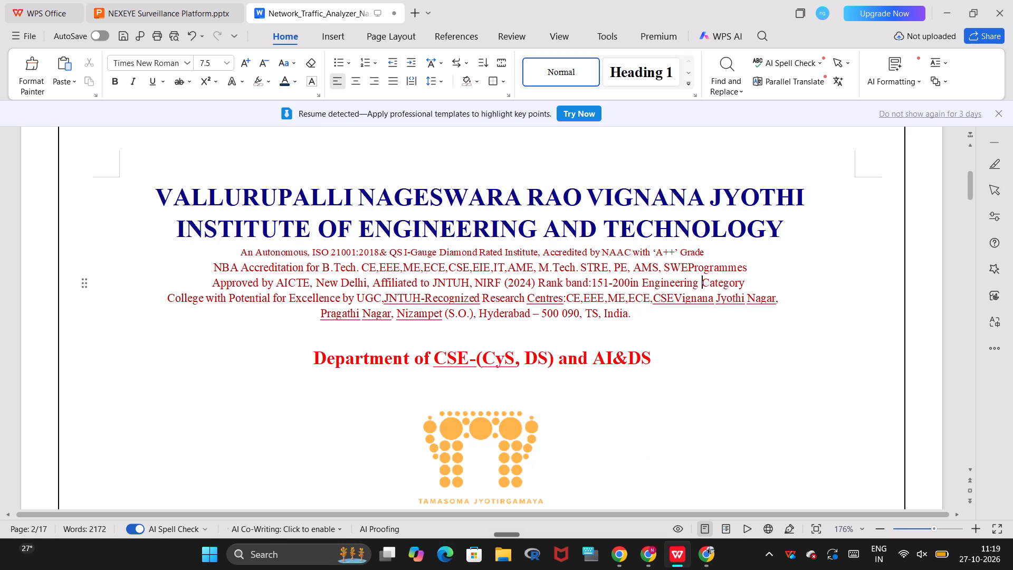
pyautogui.click(691, 263)
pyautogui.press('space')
pyautogui.click(677, 300)
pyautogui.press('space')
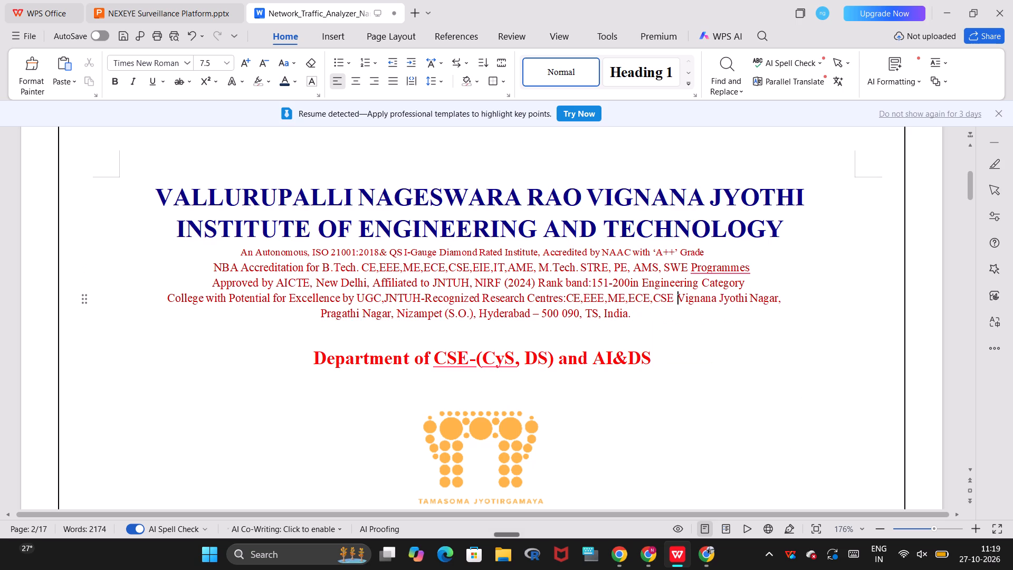
# Move the institute address starting at "Vignana Jyothi Nagar" onto its own line and indent it with spaces towards the centre.
pyautogui.press('Return')
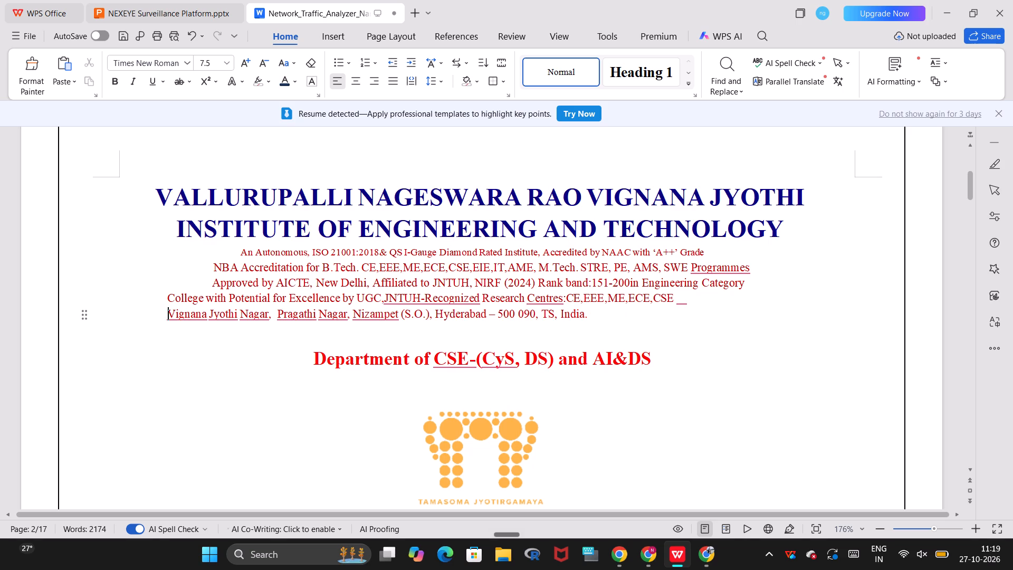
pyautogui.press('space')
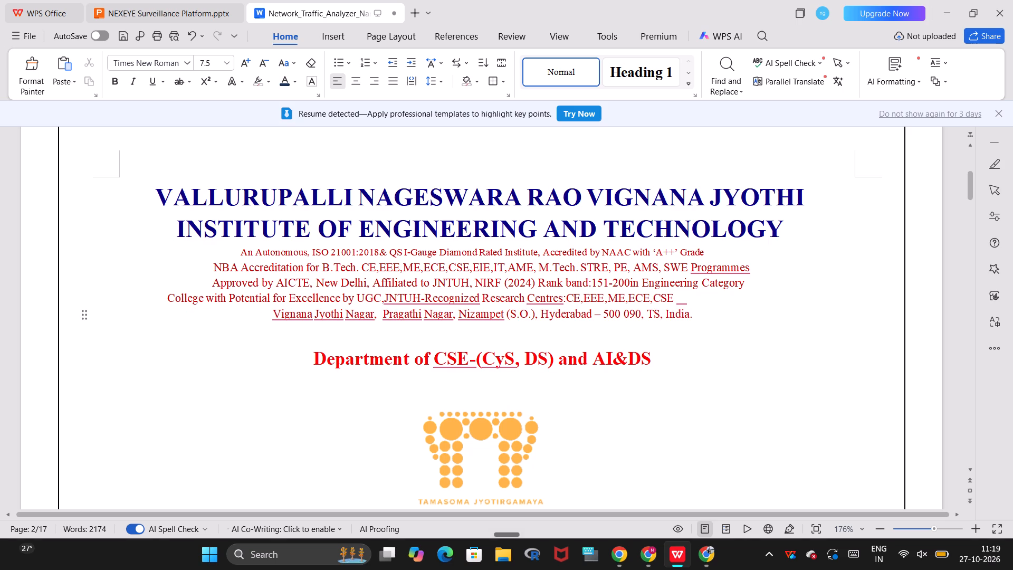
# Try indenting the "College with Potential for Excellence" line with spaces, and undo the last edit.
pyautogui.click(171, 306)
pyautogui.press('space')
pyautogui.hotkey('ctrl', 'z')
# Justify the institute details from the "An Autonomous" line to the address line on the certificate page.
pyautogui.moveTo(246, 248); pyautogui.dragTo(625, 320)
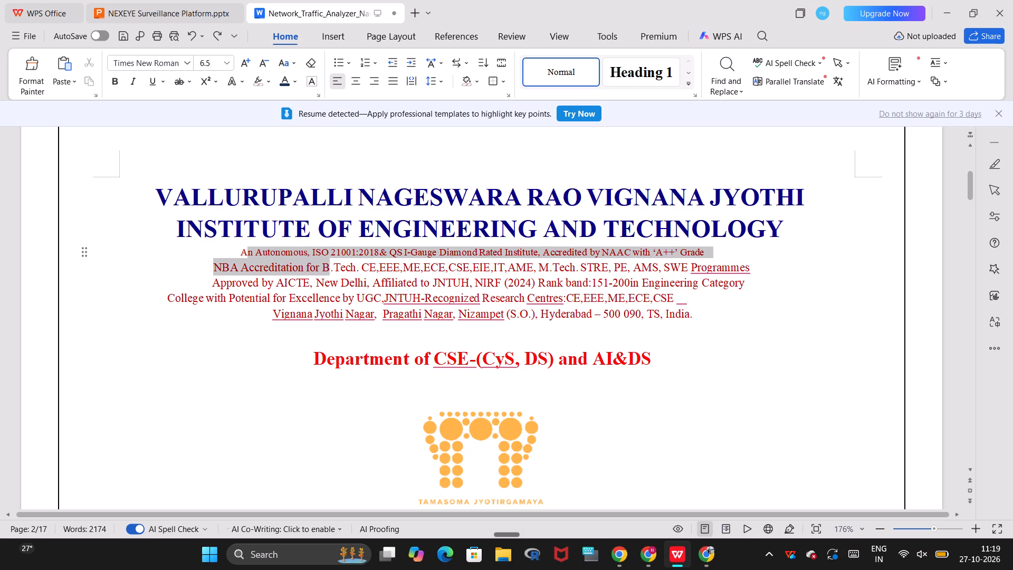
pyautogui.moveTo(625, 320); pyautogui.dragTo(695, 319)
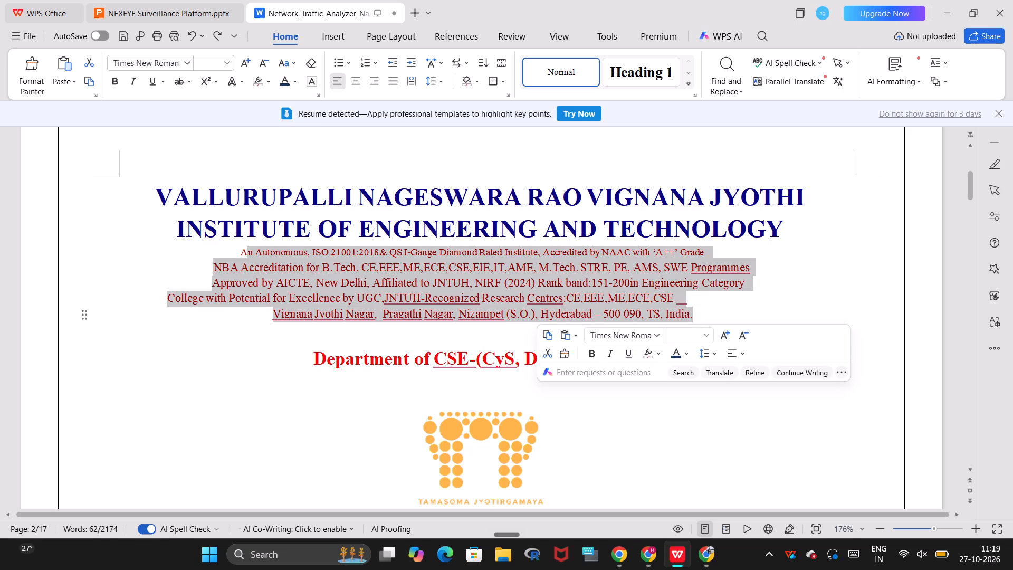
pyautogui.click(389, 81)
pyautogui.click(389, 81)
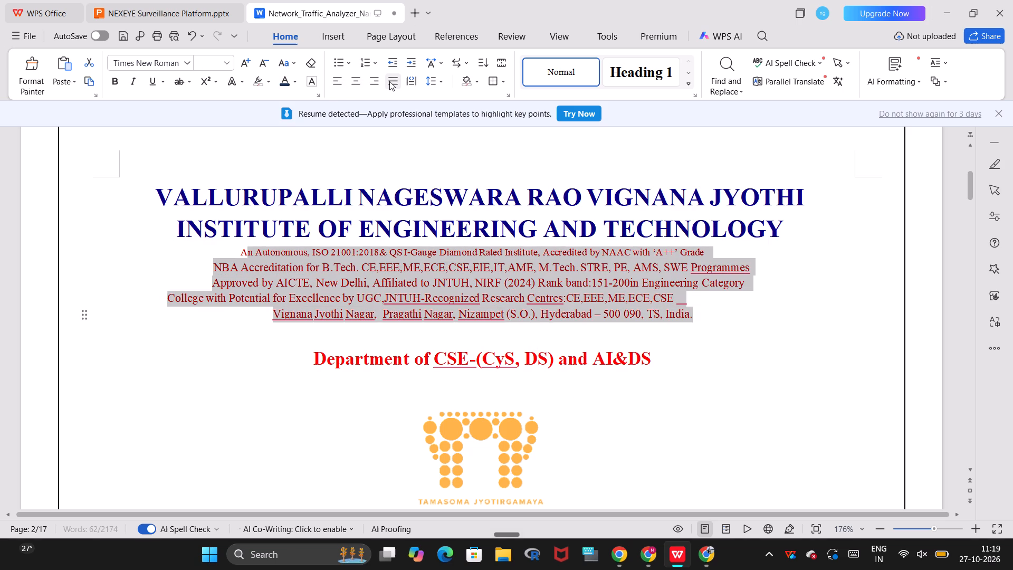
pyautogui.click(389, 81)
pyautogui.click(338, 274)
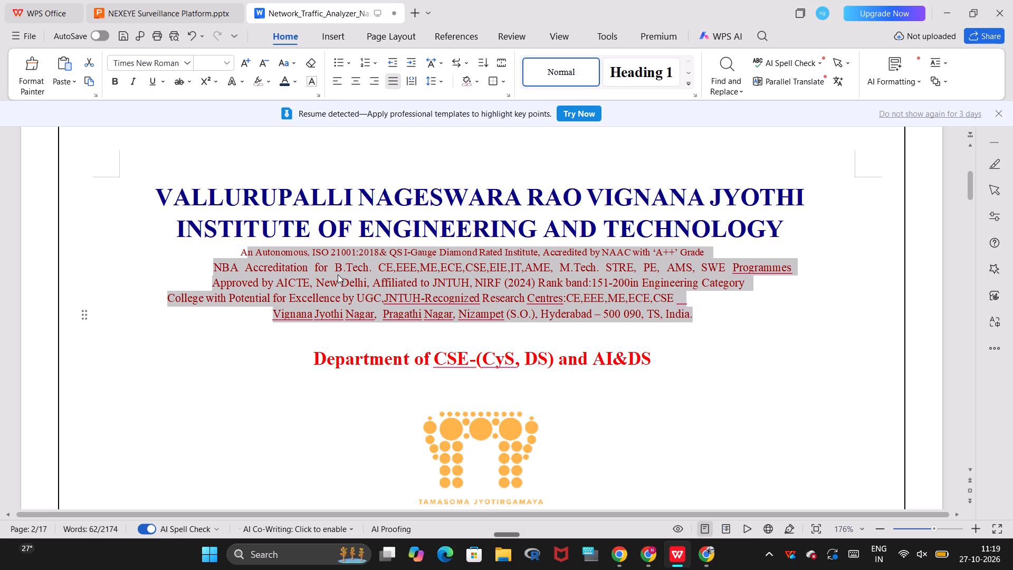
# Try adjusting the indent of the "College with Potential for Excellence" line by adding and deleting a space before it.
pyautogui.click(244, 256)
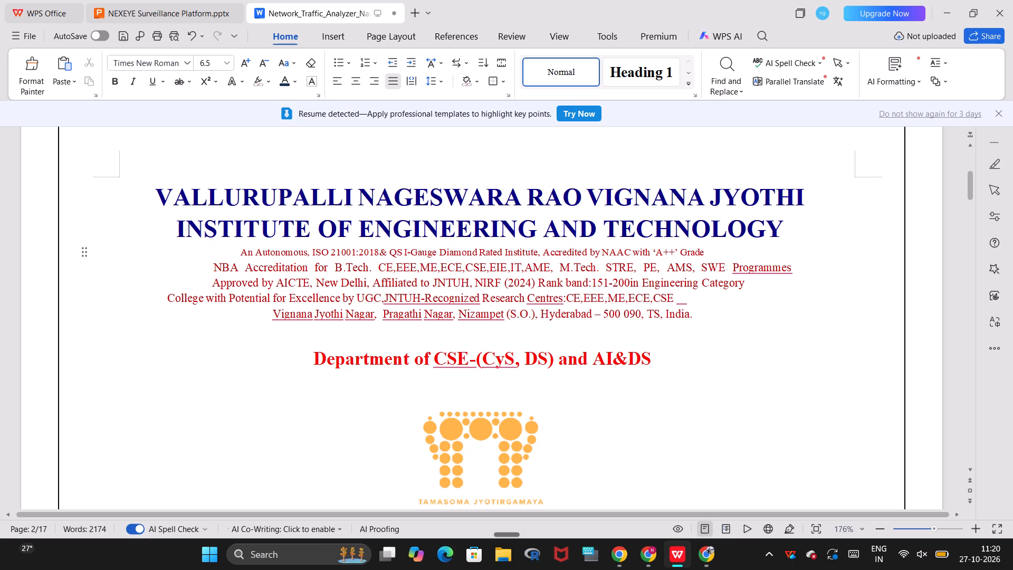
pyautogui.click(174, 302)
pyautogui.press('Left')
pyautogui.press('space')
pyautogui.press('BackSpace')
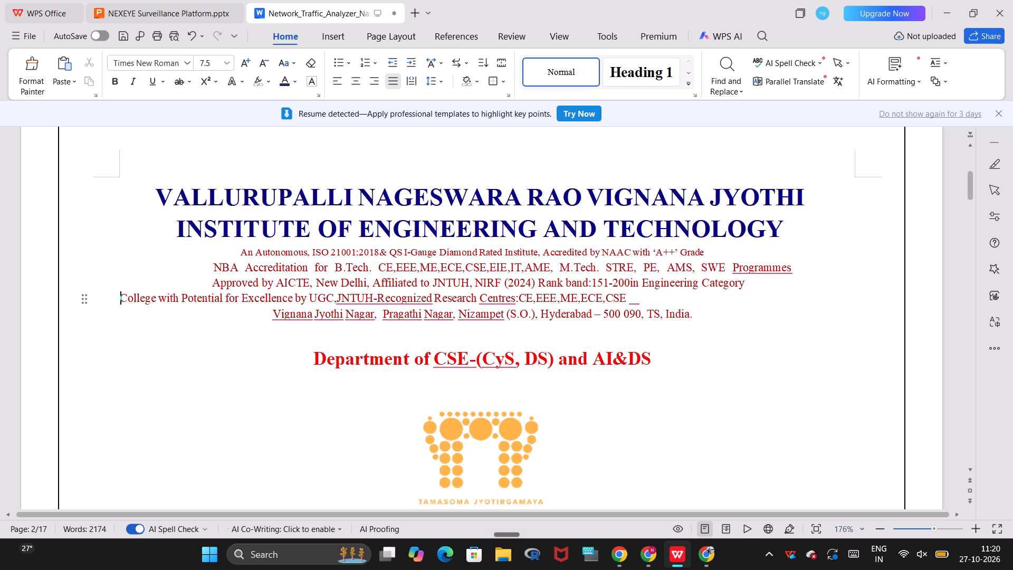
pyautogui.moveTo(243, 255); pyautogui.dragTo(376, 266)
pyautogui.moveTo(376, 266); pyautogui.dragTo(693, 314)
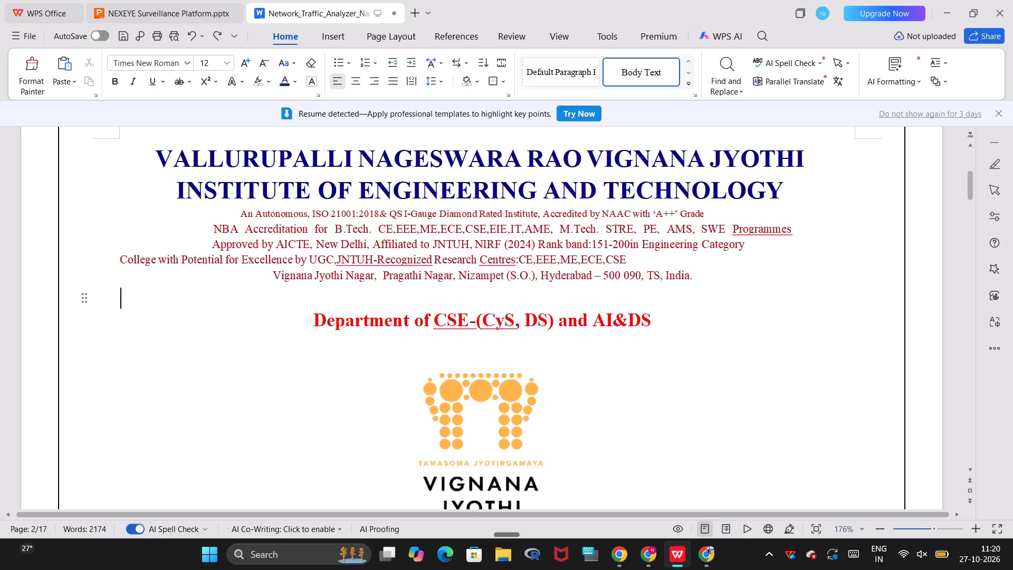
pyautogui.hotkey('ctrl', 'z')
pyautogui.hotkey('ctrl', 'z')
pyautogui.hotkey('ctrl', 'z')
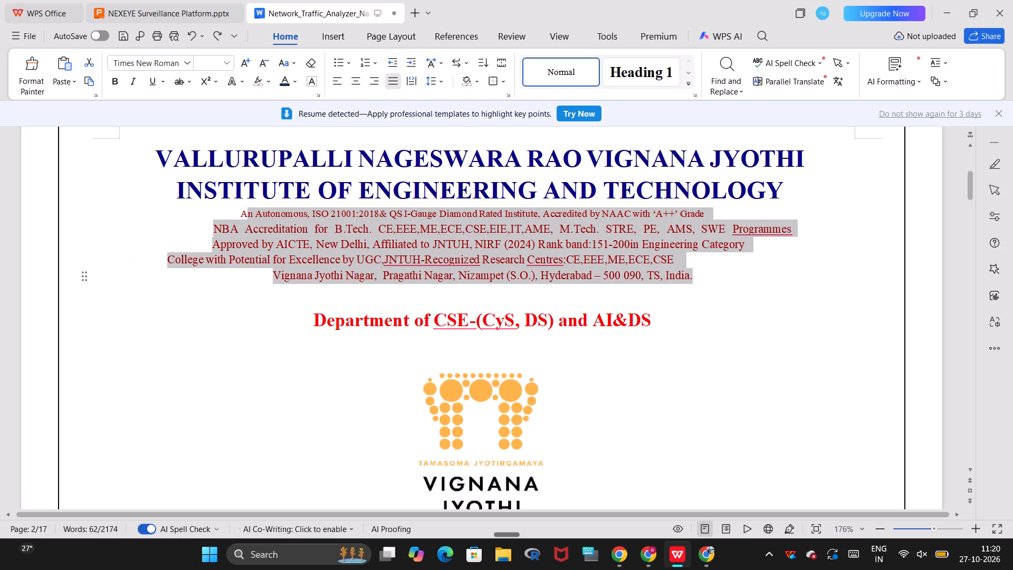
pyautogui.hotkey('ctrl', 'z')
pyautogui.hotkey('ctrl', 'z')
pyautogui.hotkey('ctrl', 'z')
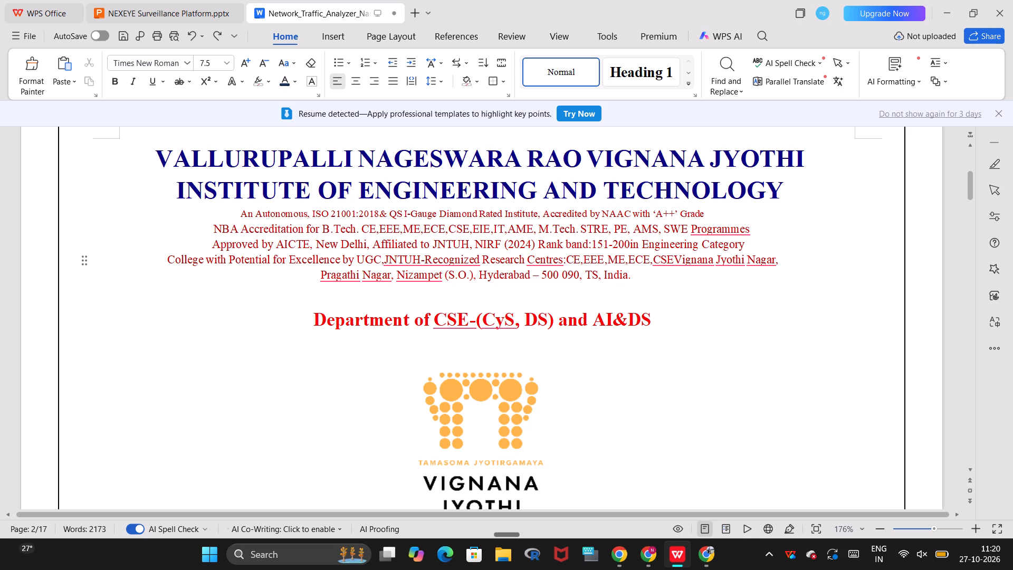
# Insert a space between "CSE" and "Vignana", and move the address starting at "Vignana Jyothi Nagar" onto its own indented line.
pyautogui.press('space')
pyautogui.click(639, 305)
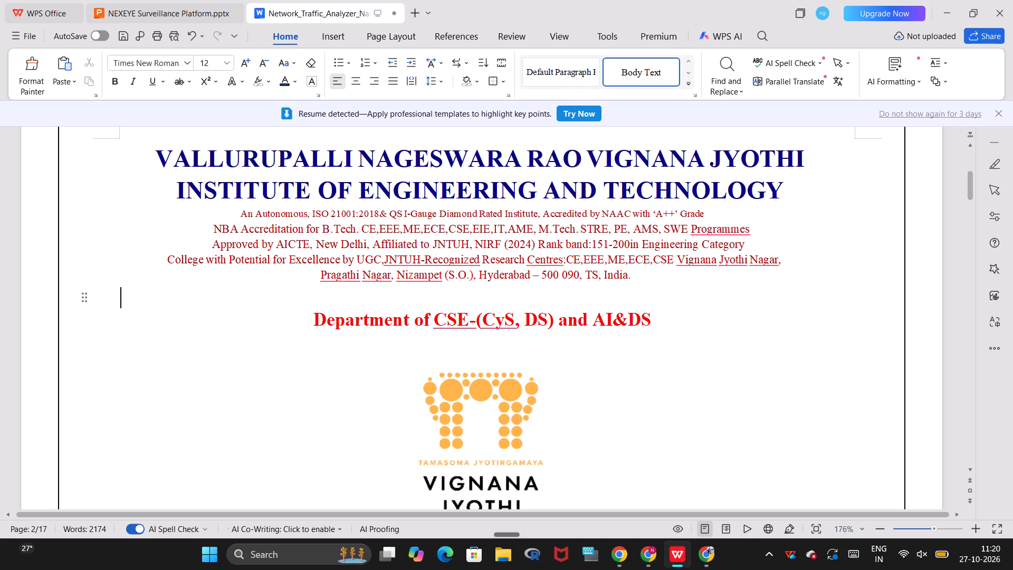
pyautogui.click(681, 260)
pyautogui.press('Return')
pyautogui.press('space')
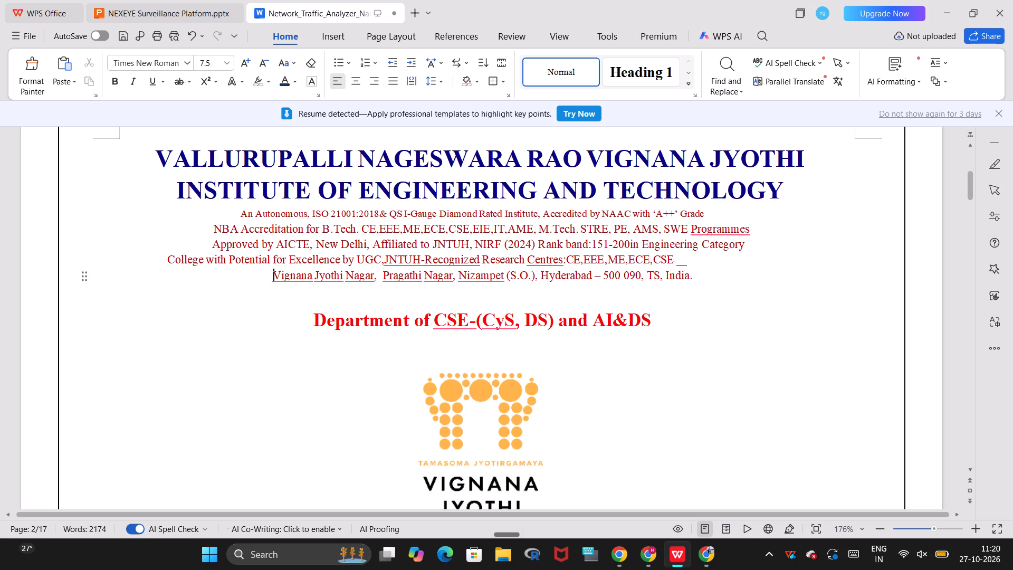
# Indent the "College with Potential for Excellence" line with spaces until it roughly lines up with the "Approved by AICTE" line above.
pyautogui.click(170, 264)
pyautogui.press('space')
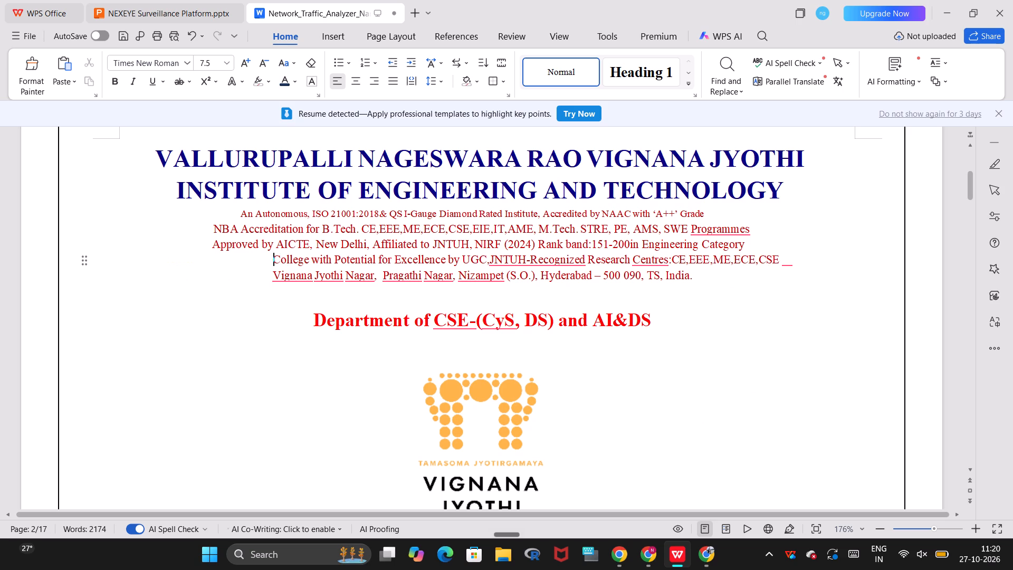
pyautogui.press('BackSpace')
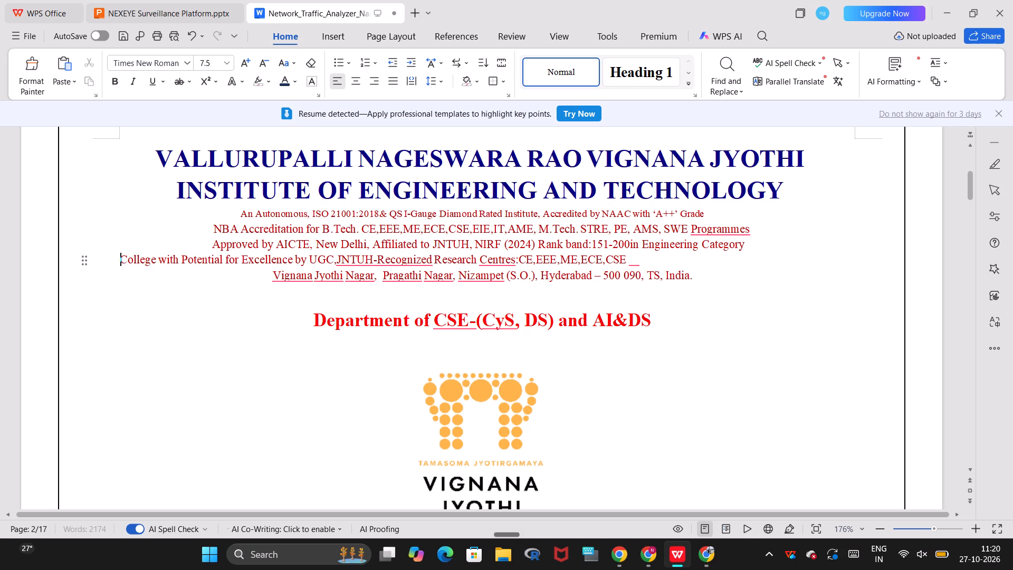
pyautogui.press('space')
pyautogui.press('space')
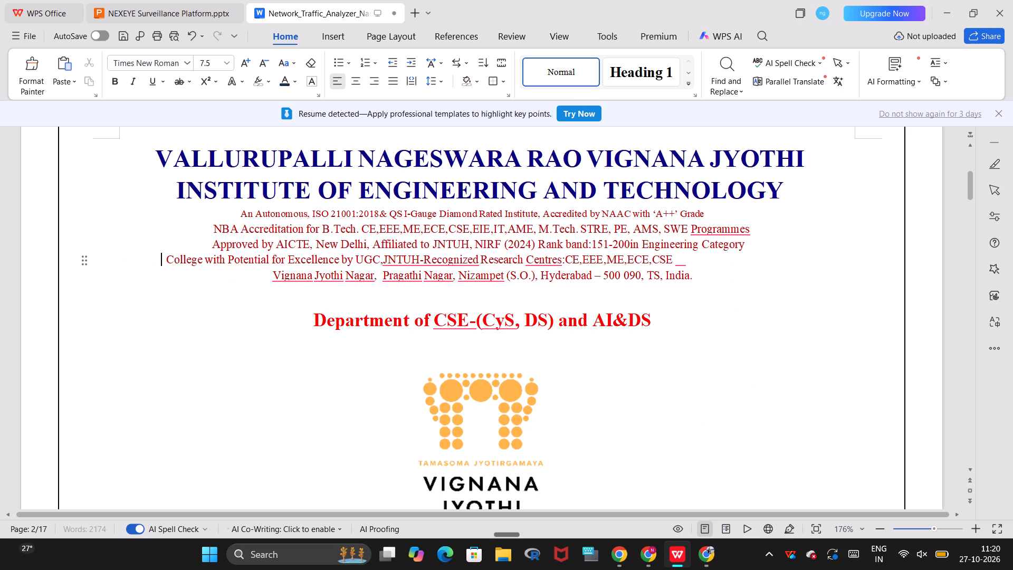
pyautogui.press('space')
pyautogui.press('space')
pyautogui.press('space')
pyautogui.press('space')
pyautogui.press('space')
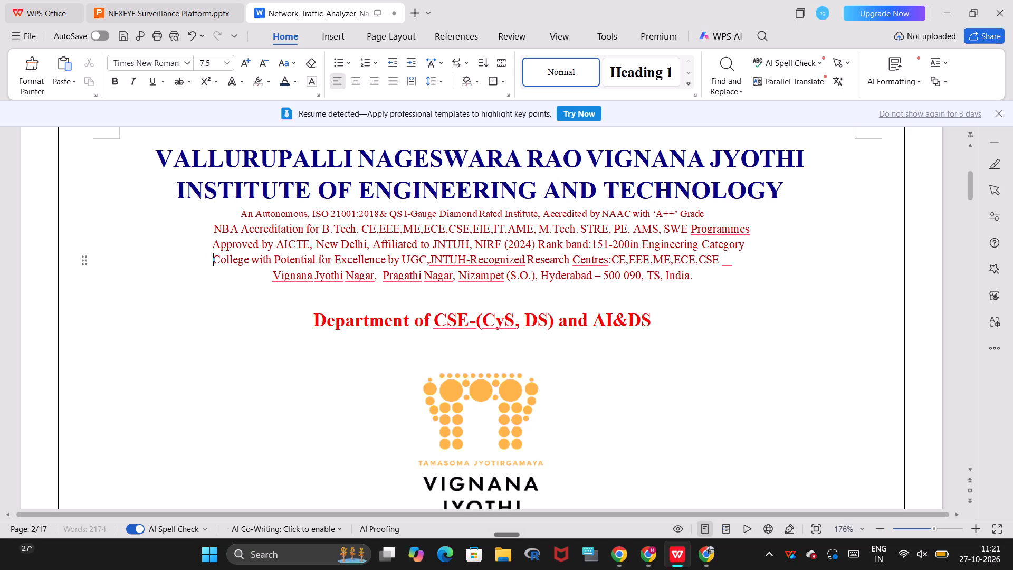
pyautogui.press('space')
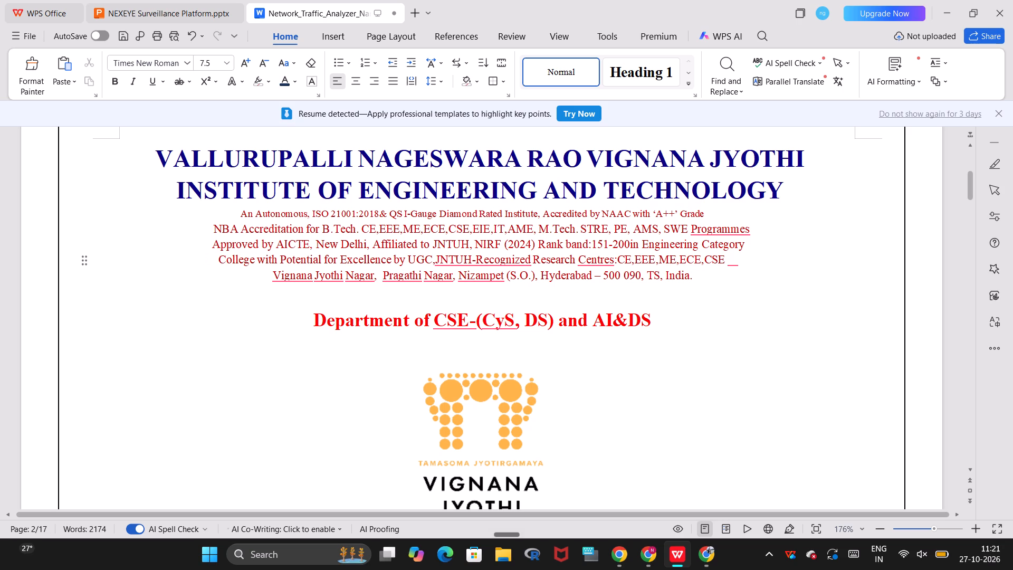
# Review the rest of the certificate page, from the logo and certificate text down to the signatories and the reviewer line.
pyautogui.scroll(-3, 730, 262)
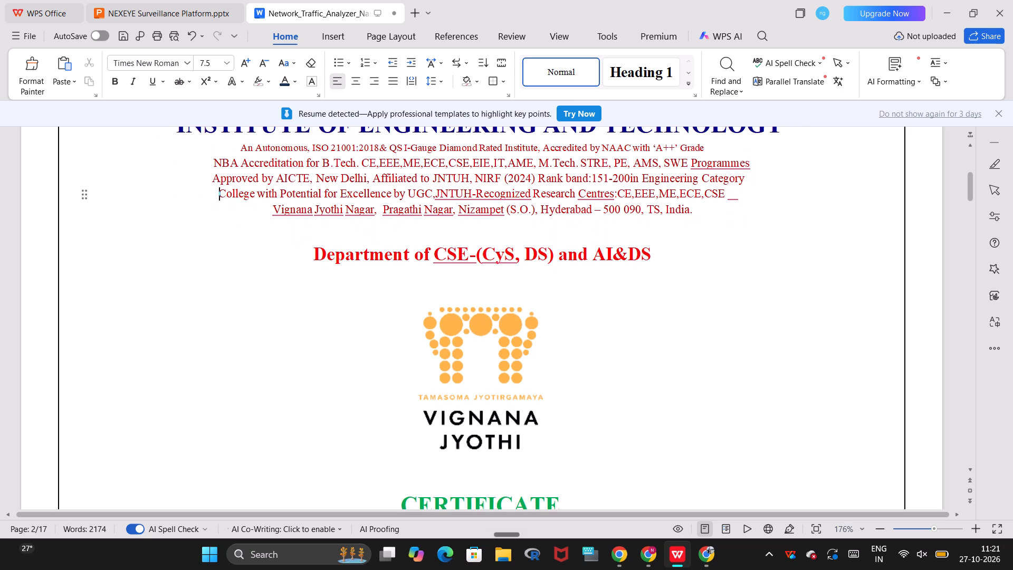
pyautogui.scroll(-3, 730, 262)
pyautogui.scroll(-1, 689, 315)
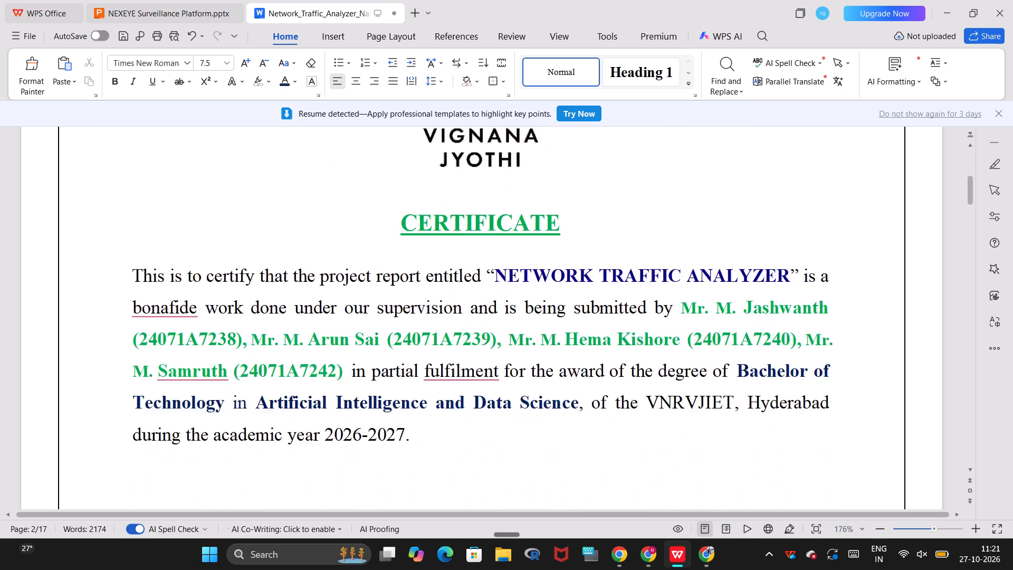
pyautogui.scroll(-1, 689, 315)
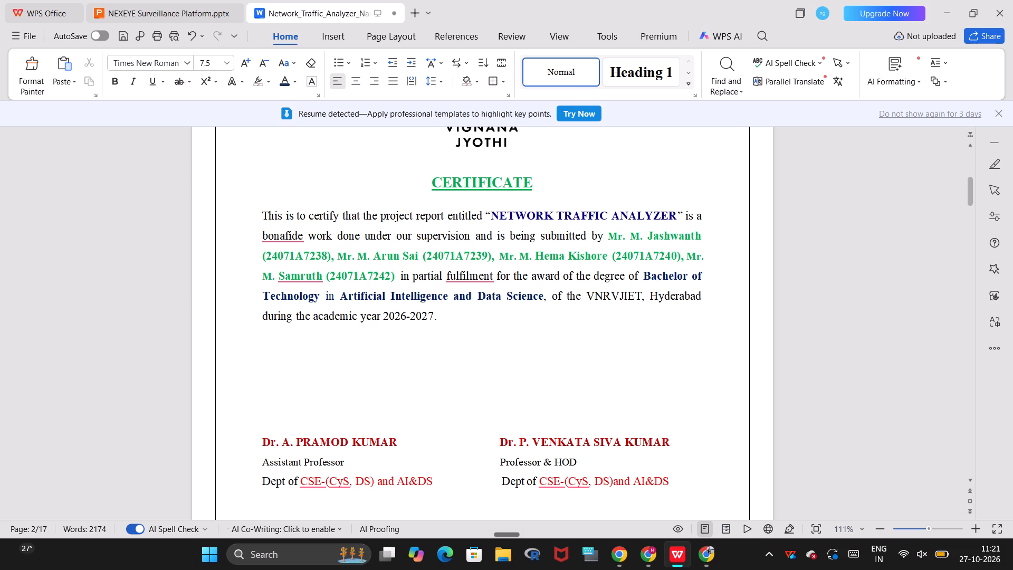
pyautogui.scroll(-3, 479, 277)
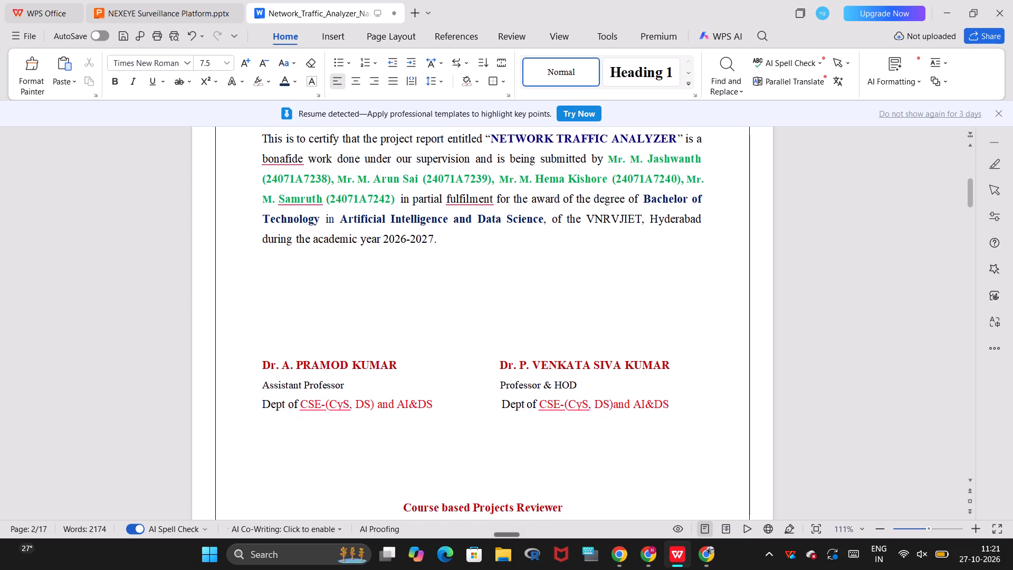
pyautogui.scroll(-3, 479, 277)
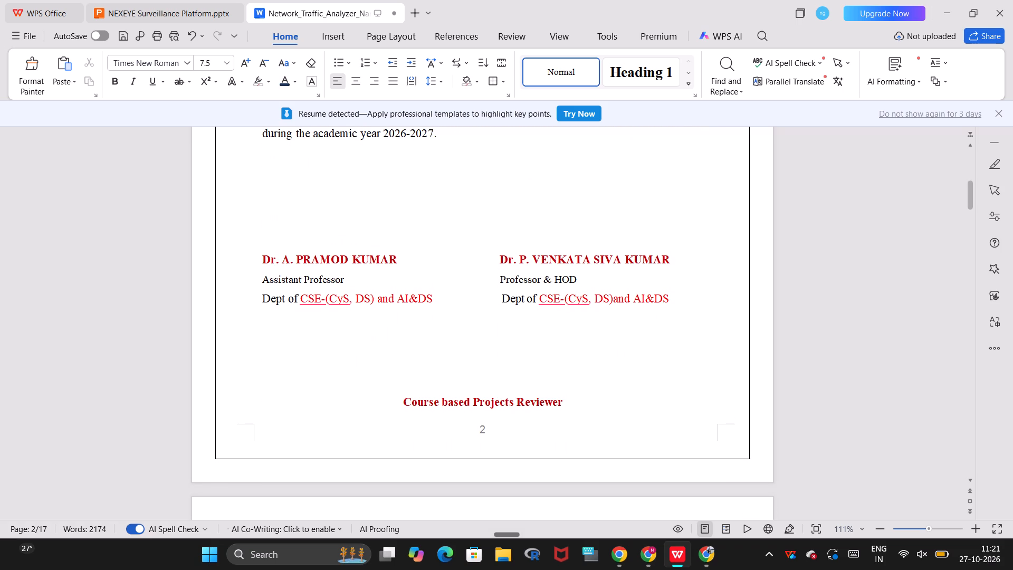
# Remove one blank line above the signatories on the certificate page.
pyautogui.click(271, 224)
pyautogui.press('BackSpace')
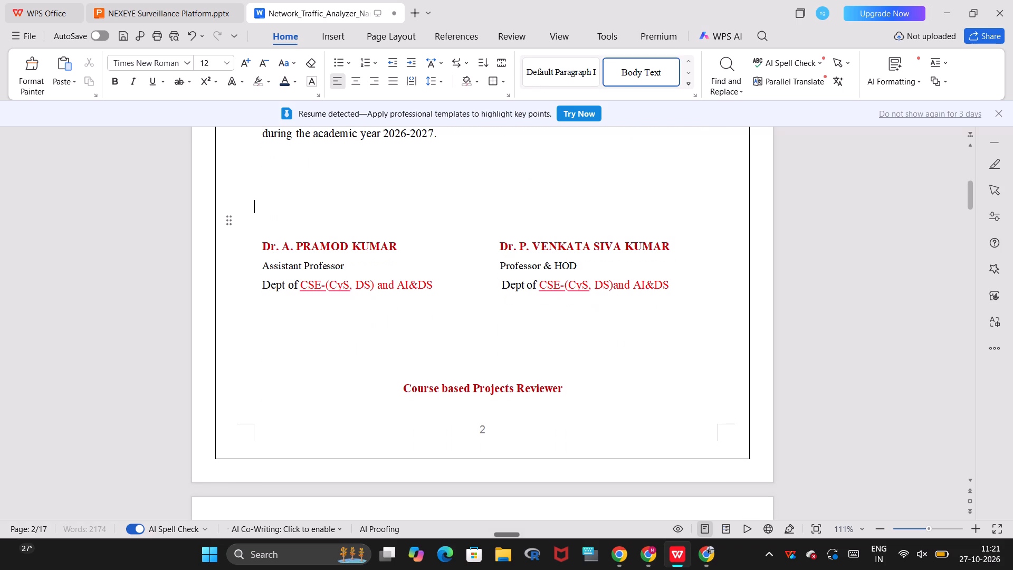
# Review the declaration page, from the institute heading and declaration text down to the row of student names.
pyautogui.scroll(-7, 271, 224)
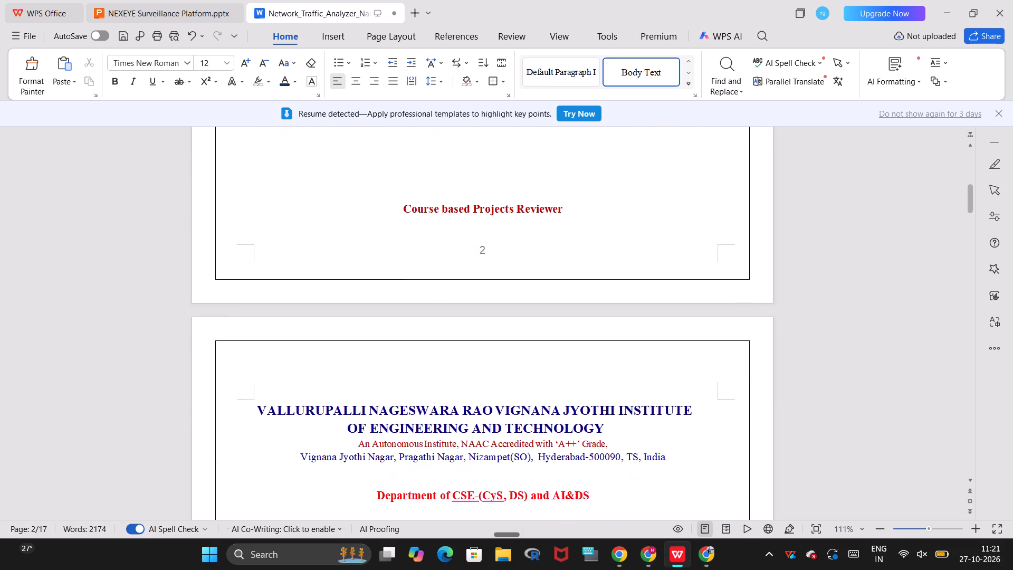
pyautogui.scroll(-1, 271, 224)
pyautogui.scroll(-4, 318, 339)
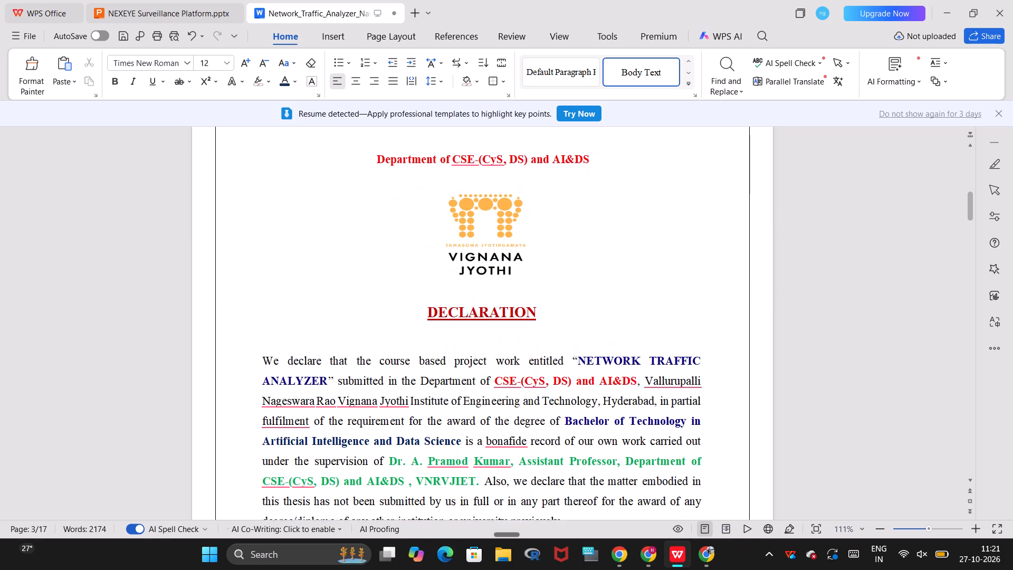
pyautogui.scroll(-1, 446, 375)
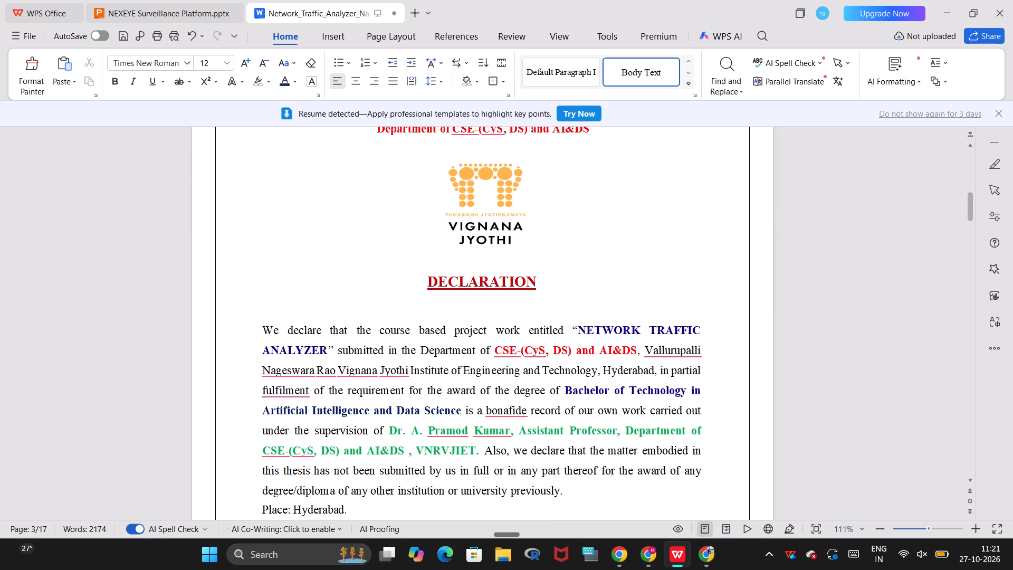
pyautogui.scroll(-1, 446, 375)
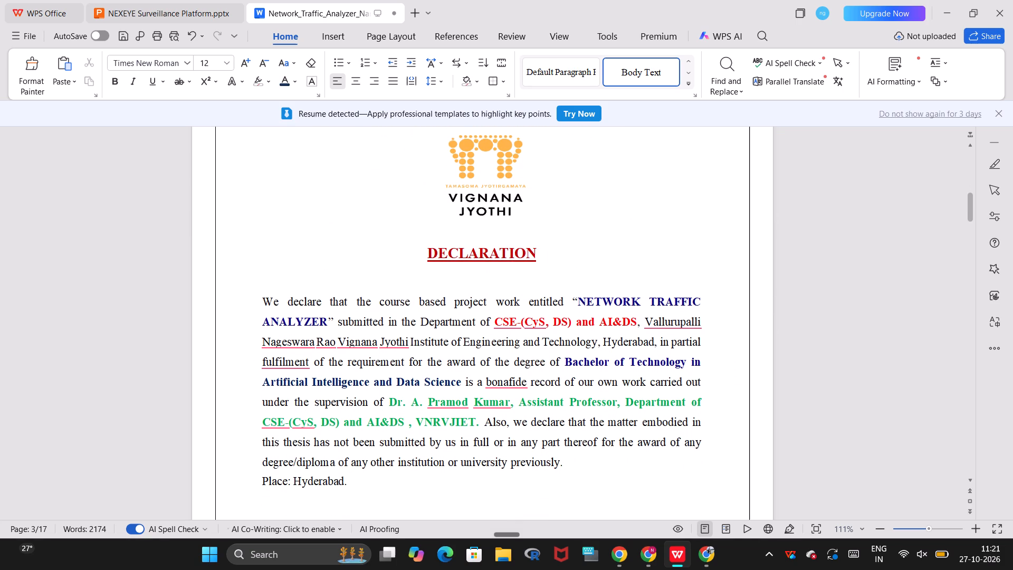
pyautogui.scroll(-2, 439, 423)
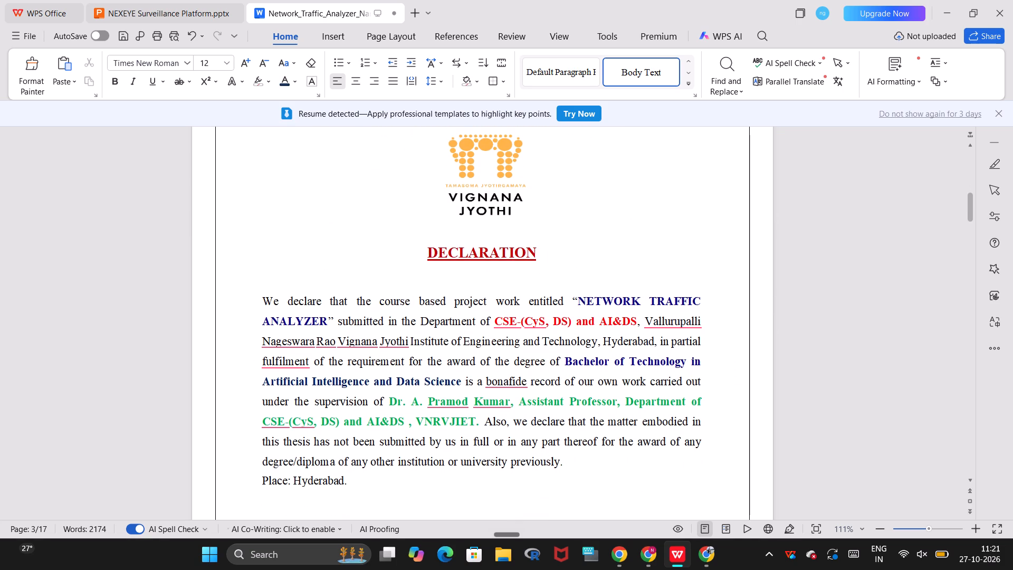
pyautogui.scroll(-3, 439, 423)
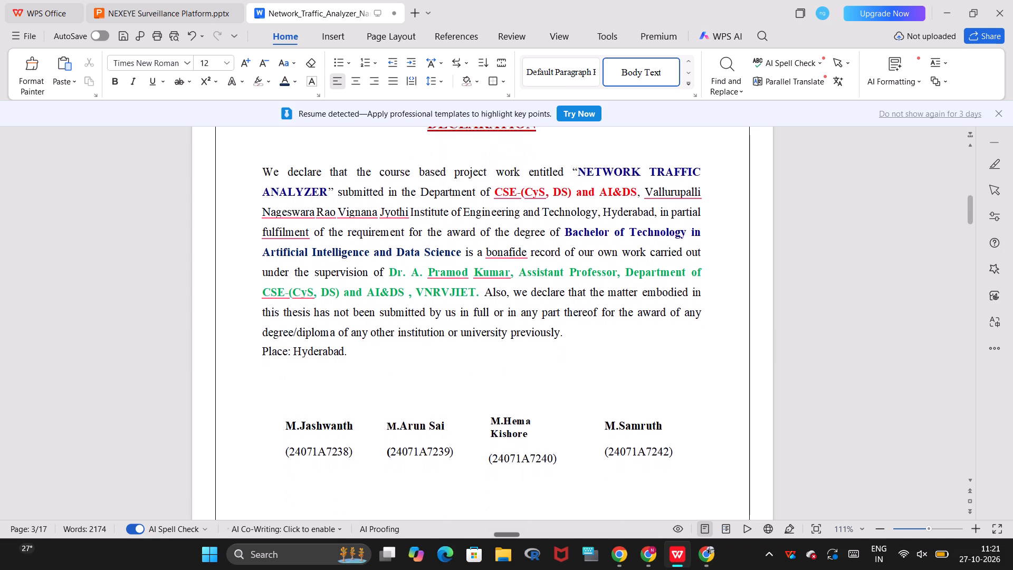
pyautogui.scroll(-1, 439, 423)
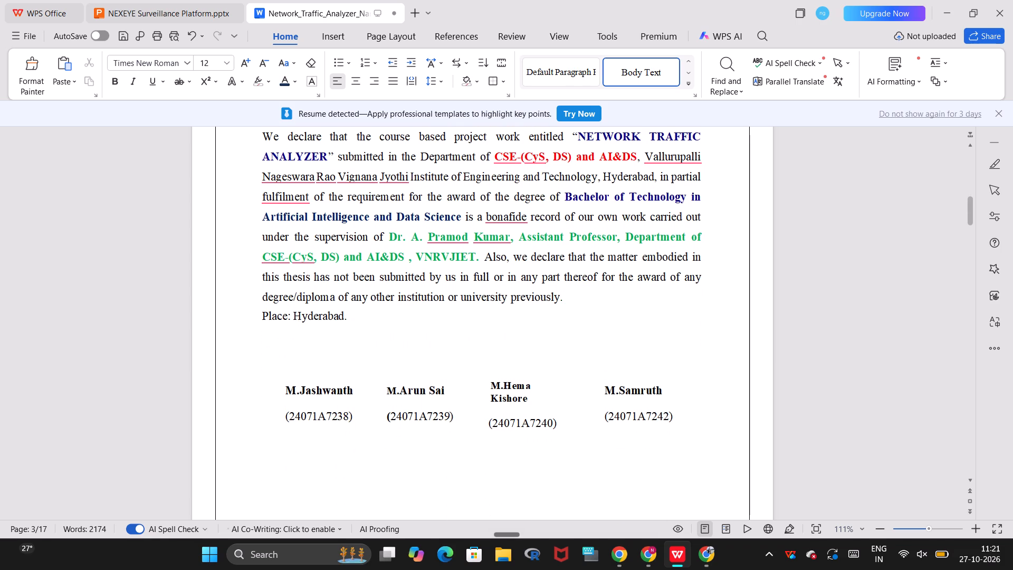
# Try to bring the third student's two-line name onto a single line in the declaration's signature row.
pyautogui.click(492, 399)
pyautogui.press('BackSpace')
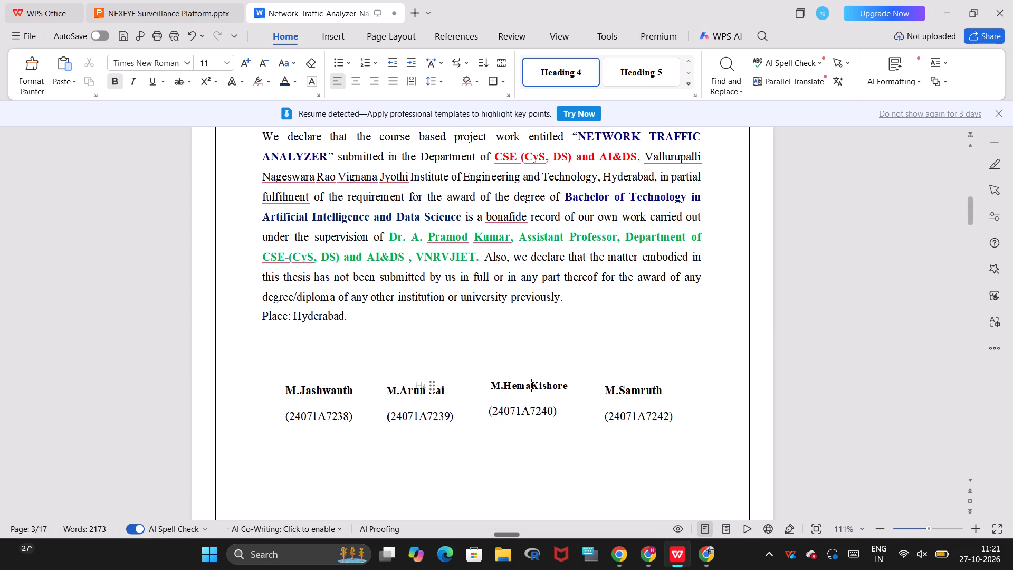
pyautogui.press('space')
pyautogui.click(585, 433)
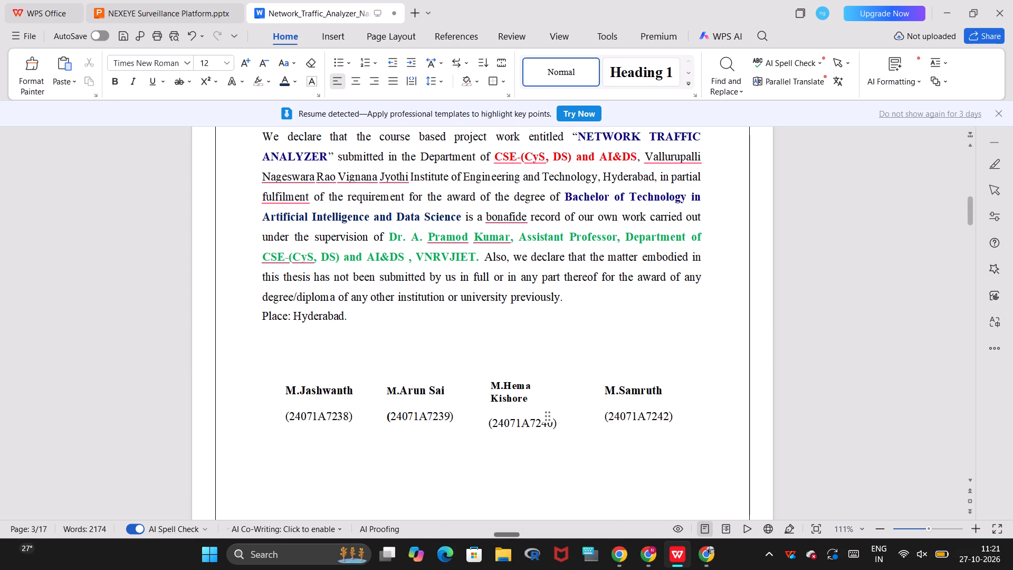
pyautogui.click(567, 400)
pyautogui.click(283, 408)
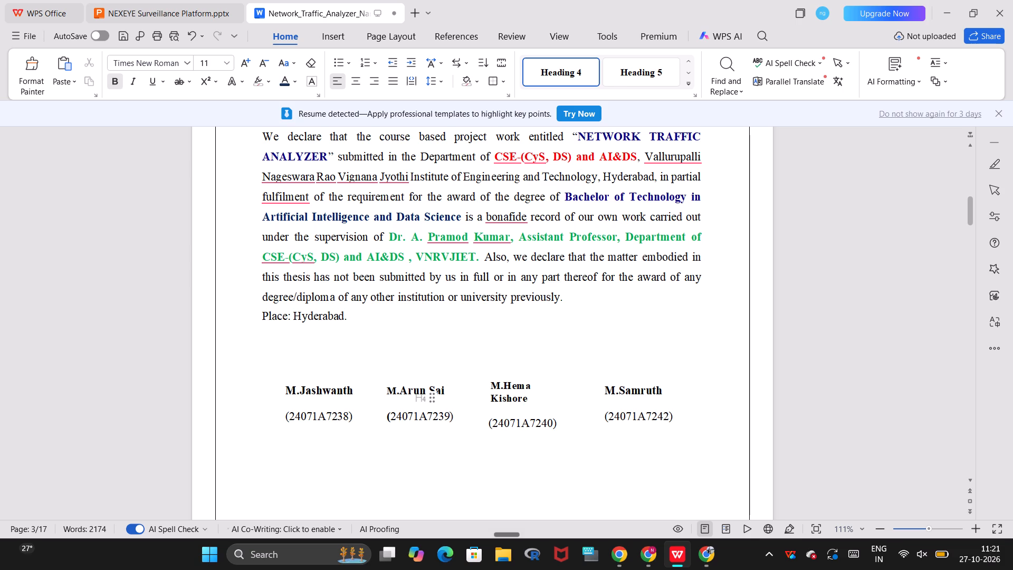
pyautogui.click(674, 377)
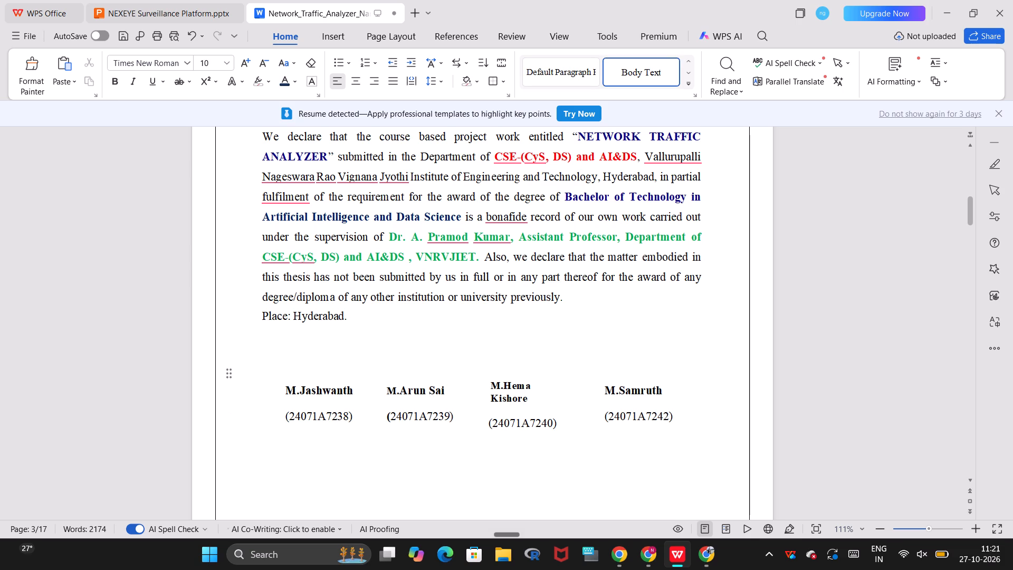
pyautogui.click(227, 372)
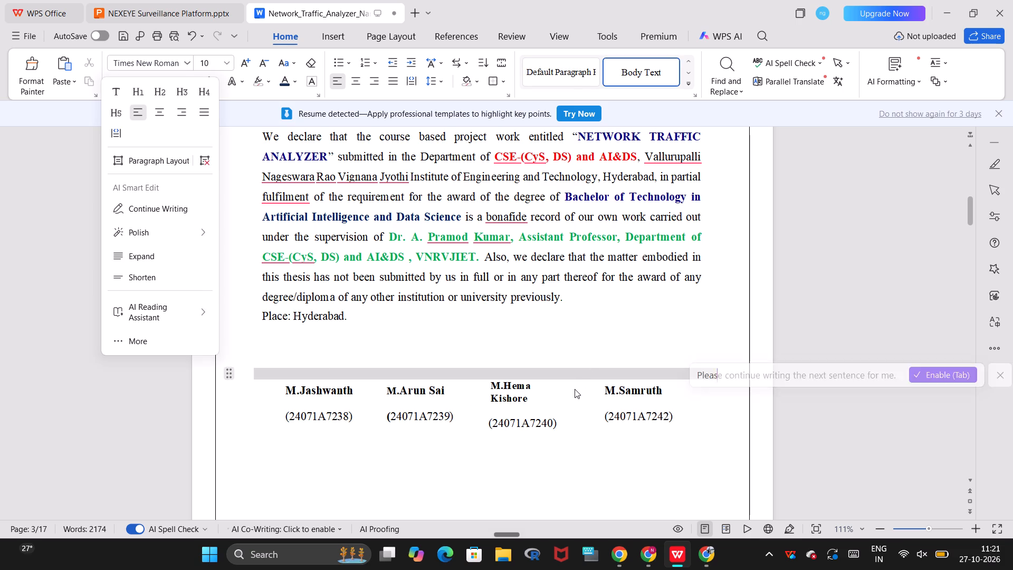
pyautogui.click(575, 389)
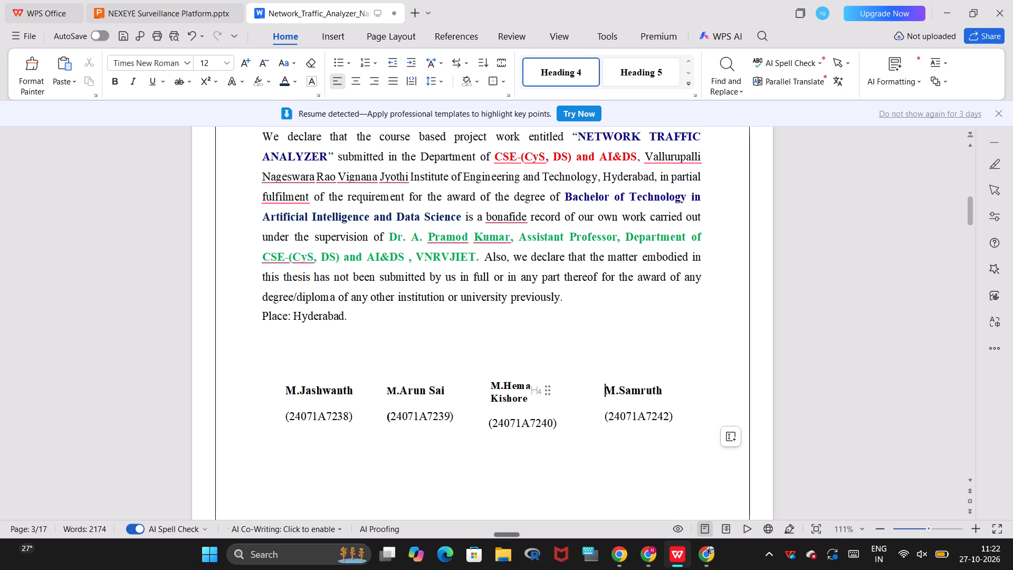
# Save the edited report document.
pyautogui.click(371, 320)
pyautogui.hotkey('ctrl', 's')
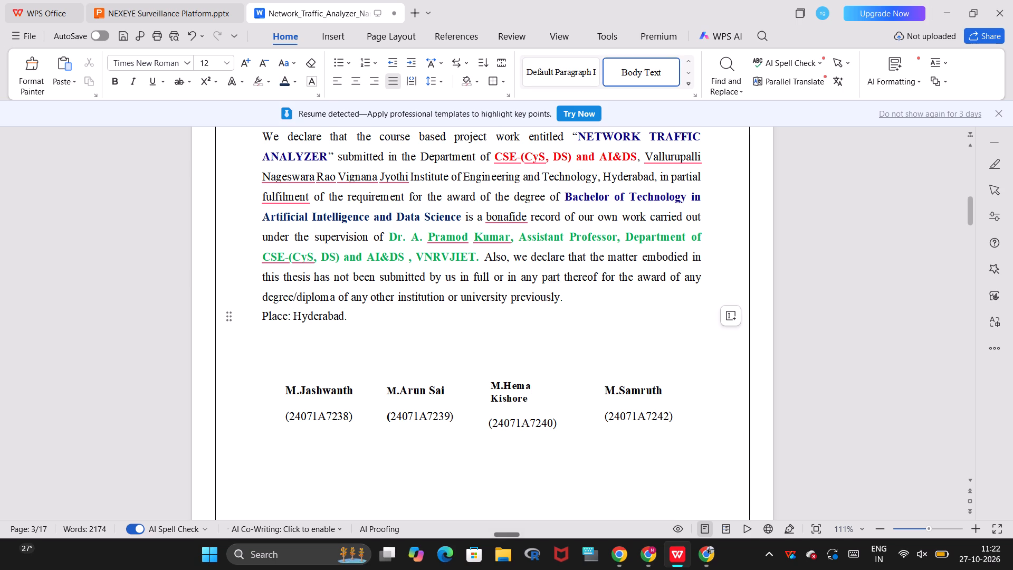
pyautogui.hotkey('ctrl', 's')
pyautogui.click(178, 41)
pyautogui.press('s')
pyautogui.hotkey('ctrl', 's')
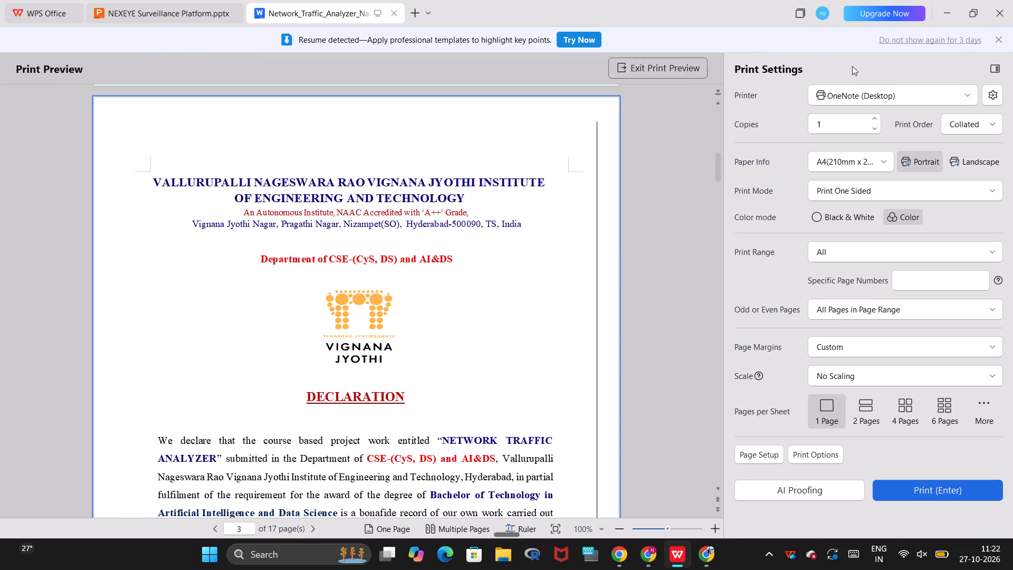
pyautogui.click(675, 170)
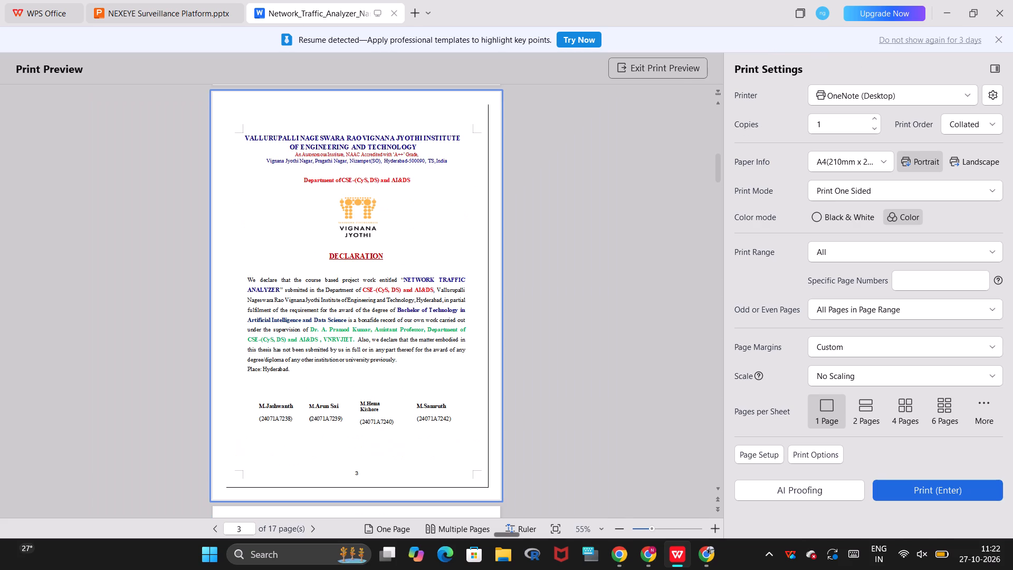
pyautogui.click(669, 73)
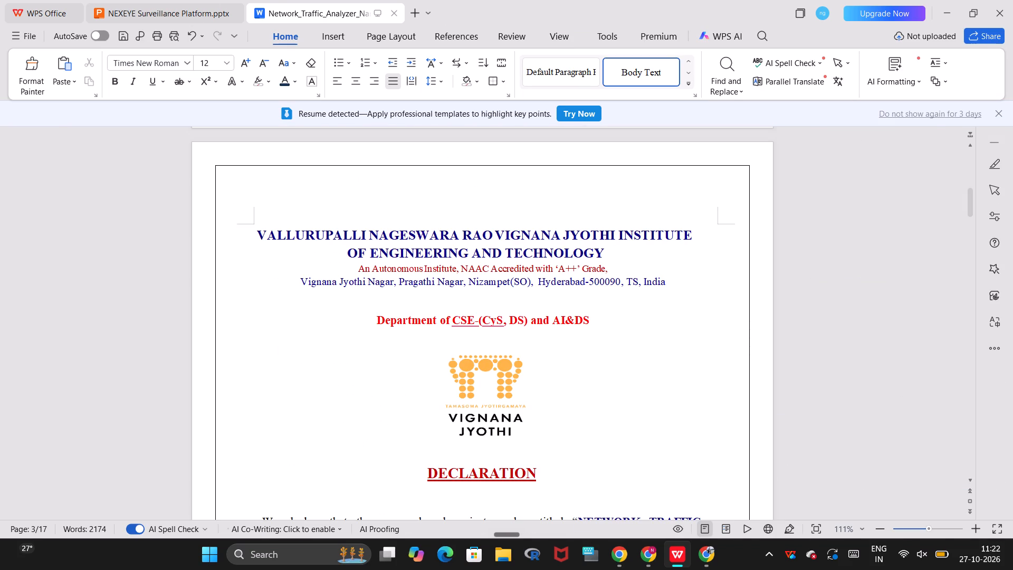
pyautogui.hotkey('ctrl', 'shift', 's')
pyautogui.click(117, 39)
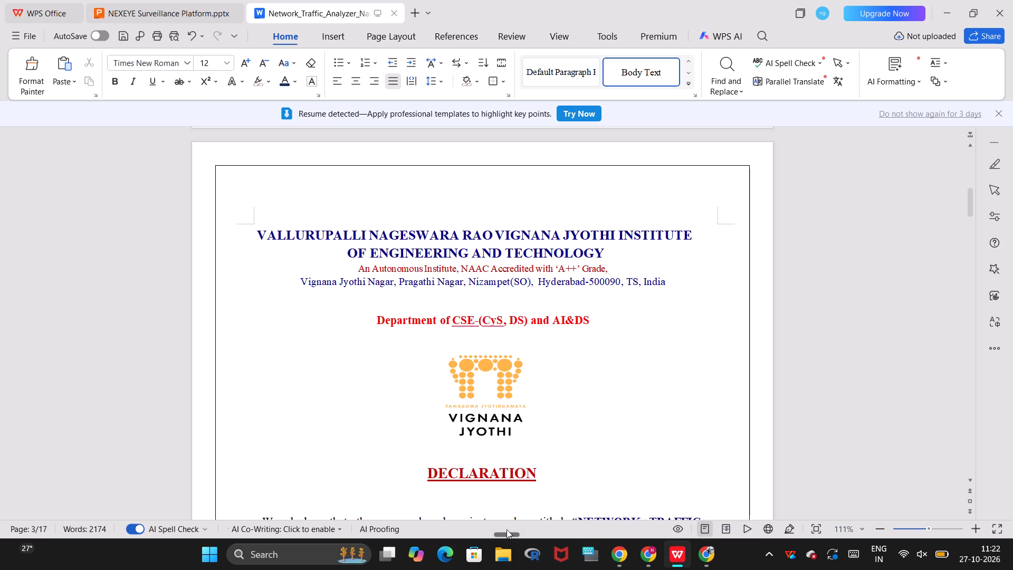
# Switch to File Explorer and check the Downloads folder for the saved report.
pyautogui.click(509, 550)
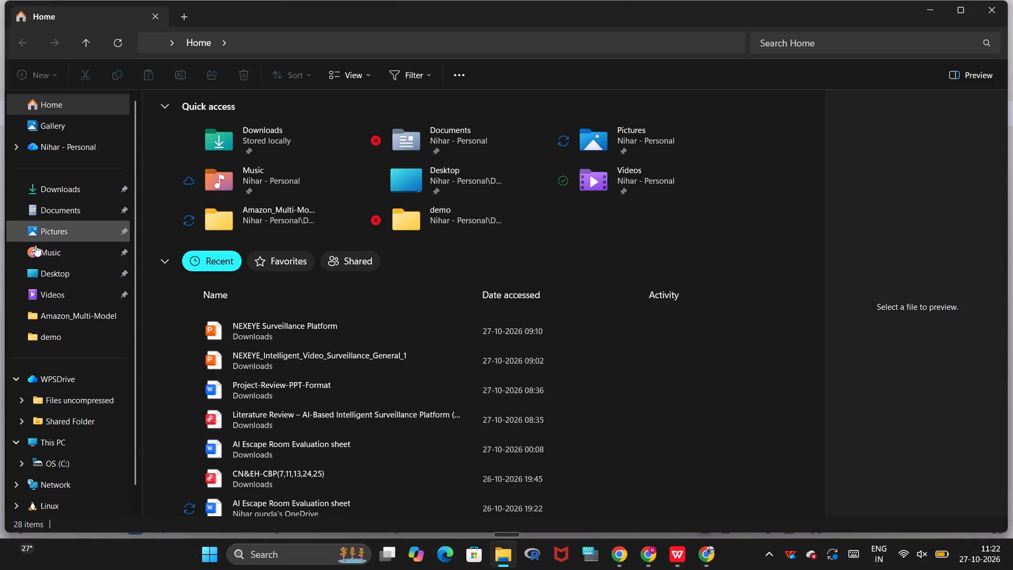
pyautogui.click(42, 189)
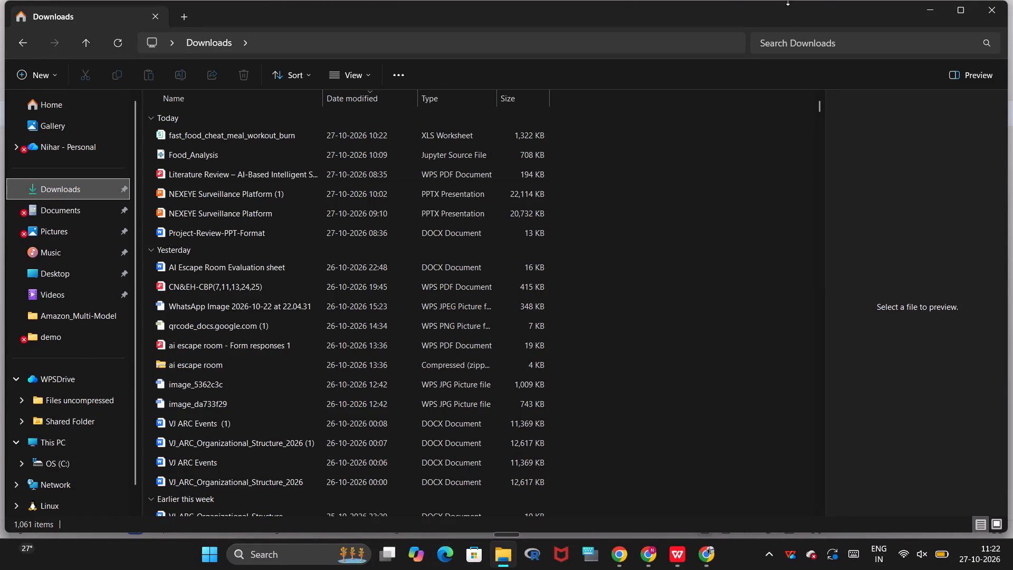
pyautogui.click(997, 6)
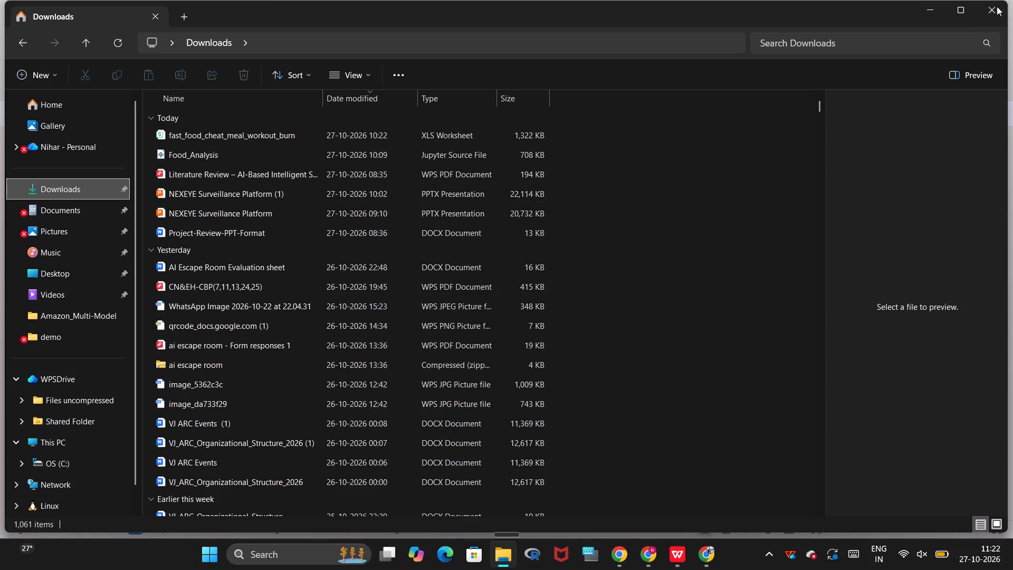
# Save a copy of the report in Downloads as a Word document (*.docx) named Network_Traffic_Analyzer.docx.
pyautogui.click(27, 31)
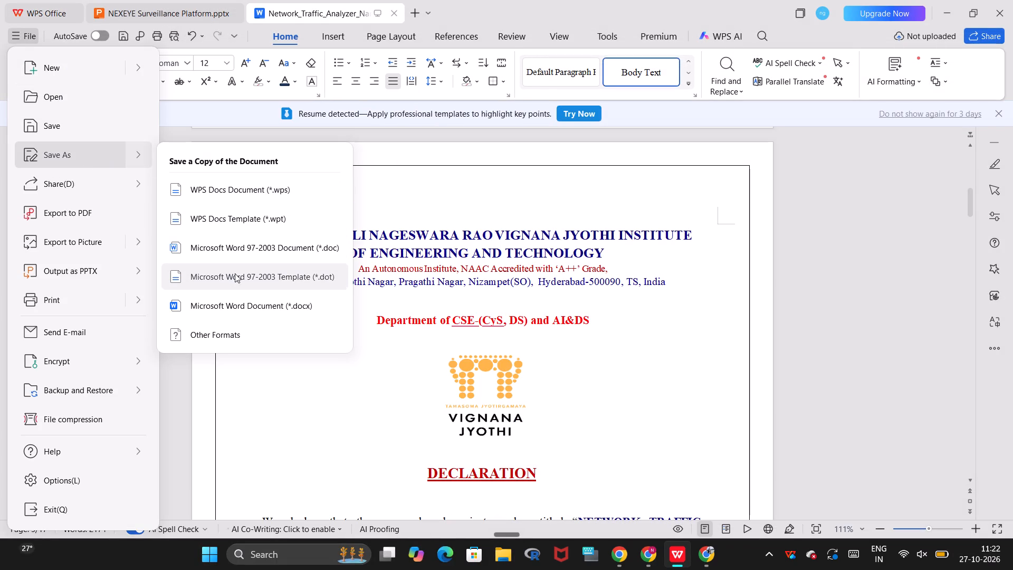
pyautogui.click(241, 297)
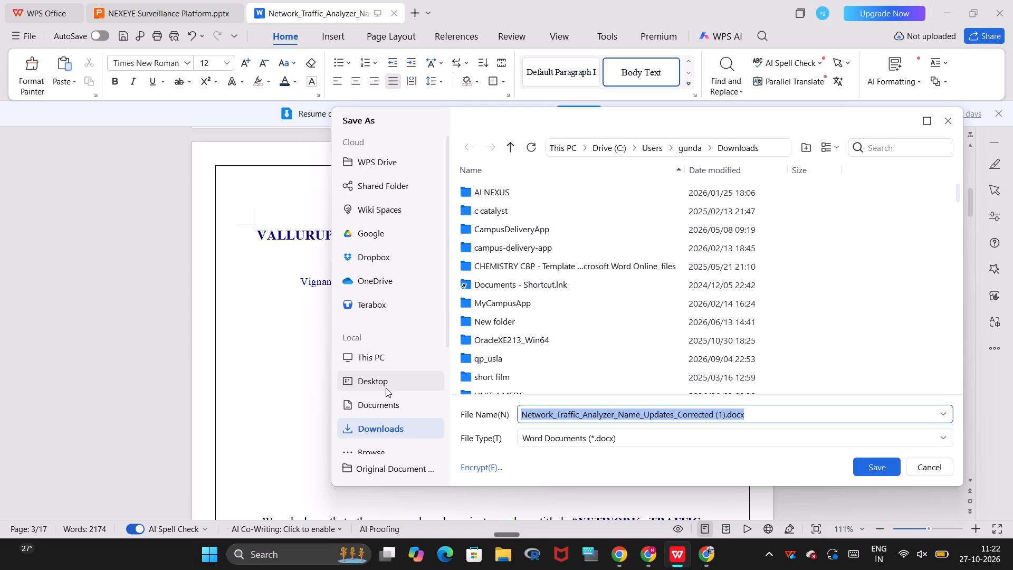
pyautogui.click(769, 411)
pyautogui.press('Left')
pyautogui.press('Left')
pyautogui.press('Left')
pyautogui.press('Left')
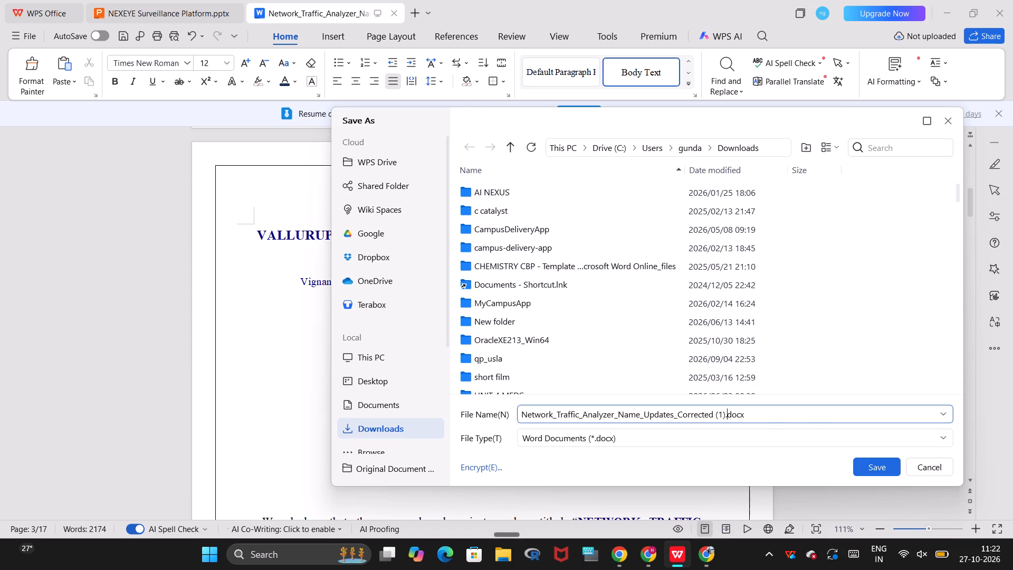
pyautogui.press('Left')
pyautogui.press('BackSpace')
pyautogui.press('BackSpace')
pyautogui.press('BackSpace')
pyautogui.press('BackSpace')
pyautogui.press('BackSpace')
pyautogui.press('BackSpace')
pyautogui.press('BackSpace')
pyautogui.press('BackSpace')
pyautogui.press('BackSpace')
pyautogui.press('BackSpace')
pyautogui.press('BackSpace')
pyautogui.press('BackSpace')
pyautogui.press('BackSpace')
pyautogui.press('BackSpace')
pyautogui.press('BackSpace')
pyautogui.press('BackSpace')
pyautogui.press('BackSpace')
pyautogui.press('BackSpace')
pyautogui.press('BackSpace')
pyautogui.press('BackSpace')
pyautogui.press('BackSpace')
pyautogui.press('BackSpace')
pyautogui.press('BackSpace')
pyautogui.press('BackSpace')
pyautogui.press('BackSpace')
pyautogui.press('BackSpace')
pyautogui.press('BackSpace')
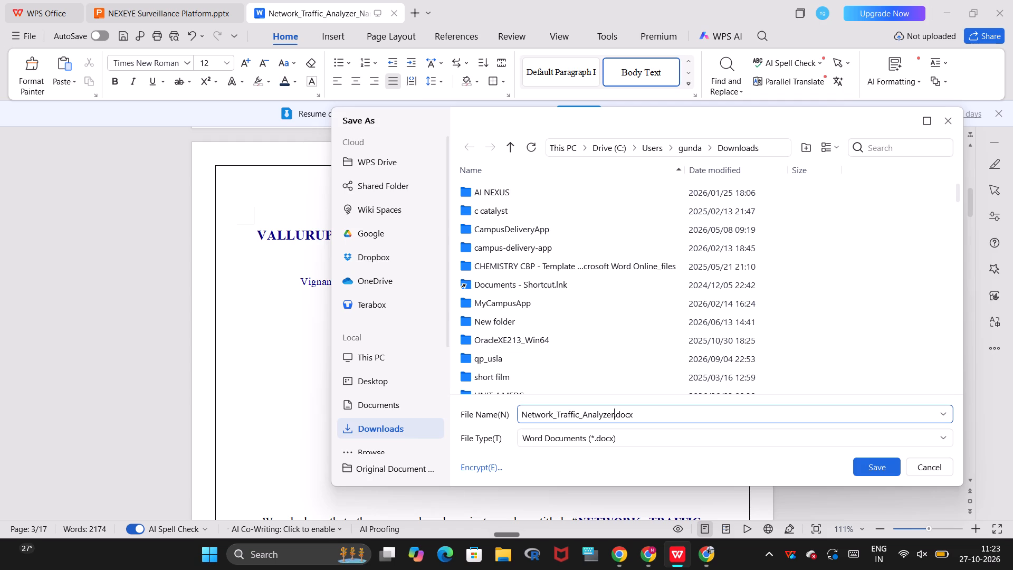
pyautogui.click(880, 462)
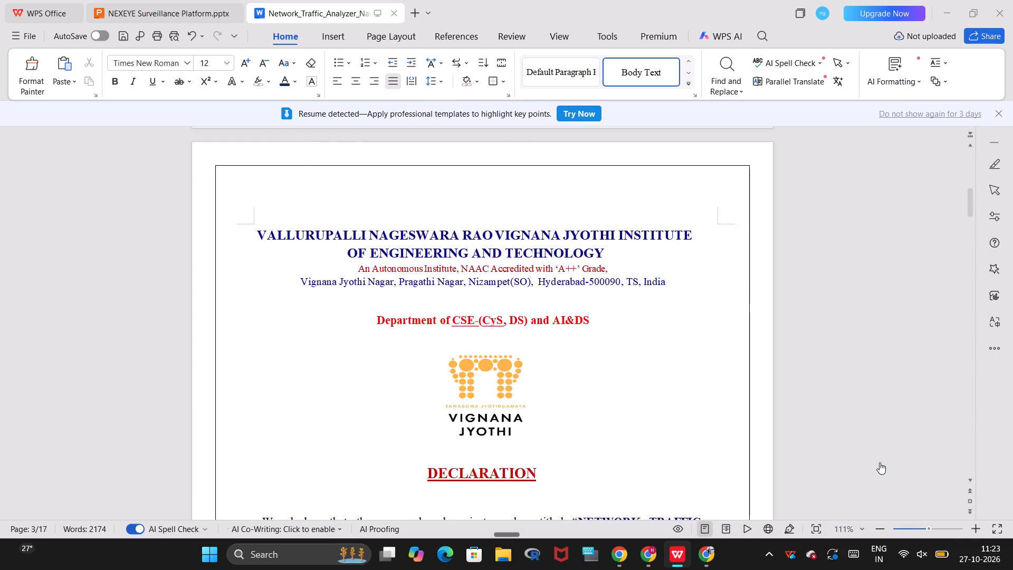
# Switch to File Explorer and open the newly saved Network_Traffic_Analyzer file from the Downloads folder.
pyautogui.scroll(-2, 661, 335)
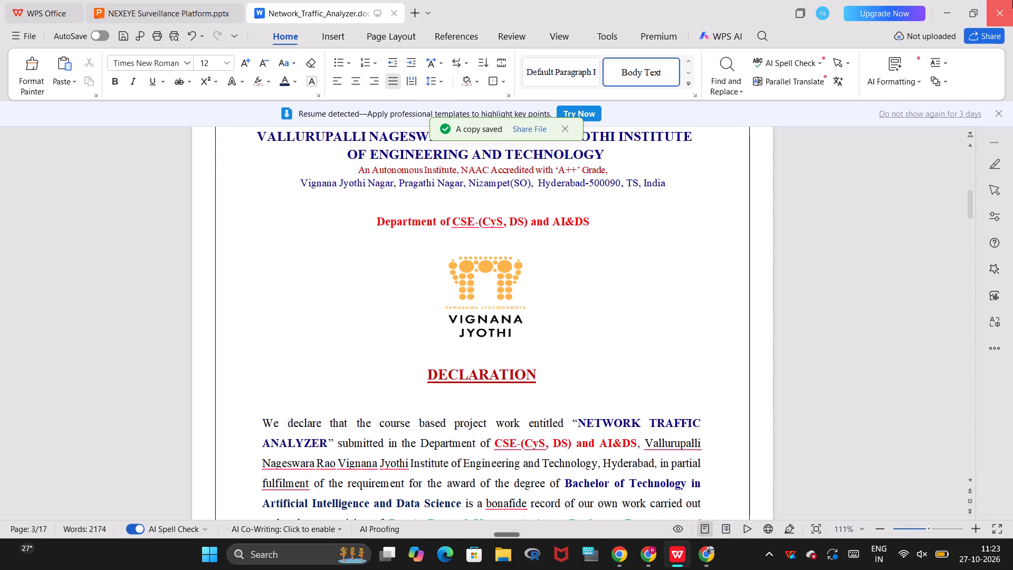
pyautogui.click(504, 552)
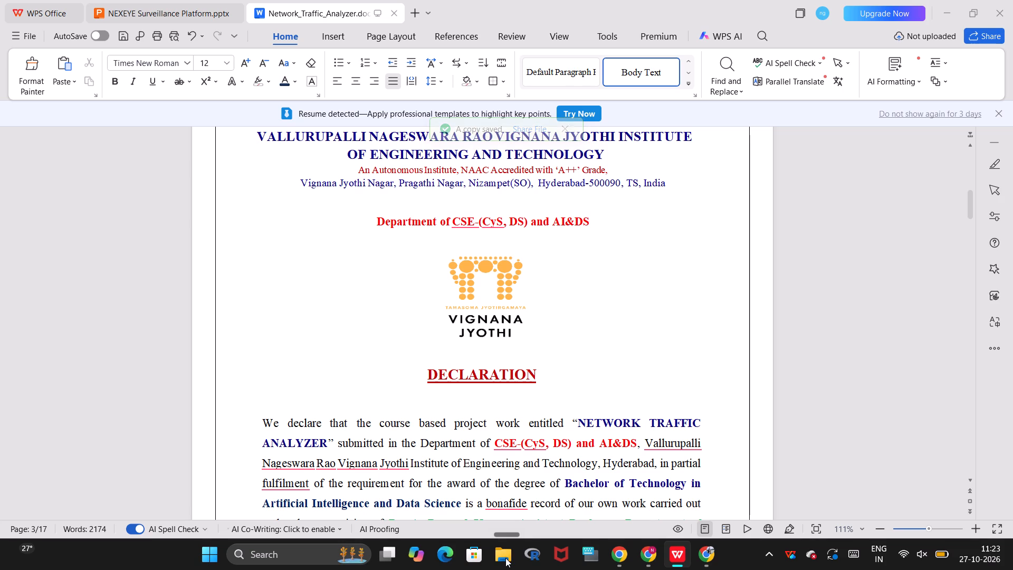
pyautogui.click(505, 557)
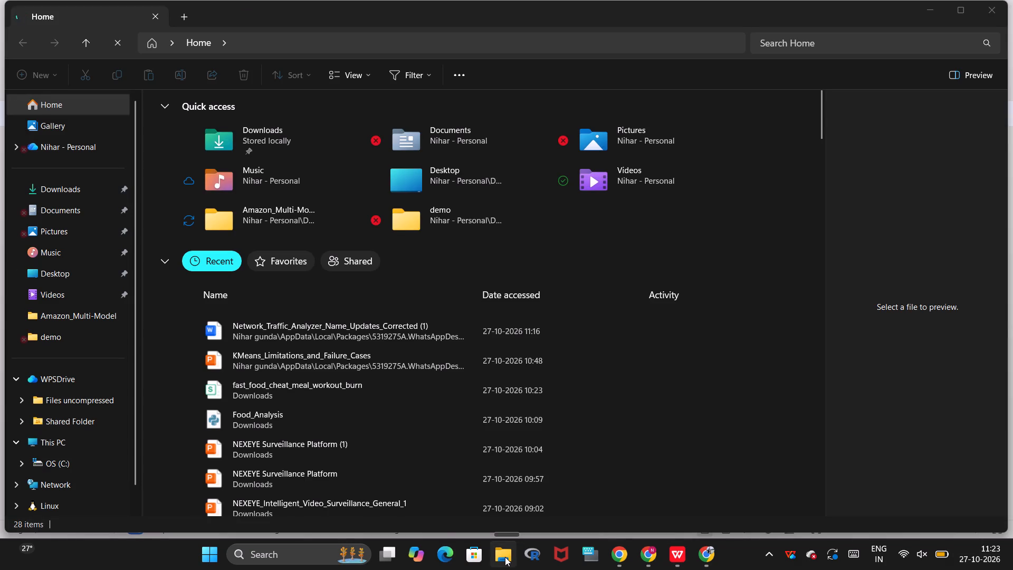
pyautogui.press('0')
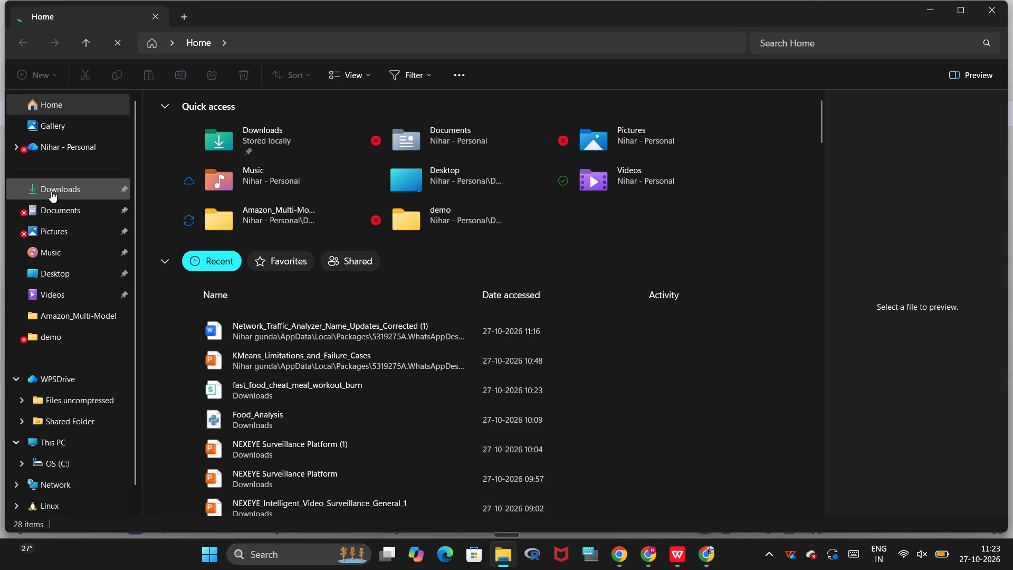
pyautogui.click(82, 188)
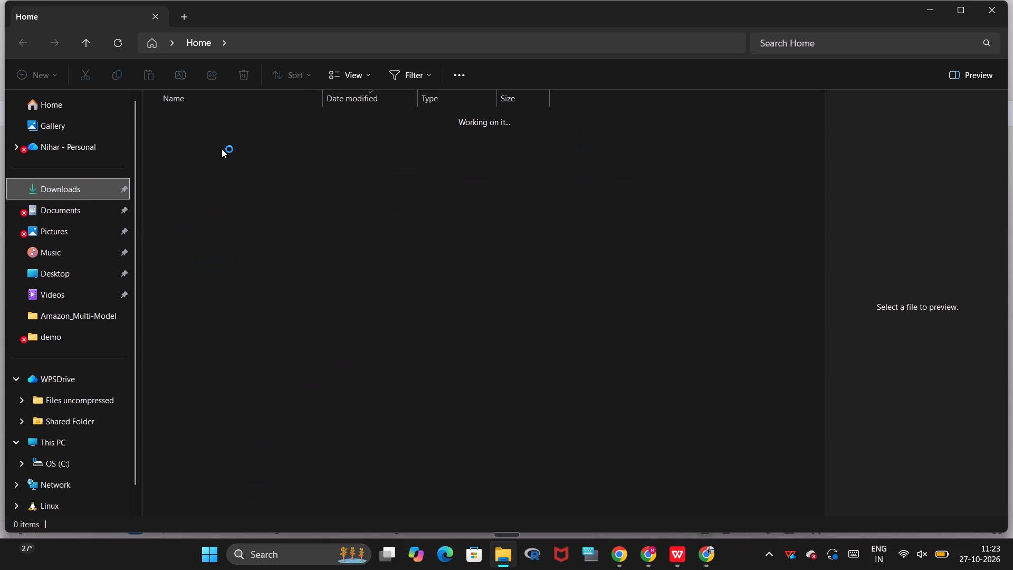
pyautogui.doubleClick(225, 132)
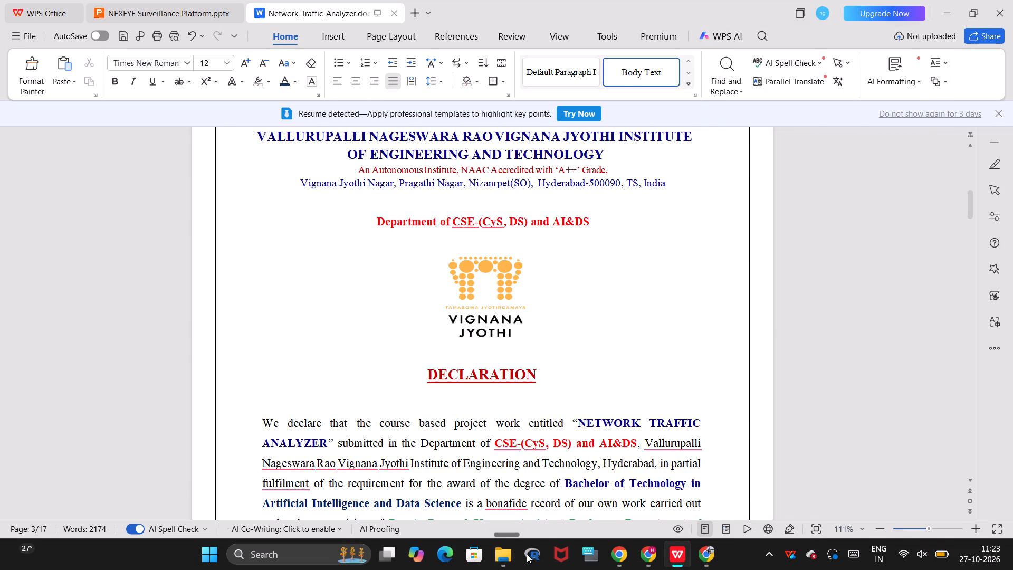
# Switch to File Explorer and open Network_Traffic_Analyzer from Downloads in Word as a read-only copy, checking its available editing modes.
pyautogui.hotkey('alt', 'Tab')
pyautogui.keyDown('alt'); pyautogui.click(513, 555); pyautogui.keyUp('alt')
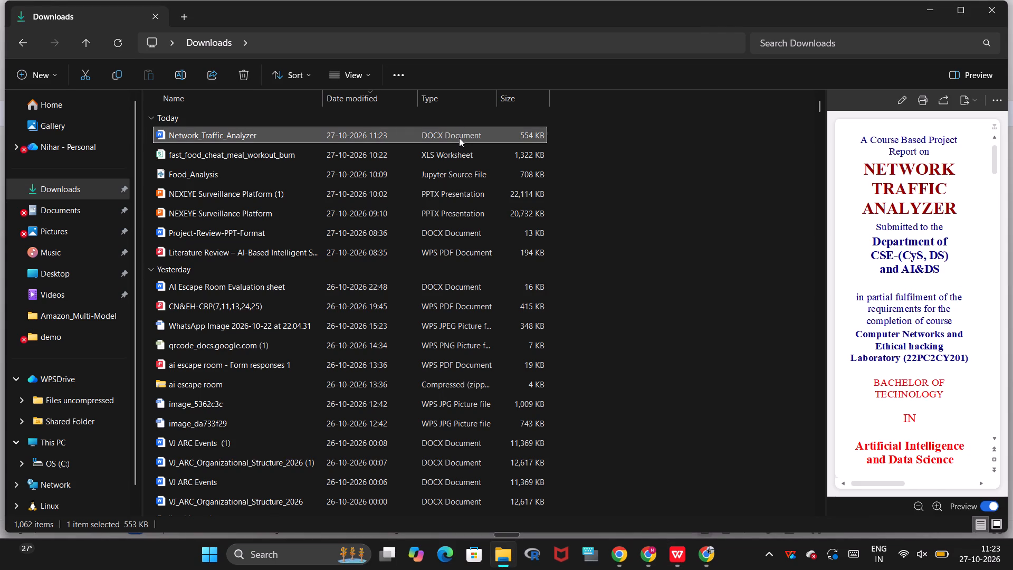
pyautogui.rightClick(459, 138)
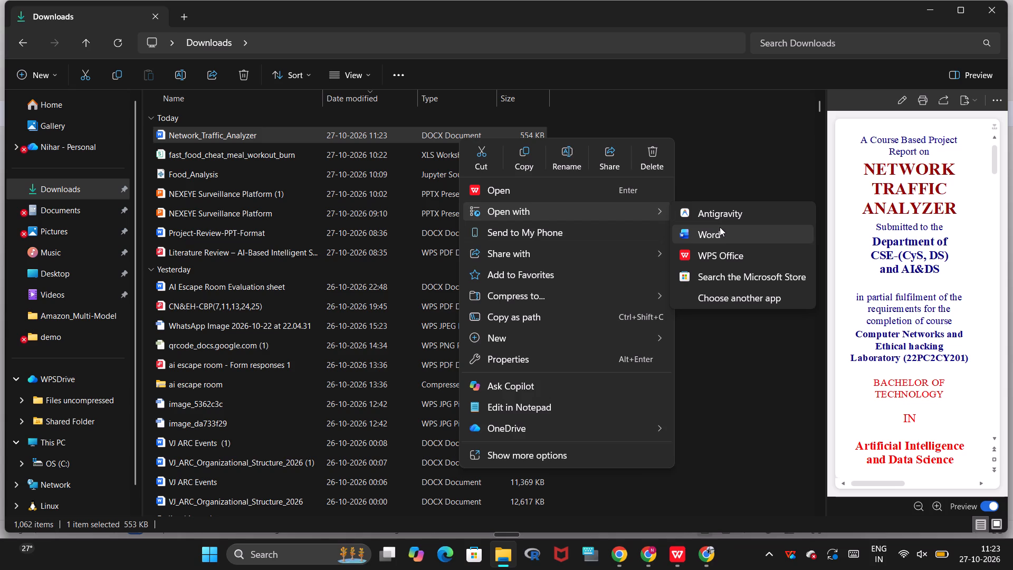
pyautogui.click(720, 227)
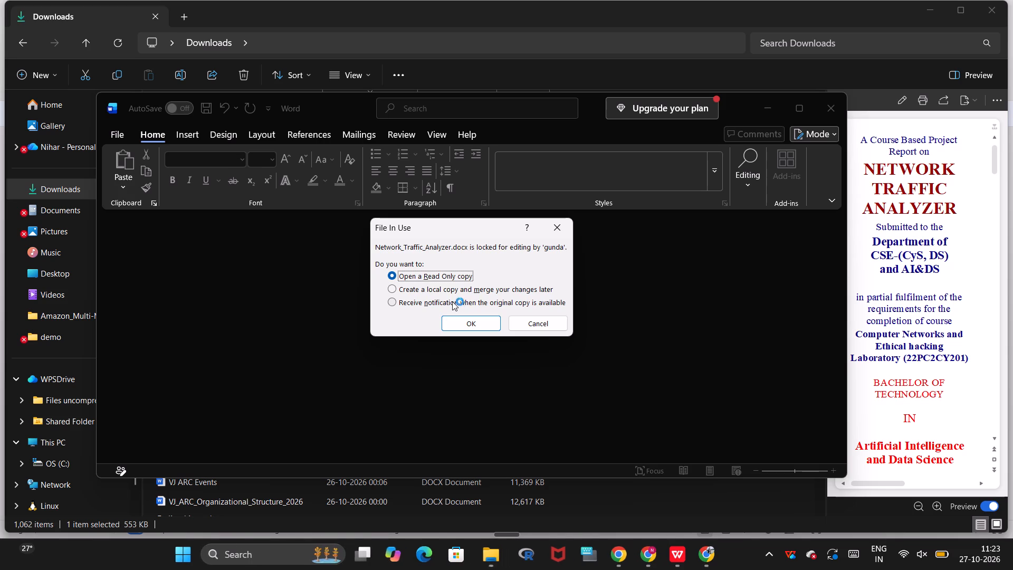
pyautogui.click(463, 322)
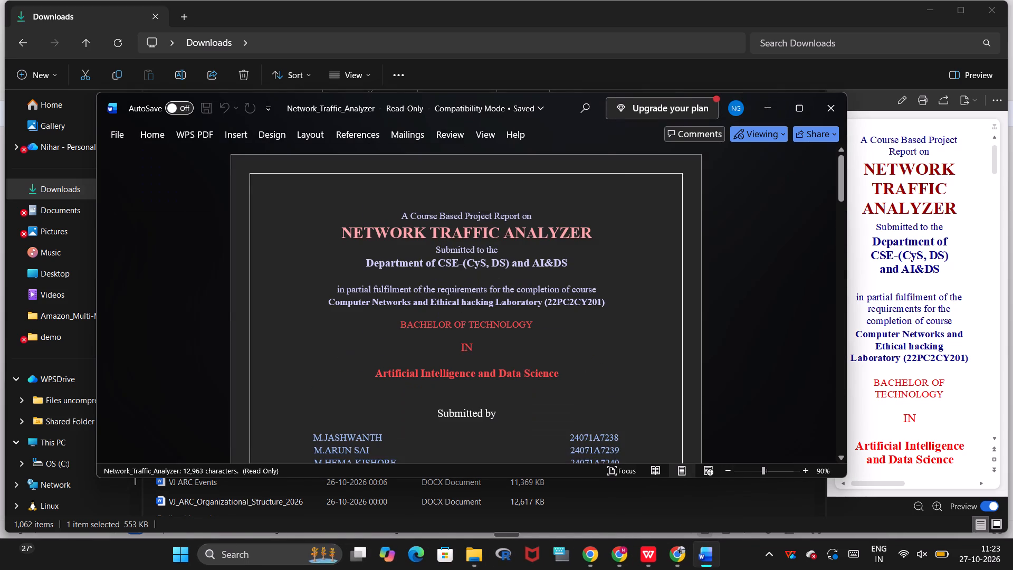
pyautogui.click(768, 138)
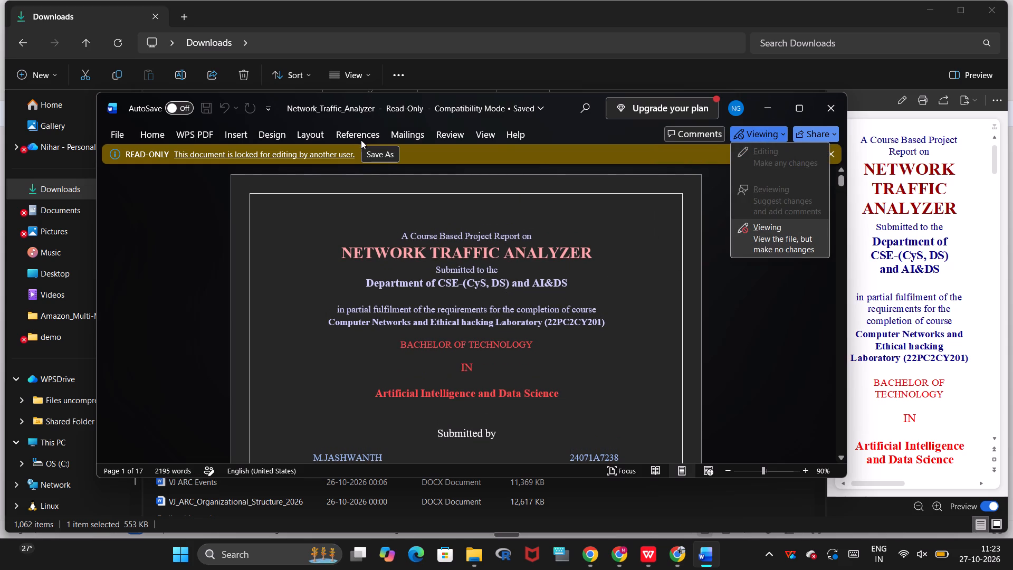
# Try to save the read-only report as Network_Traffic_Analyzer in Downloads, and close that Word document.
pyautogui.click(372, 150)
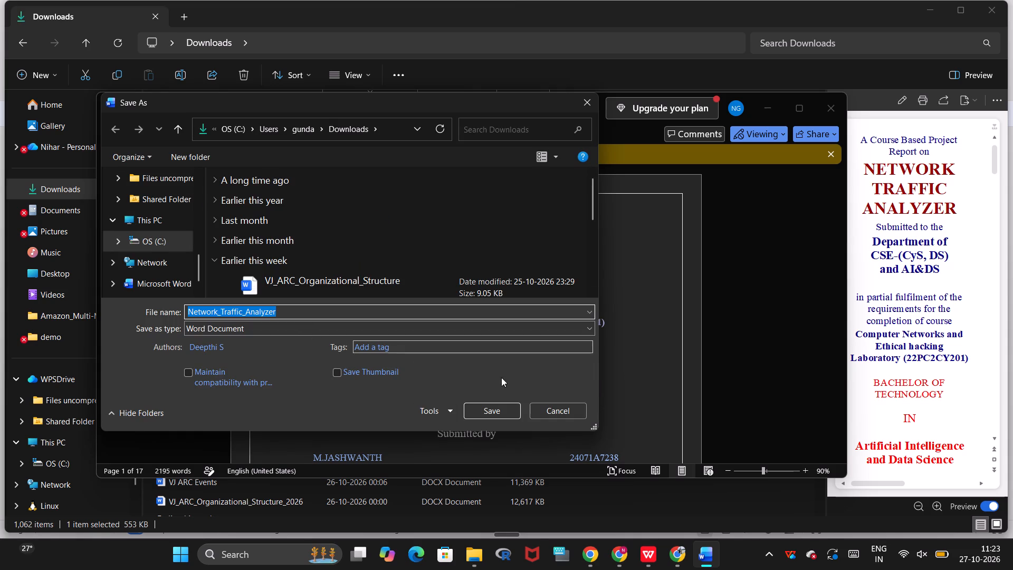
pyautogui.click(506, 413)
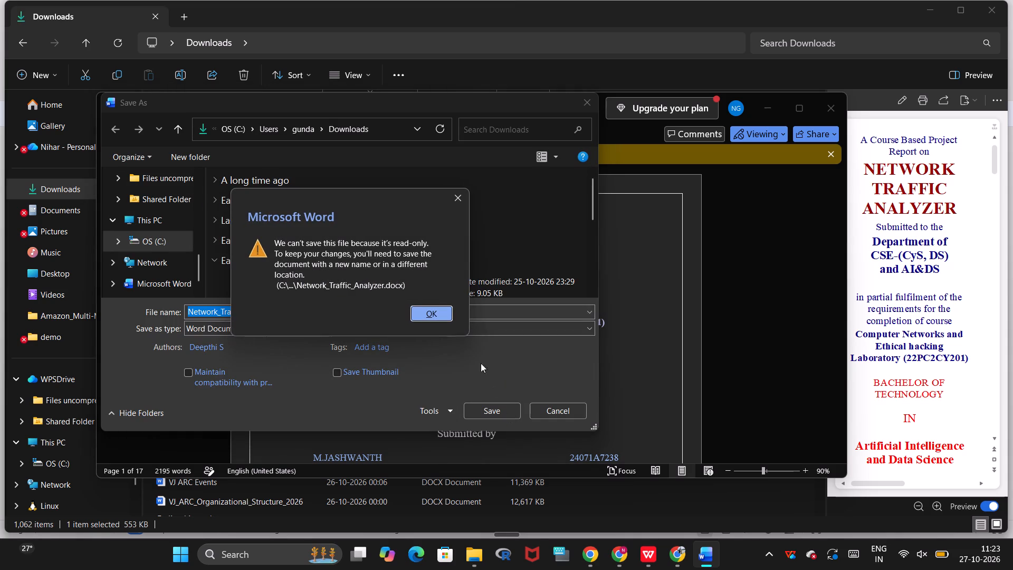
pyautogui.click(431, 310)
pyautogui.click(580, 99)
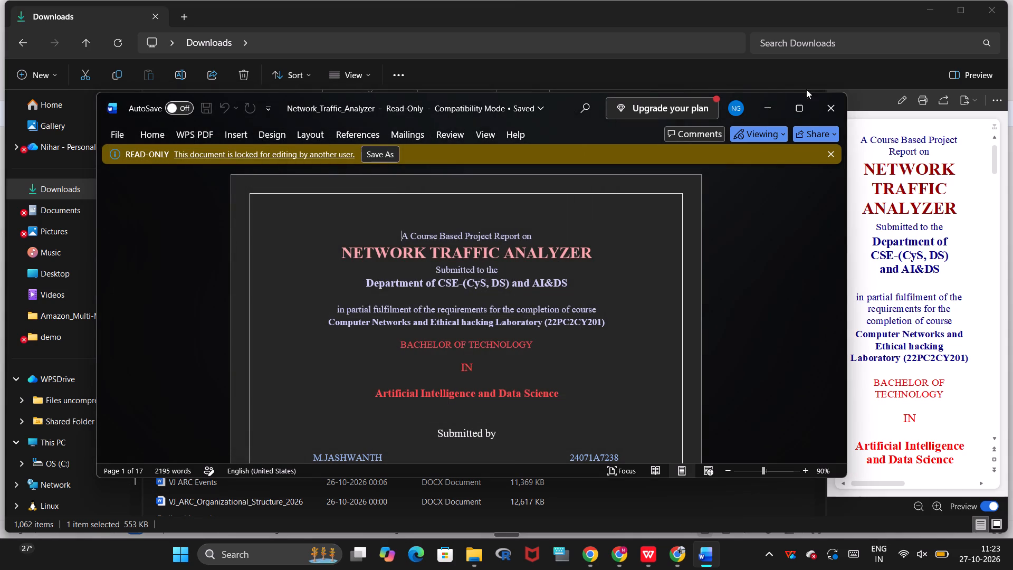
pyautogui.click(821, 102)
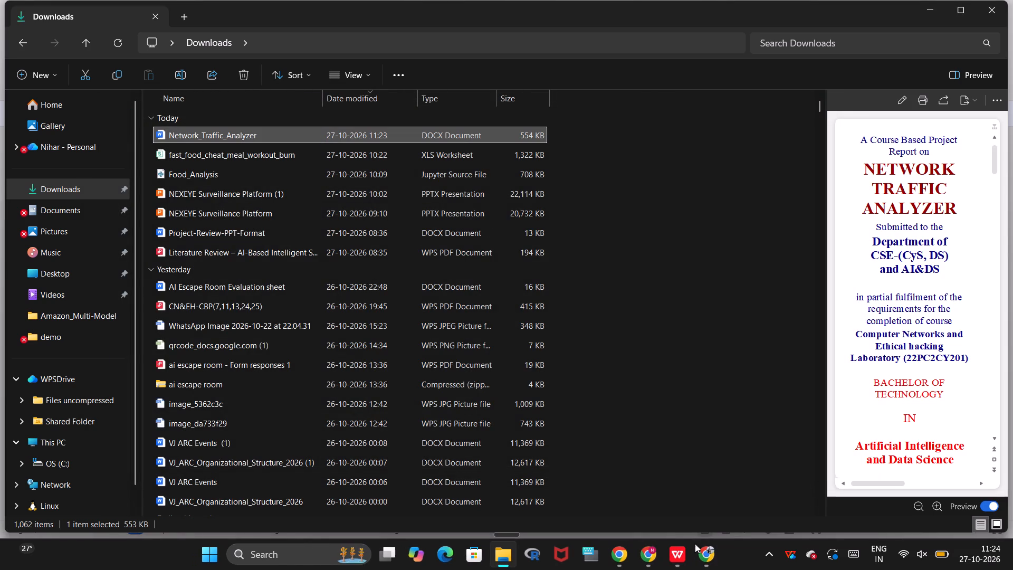
# Switch to WPS Office and close the Network_Traffic_Analyzer document.
pyautogui.click(684, 555)
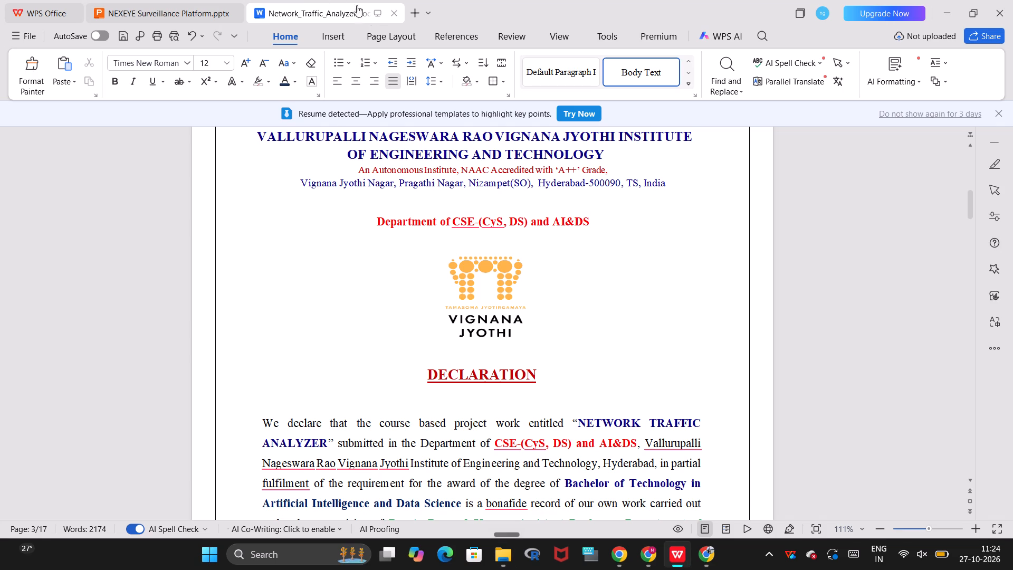
pyautogui.click(391, 11)
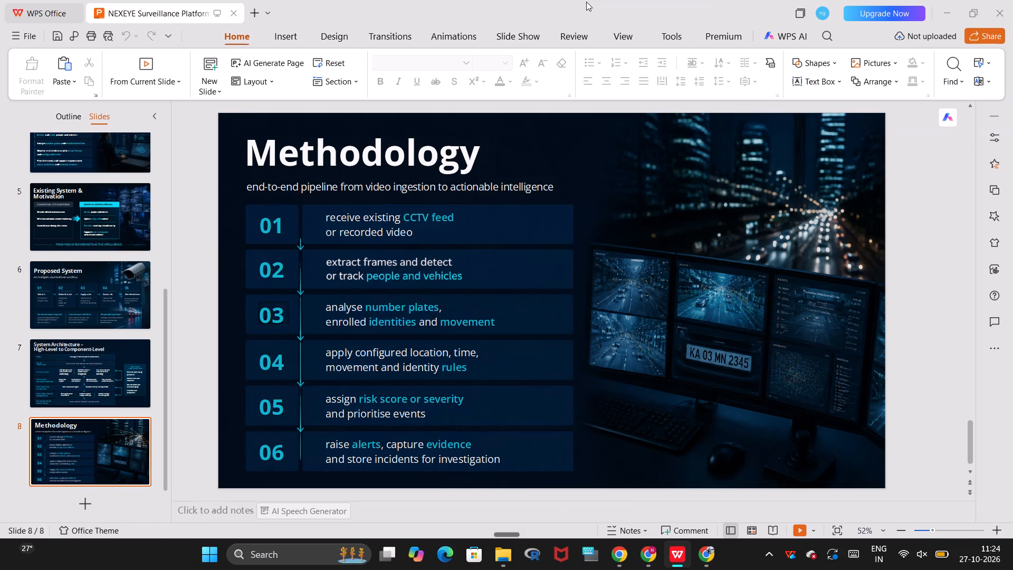
# Reopen Network_Traffic_Analyzer from the Downloads folder in Word for editing and maximize its window.
pyautogui.hotkey('alt', 'Tab')
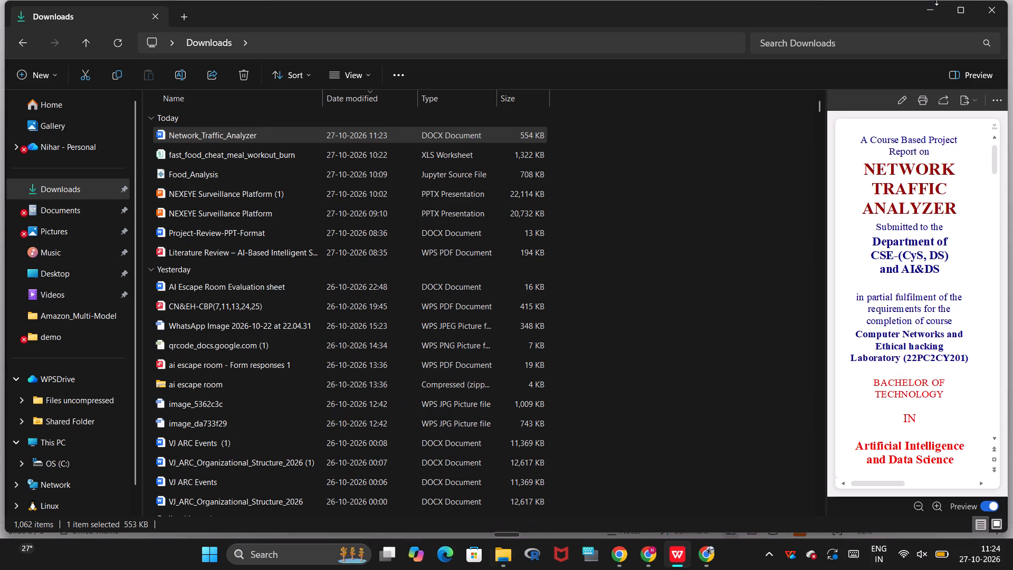
pyautogui.rightClick(486, 138)
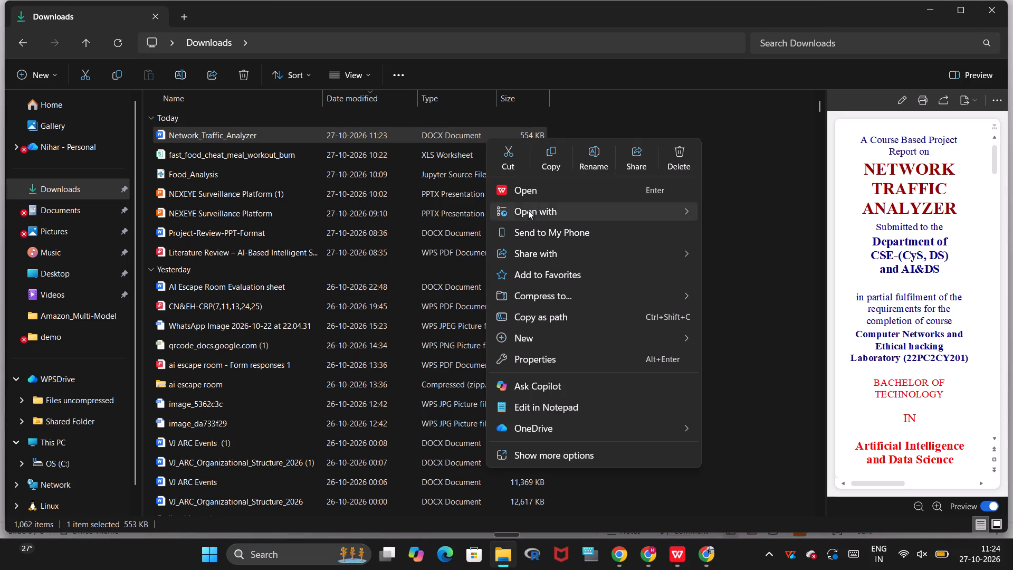
pyautogui.click(732, 231)
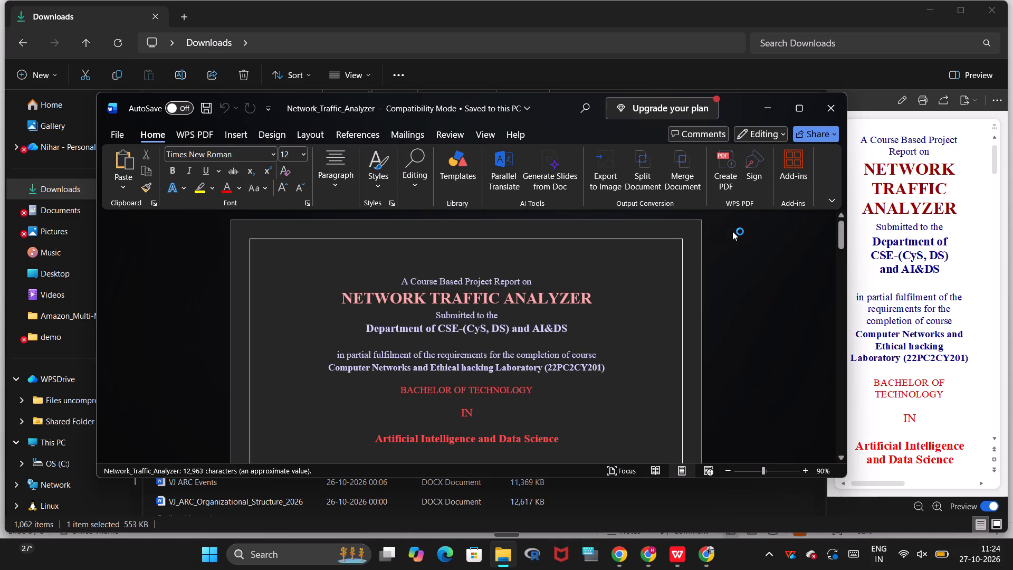
pyautogui.click(787, 105)
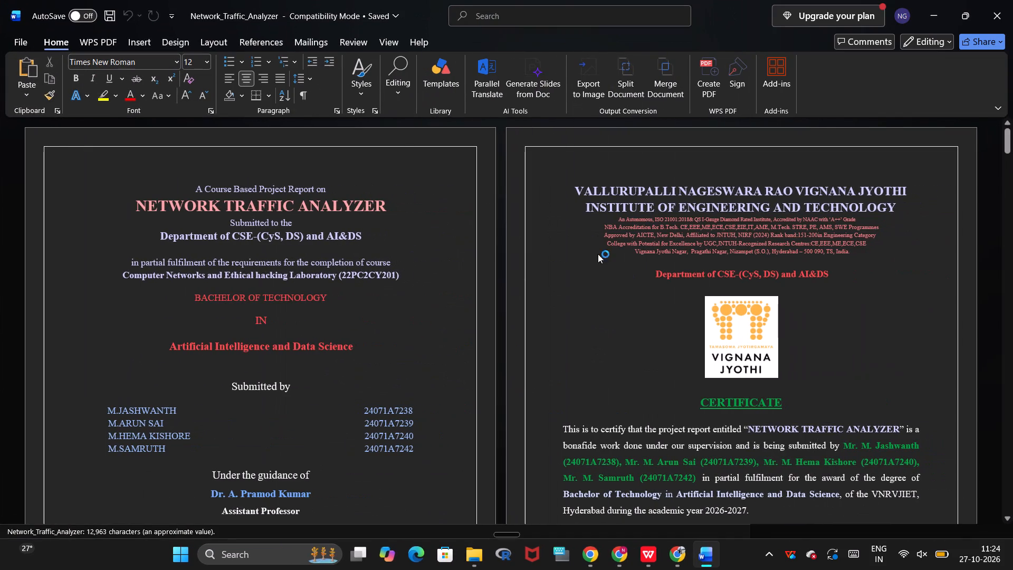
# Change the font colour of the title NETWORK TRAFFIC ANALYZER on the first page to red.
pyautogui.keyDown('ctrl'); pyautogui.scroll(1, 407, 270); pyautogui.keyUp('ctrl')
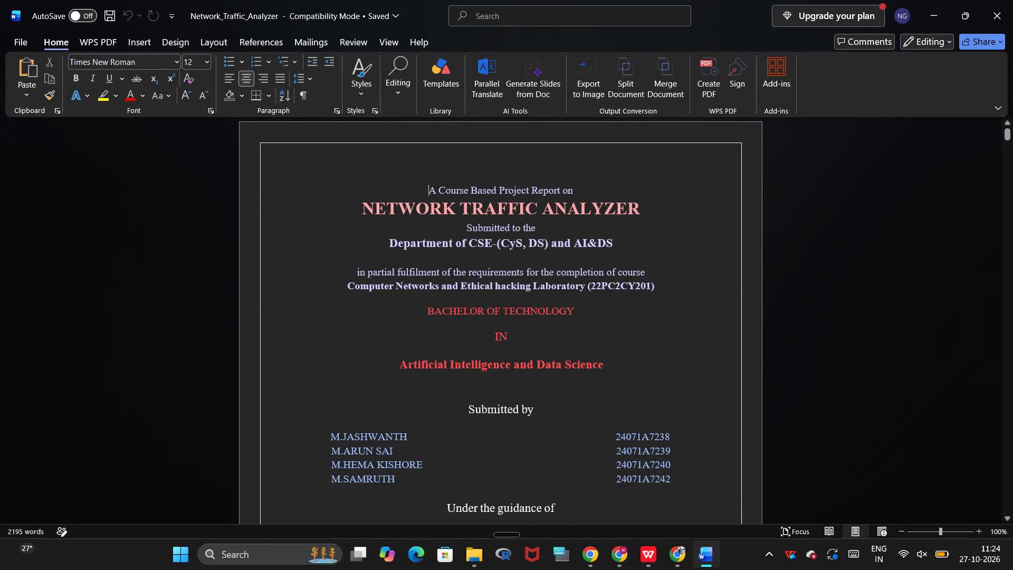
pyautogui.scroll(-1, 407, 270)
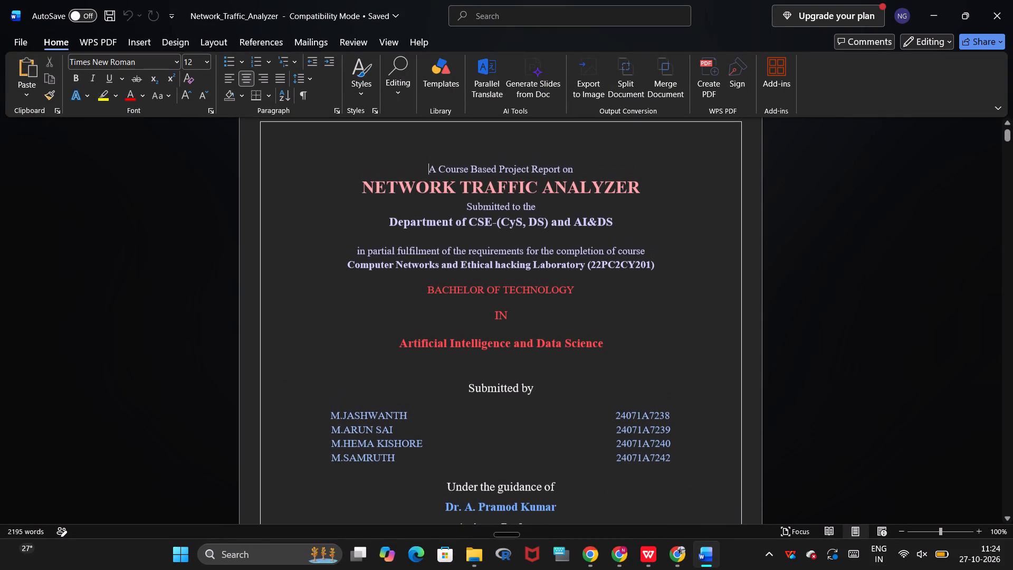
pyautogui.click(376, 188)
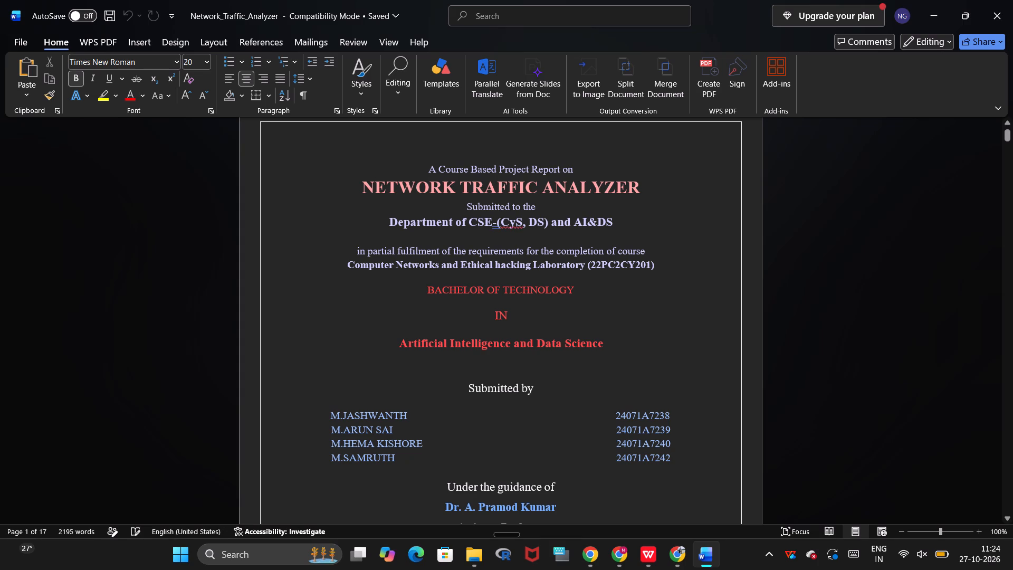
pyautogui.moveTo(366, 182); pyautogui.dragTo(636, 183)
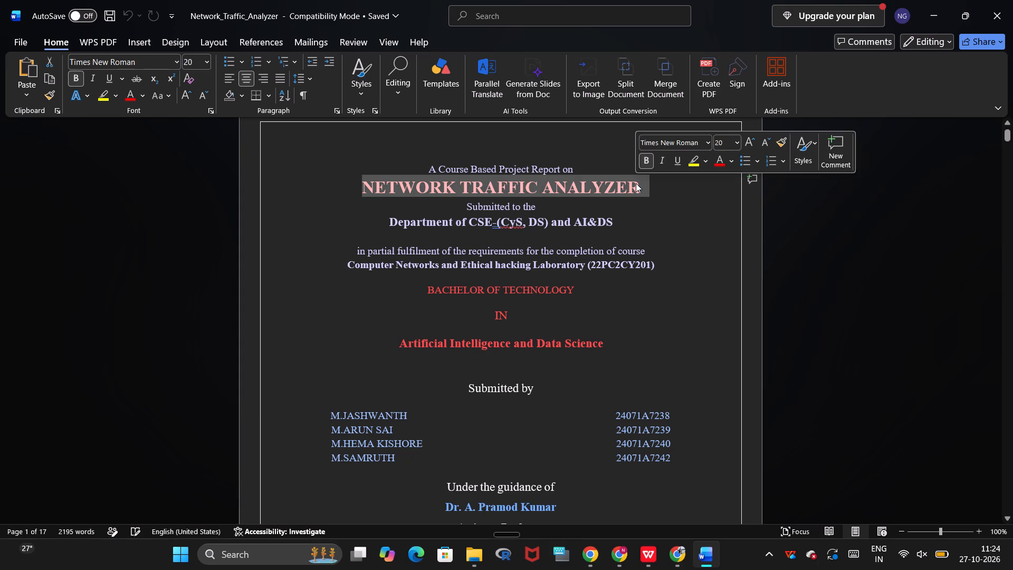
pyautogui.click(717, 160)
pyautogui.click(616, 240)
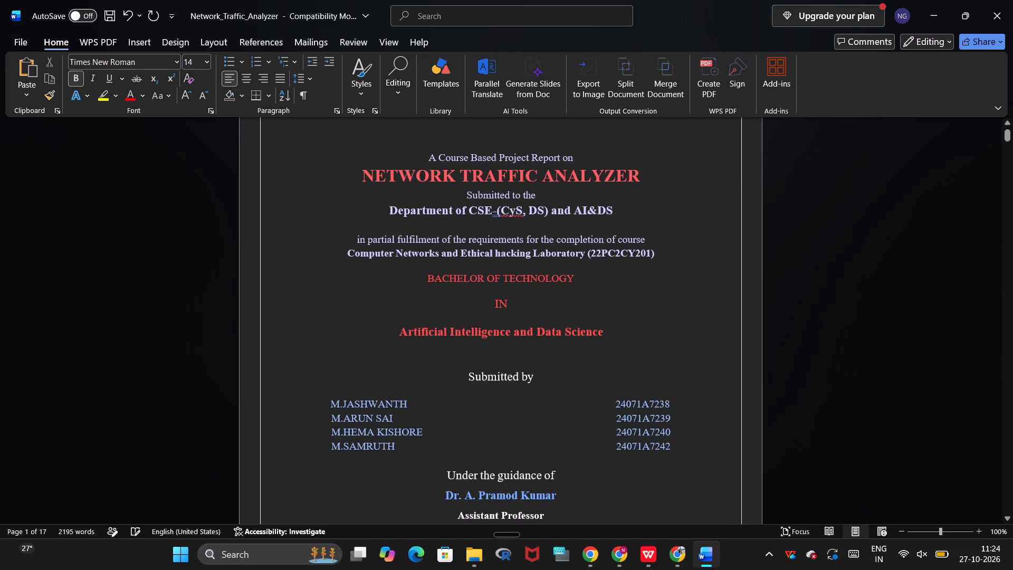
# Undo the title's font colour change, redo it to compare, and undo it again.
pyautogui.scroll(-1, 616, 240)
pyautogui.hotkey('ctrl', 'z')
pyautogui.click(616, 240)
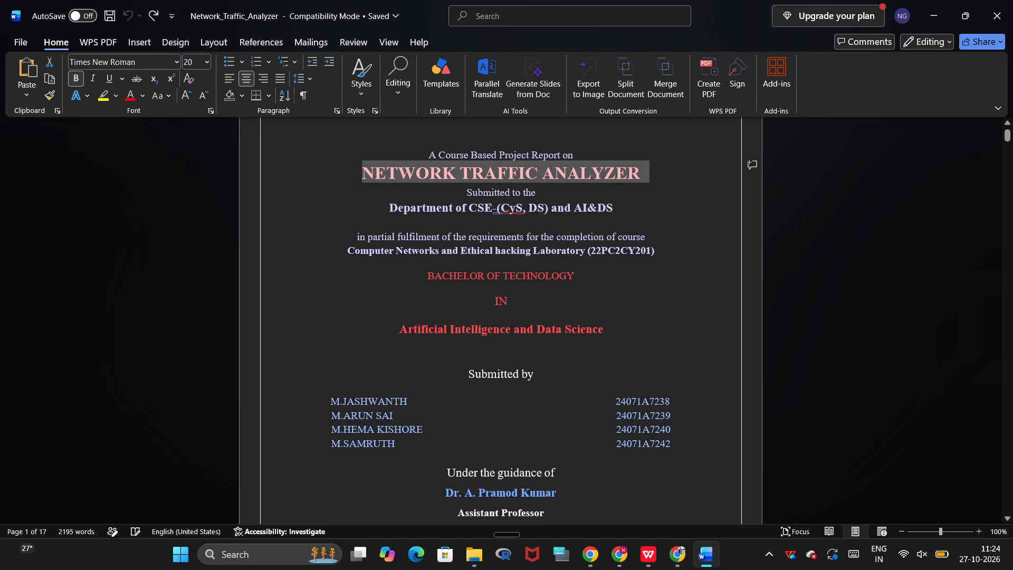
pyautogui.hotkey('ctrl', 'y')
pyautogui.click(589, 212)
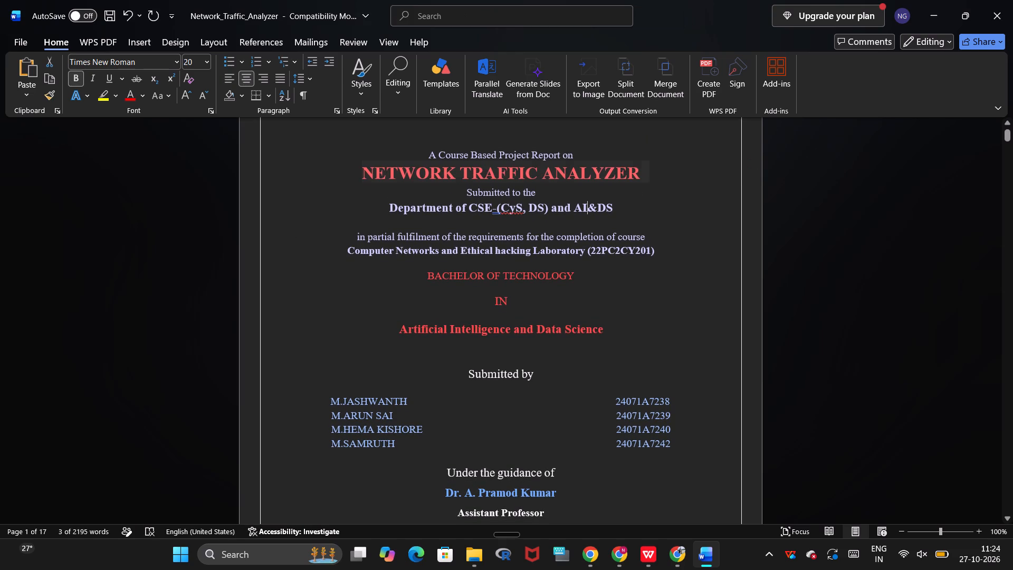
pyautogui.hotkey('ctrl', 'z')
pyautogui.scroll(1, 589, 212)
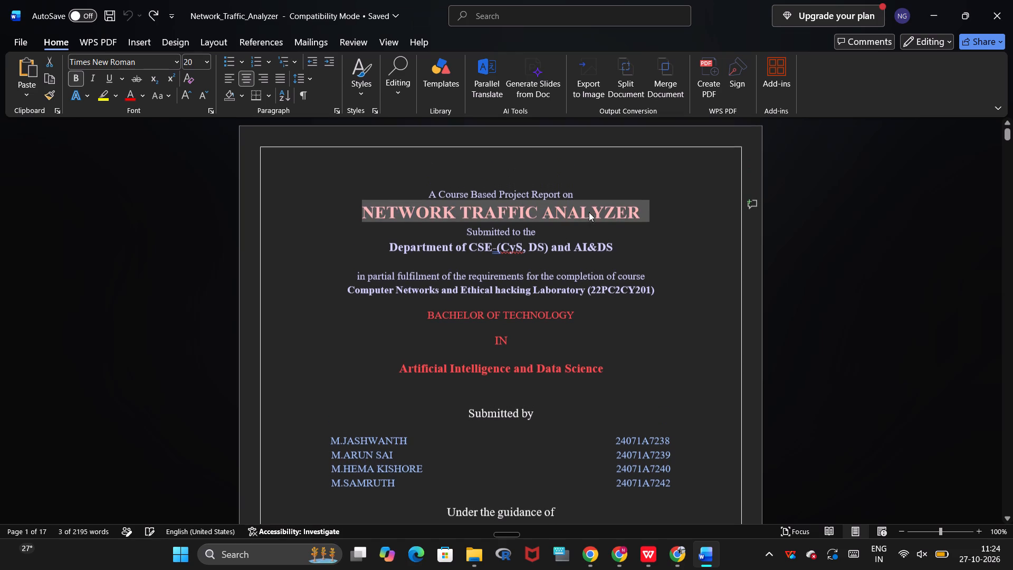
# Open Word Options and review the General settings and the Display settings for page display, formatting marks and printing.
pyautogui.click(30, 47)
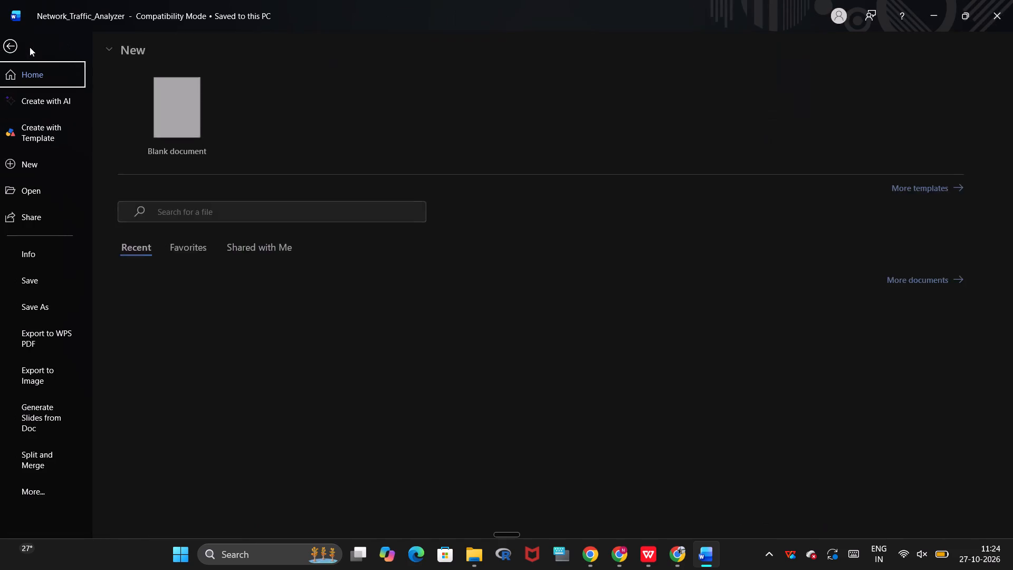
pyautogui.scroll(-2, 29, 337)
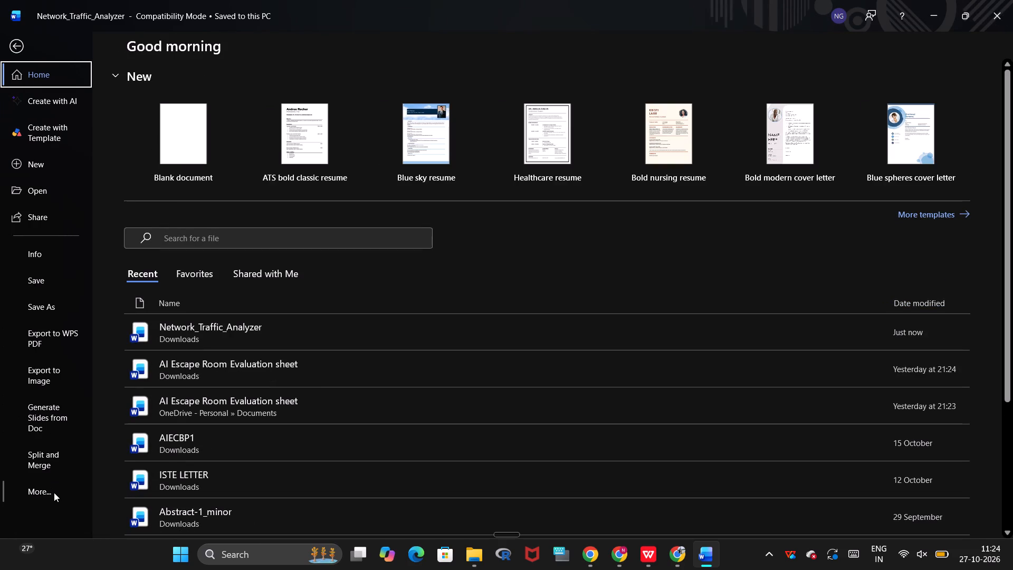
pyautogui.click(54, 492)
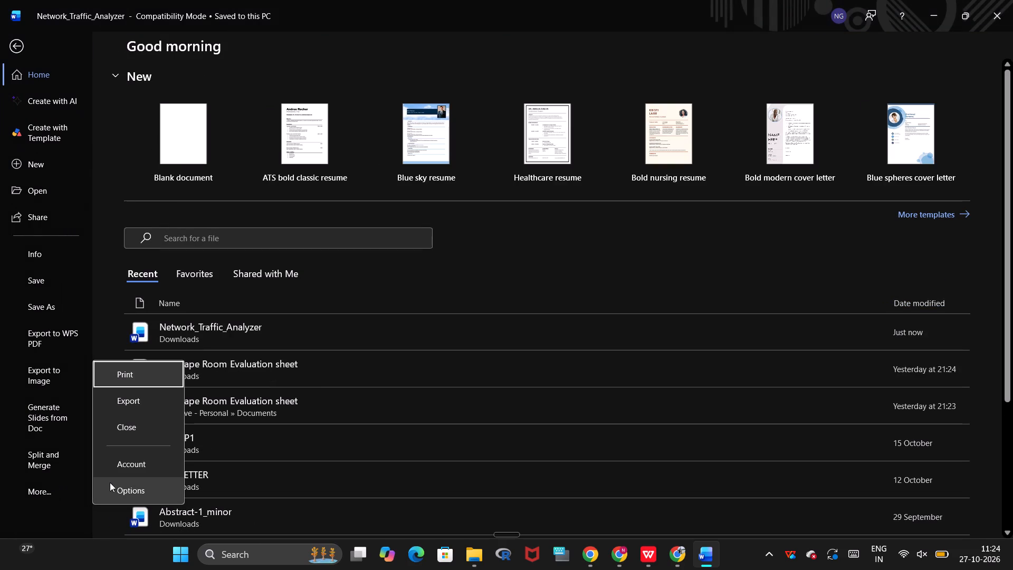
pyautogui.click(113, 483)
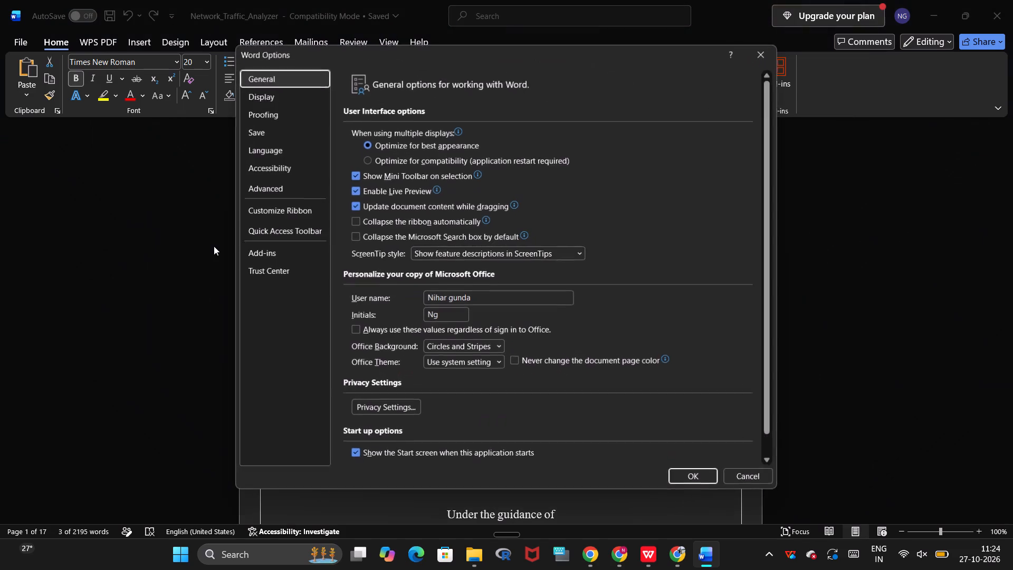
pyautogui.hscroll(1, 272, 218)
pyautogui.scroll(-1, 377, 194)
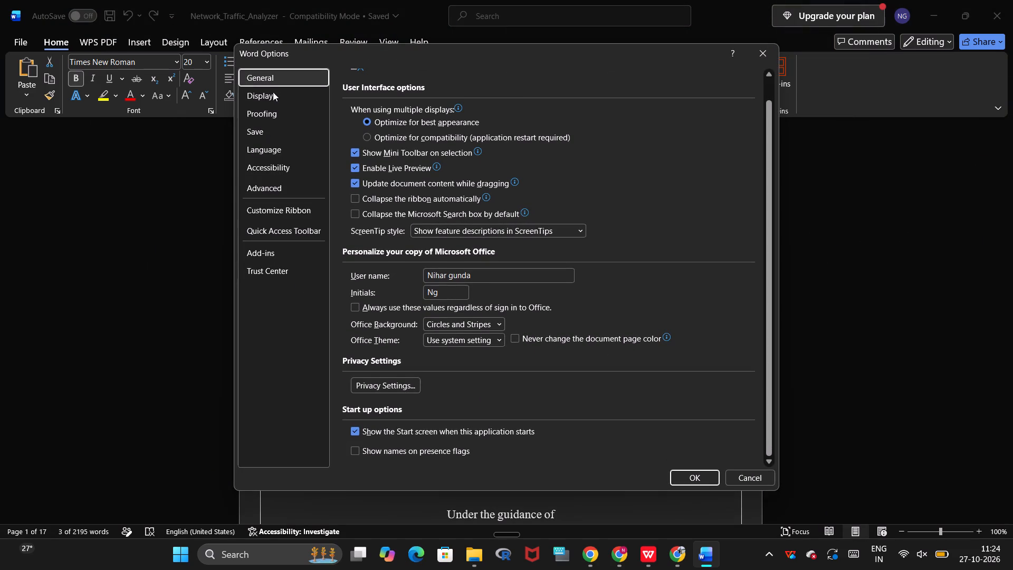
pyautogui.click(272, 88)
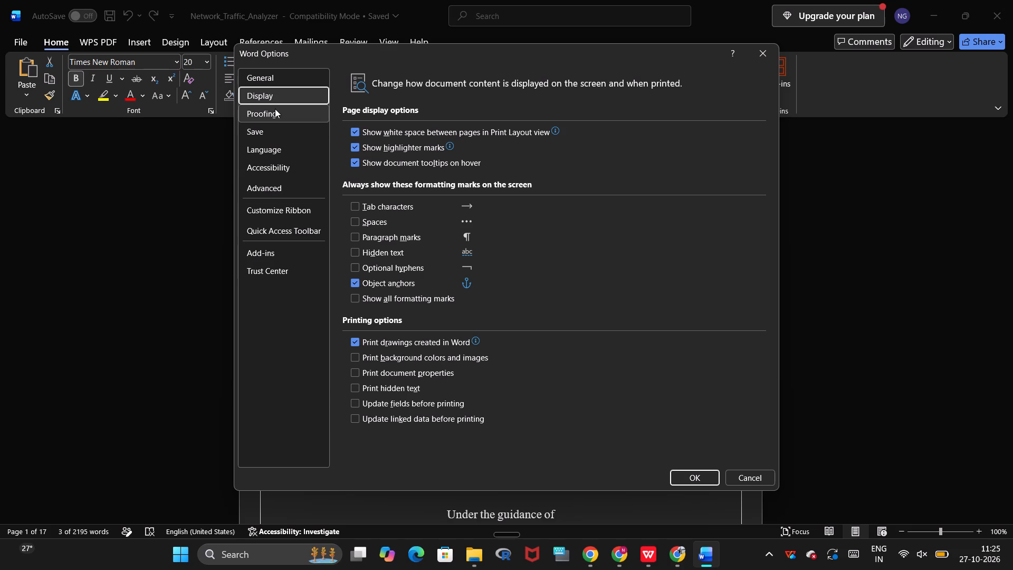
# Return to the General options, examine the Office Background and Office Theme settings, and close Word Options without changing anything.
pyautogui.click(271, 74)
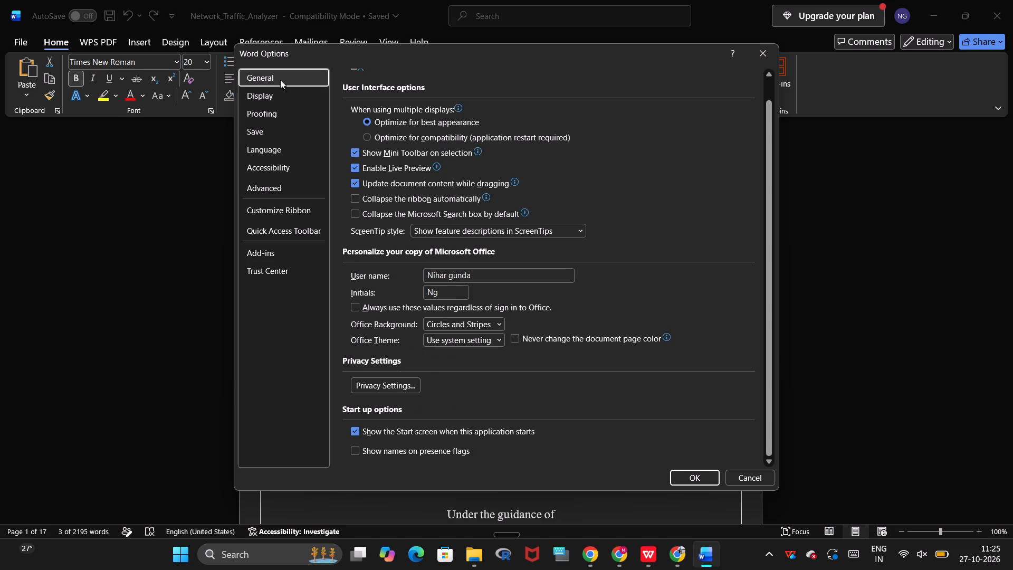
pyautogui.scroll(1, 347, 194)
pyautogui.scroll(-3, 375, 352)
pyautogui.scroll(1, 375, 352)
pyautogui.click(502, 321)
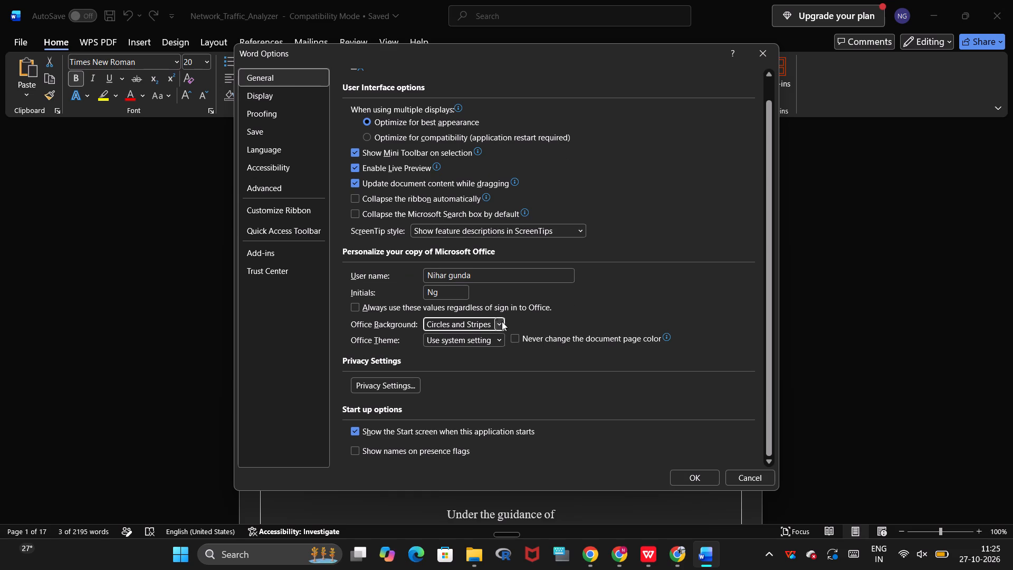
pyautogui.click(502, 321)
pyautogui.scroll(-1, 498, 346)
pyautogui.scroll(-2, 432, 279)
pyautogui.scroll(2, 426, 234)
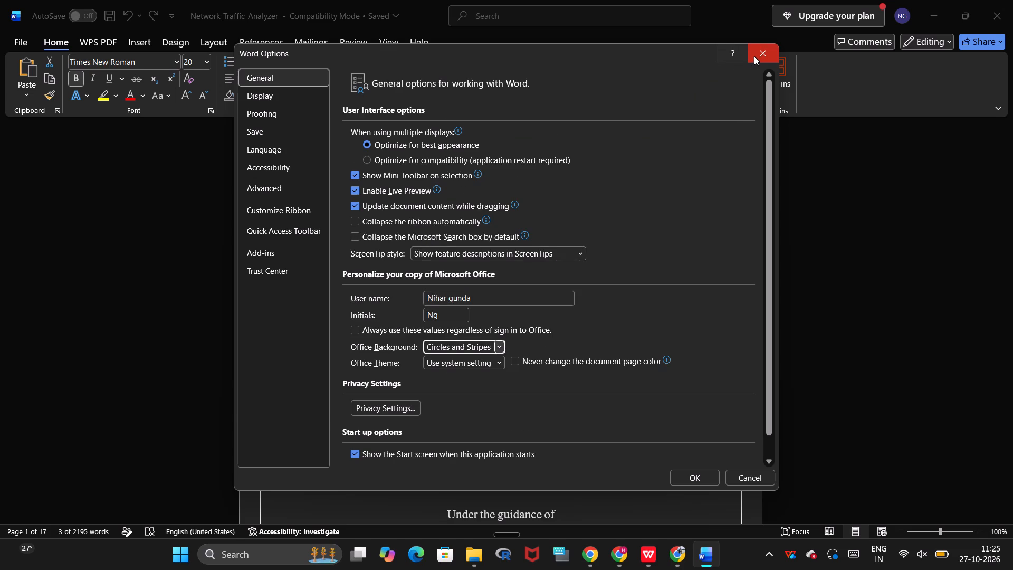
pyautogui.click(754, 56)
pyautogui.click(260, 260)
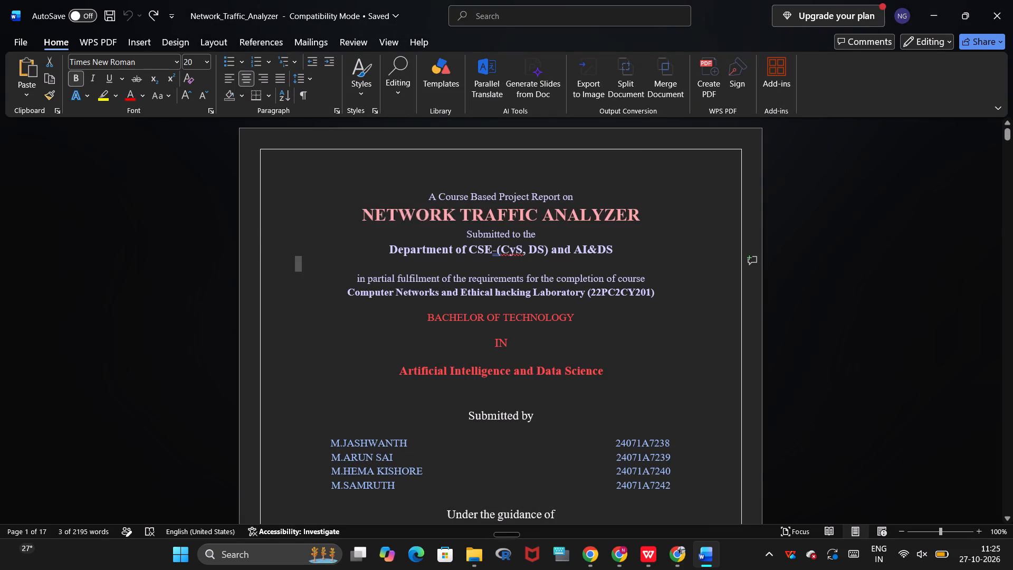
pyautogui.hscroll(-2, 260, 260)
# Set the Office Theme to White in the account settings and return to the document.
pyautogui.click(12, 33)
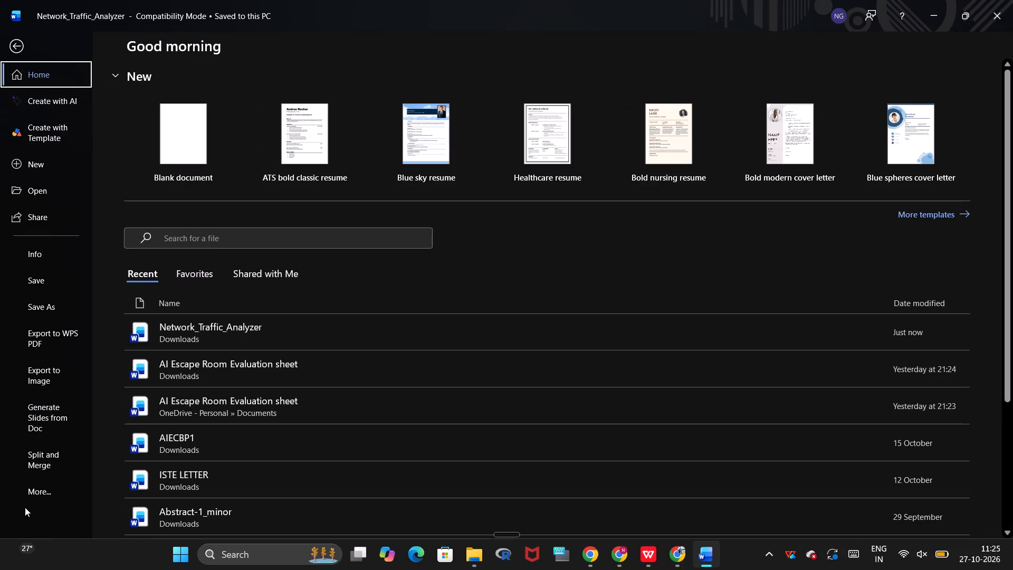
pyautogui.click(35, 492)
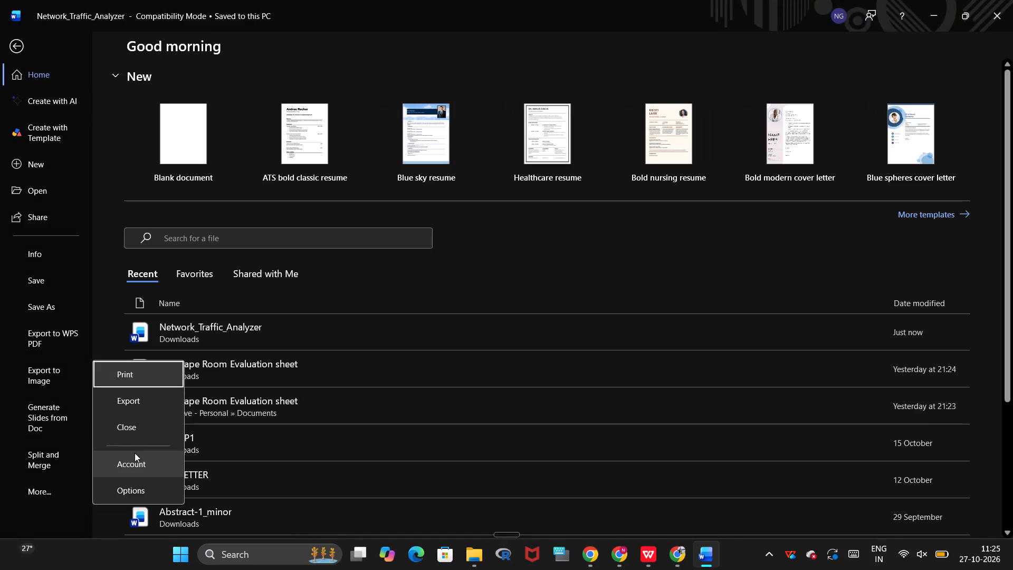
pyautogui.click(135, 453)
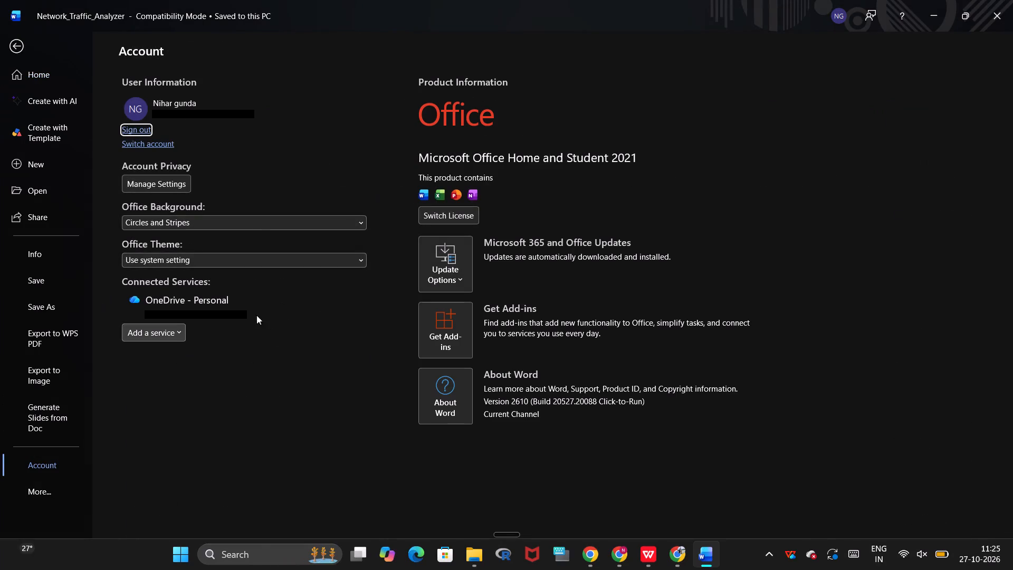
pyautogui.click(203, 255)
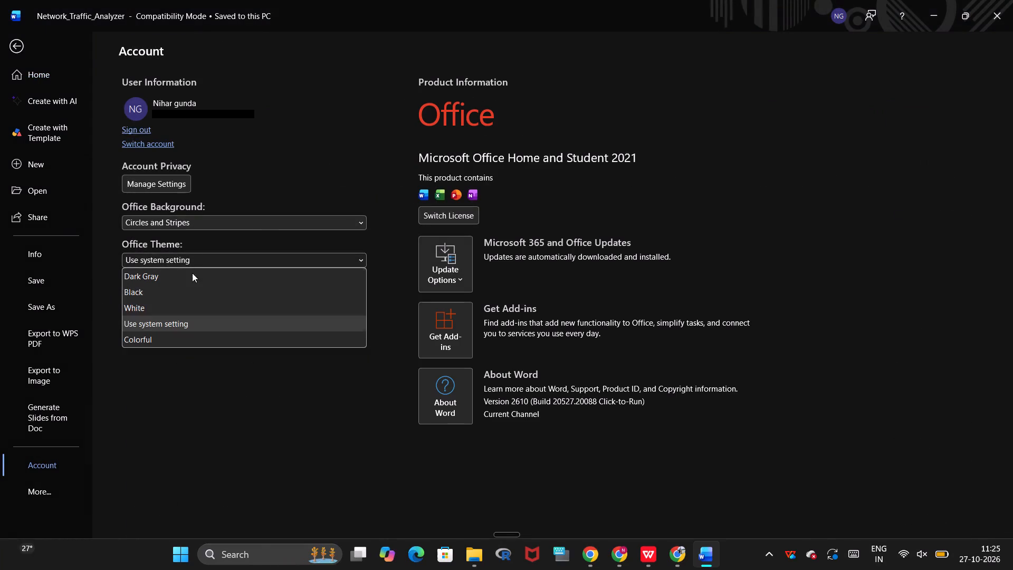
pyautogui.click(159, 305)
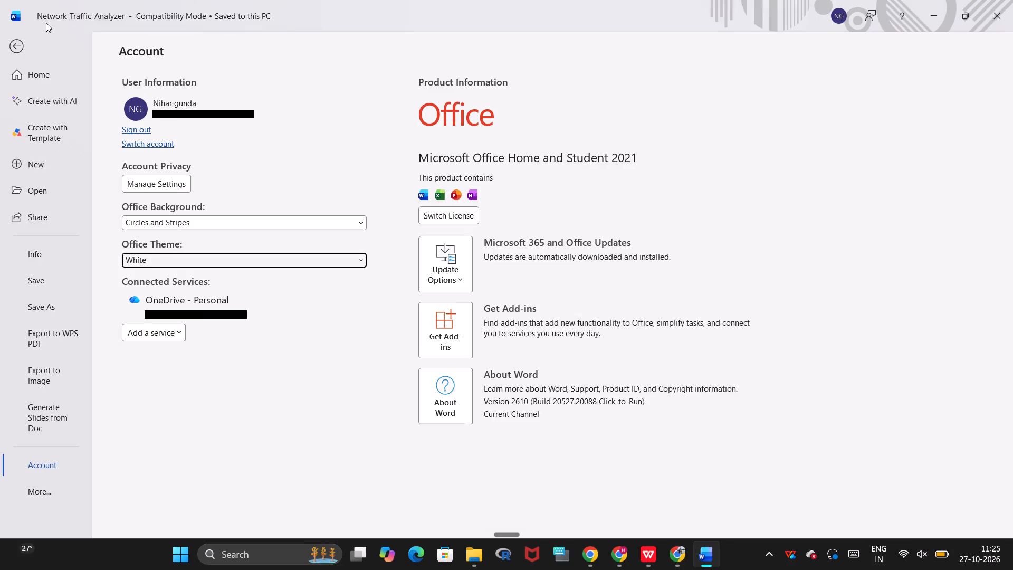
pyautogui.click(20, 45)
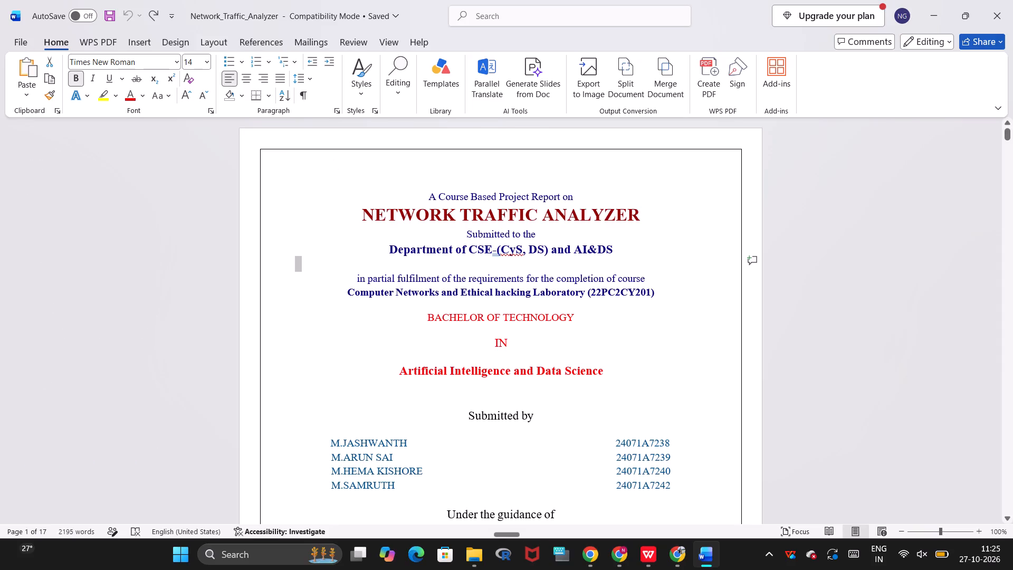
# Look through the report from the cover page to the Acknowledgement page to check how it appears in the light theme.
pyautogui.click(579, 328)
pyautogui.scroll(-1, 579, 328)
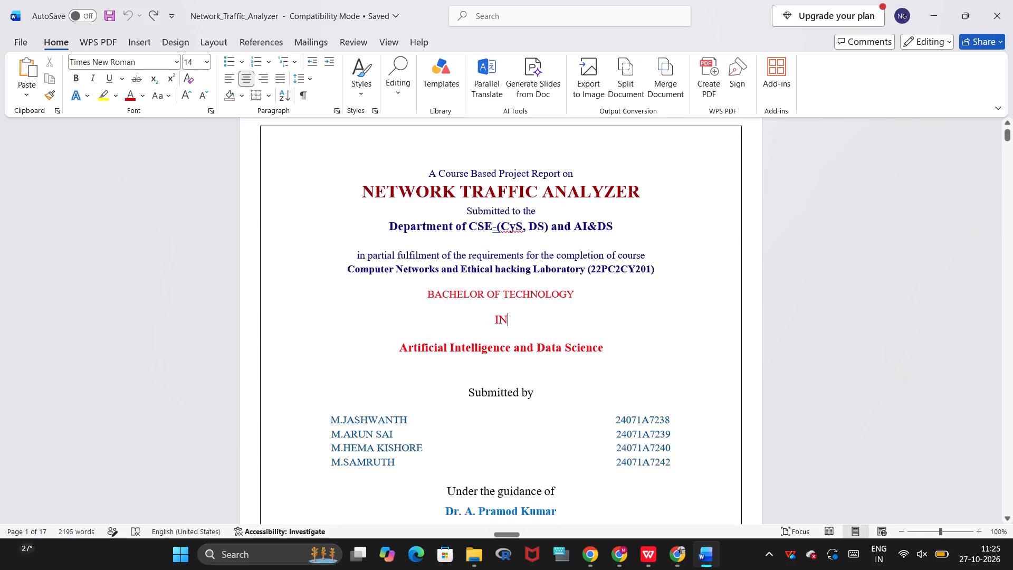
pyautogui.scroll(-1, 579, 328)
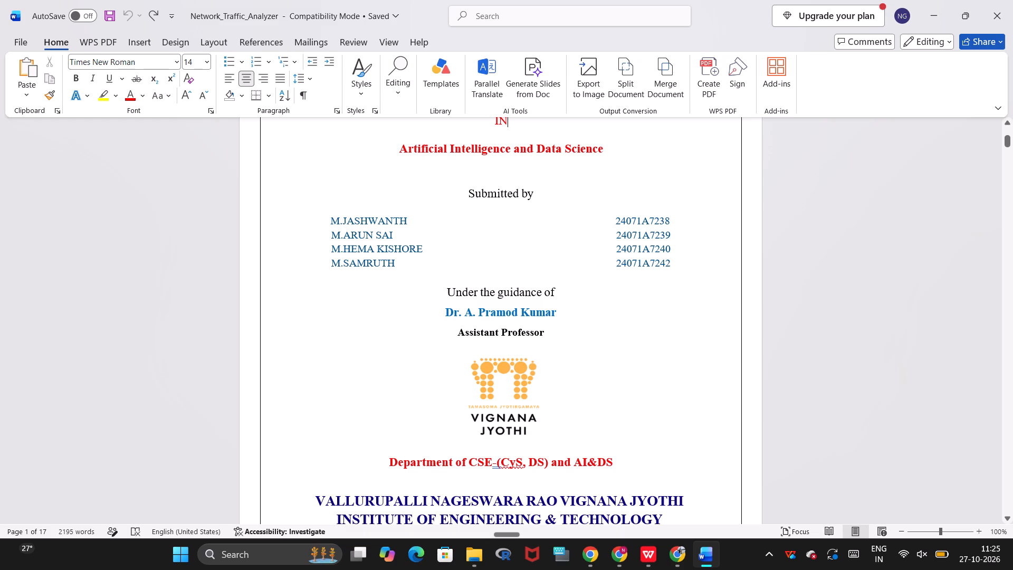
pyautogui.scroll(1, 579, 328)
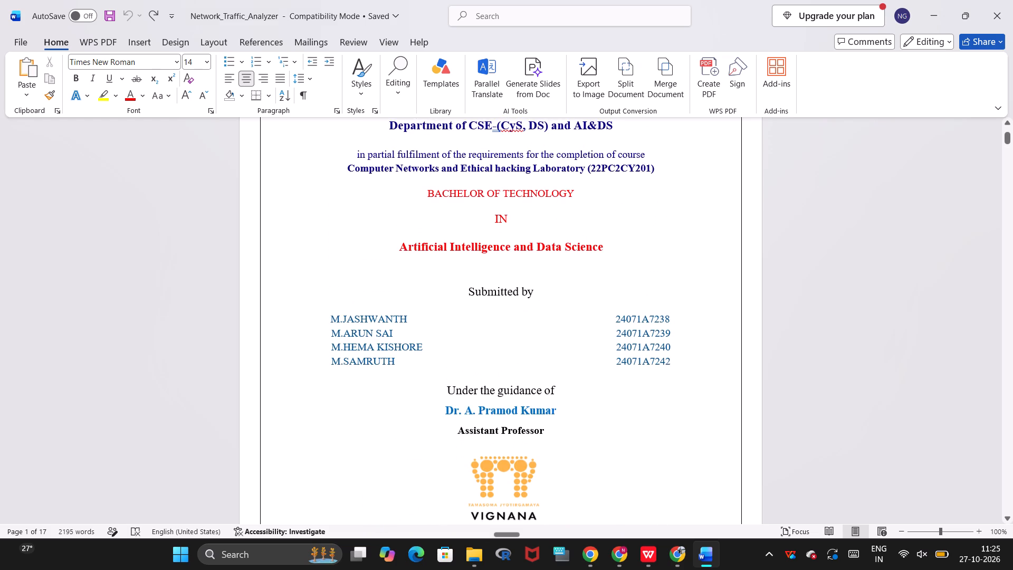
pyautogui.scroll(1, 579, 328)
pyautogui.click(508, 234)
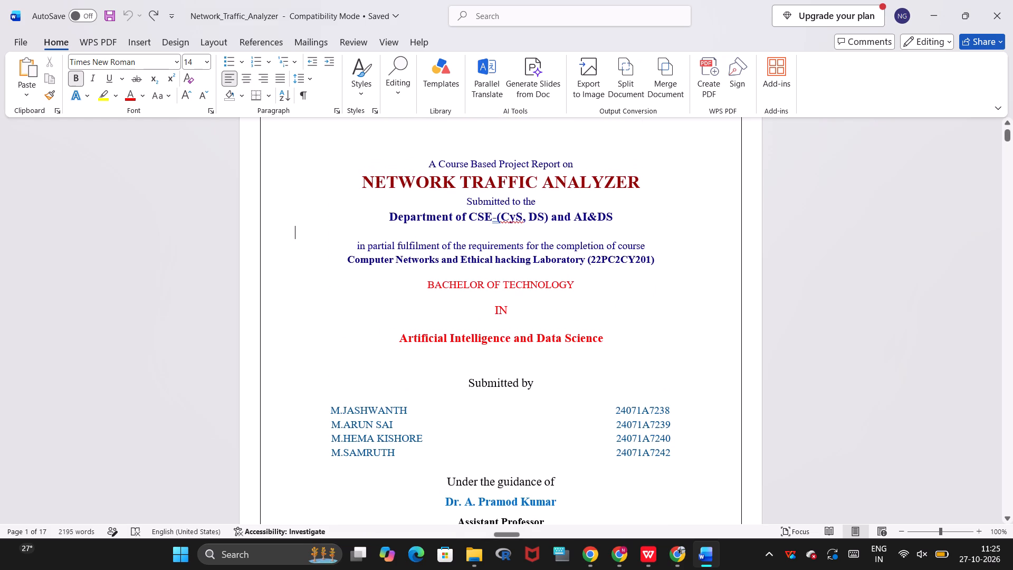
pyautogui.scroll(-4, 508, 234)
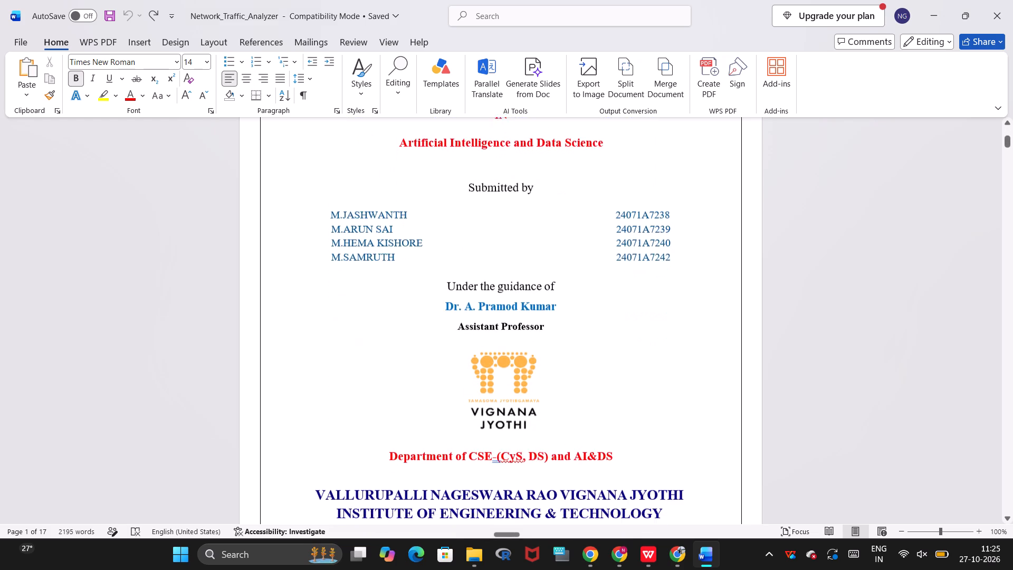
pyautogui.scroll(-10, 508, 234)
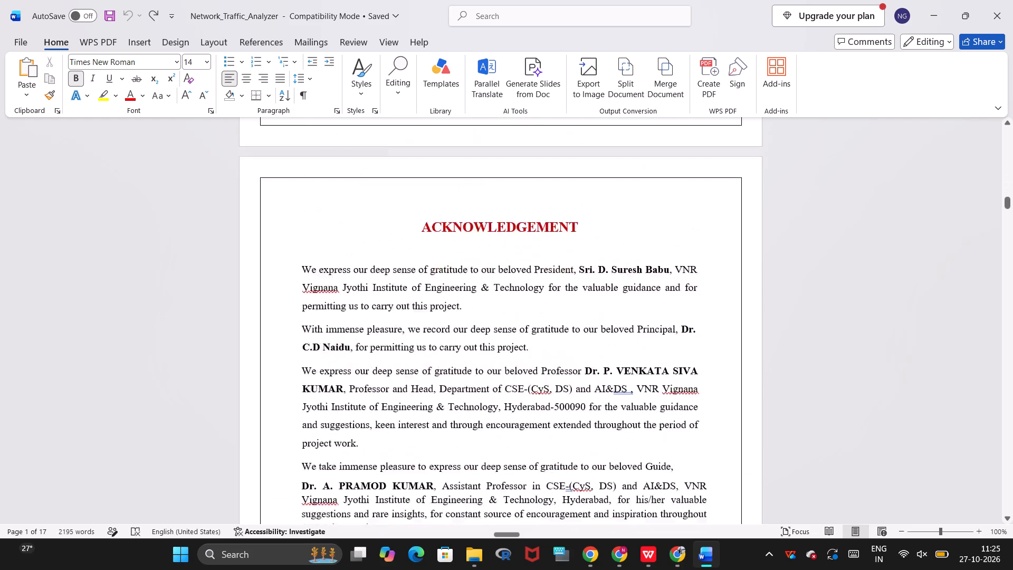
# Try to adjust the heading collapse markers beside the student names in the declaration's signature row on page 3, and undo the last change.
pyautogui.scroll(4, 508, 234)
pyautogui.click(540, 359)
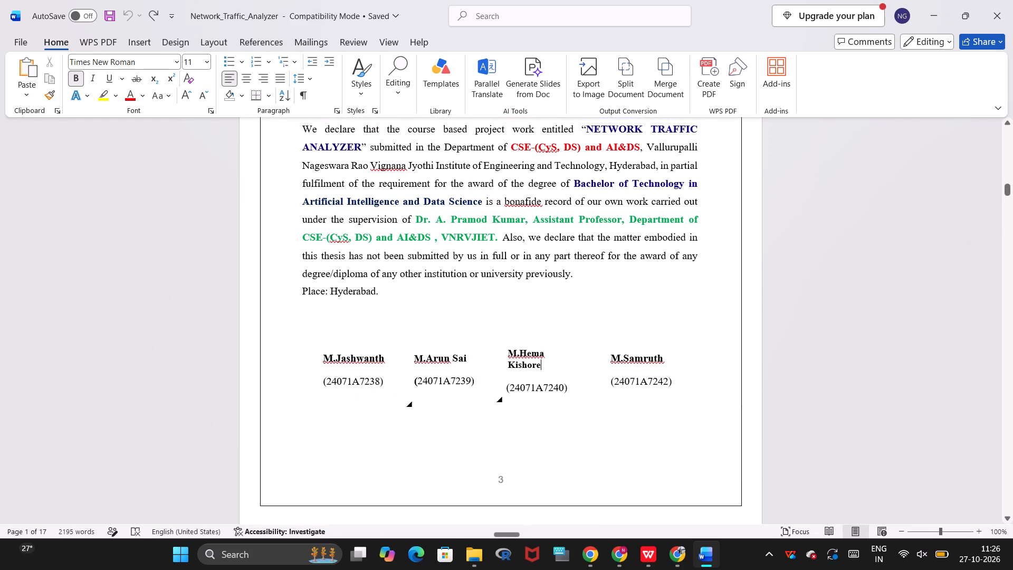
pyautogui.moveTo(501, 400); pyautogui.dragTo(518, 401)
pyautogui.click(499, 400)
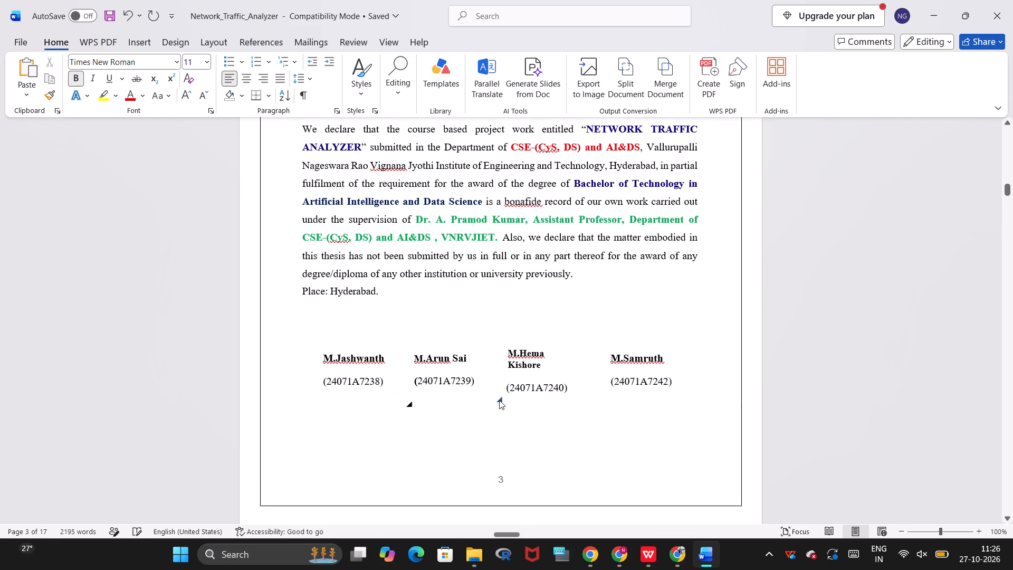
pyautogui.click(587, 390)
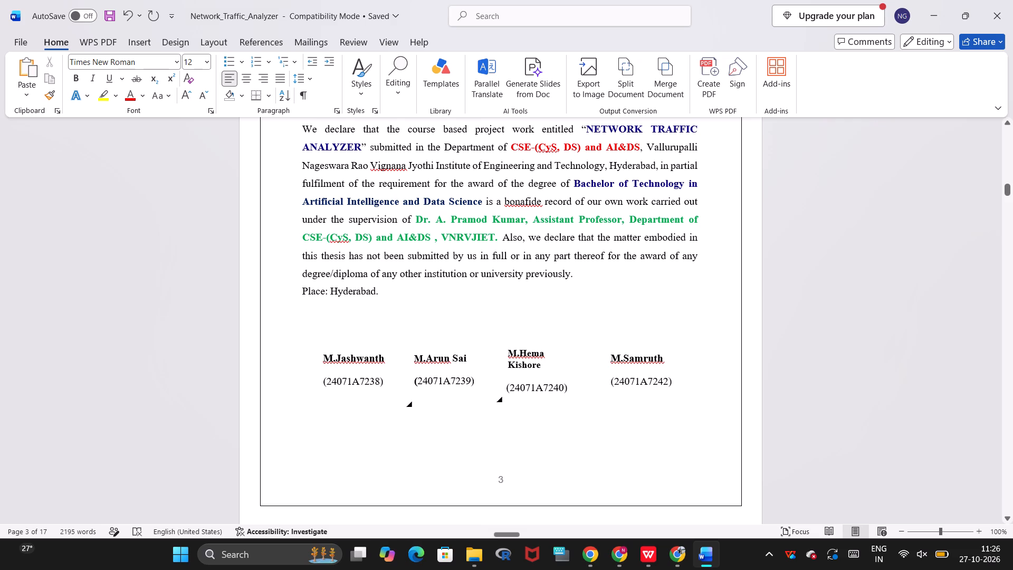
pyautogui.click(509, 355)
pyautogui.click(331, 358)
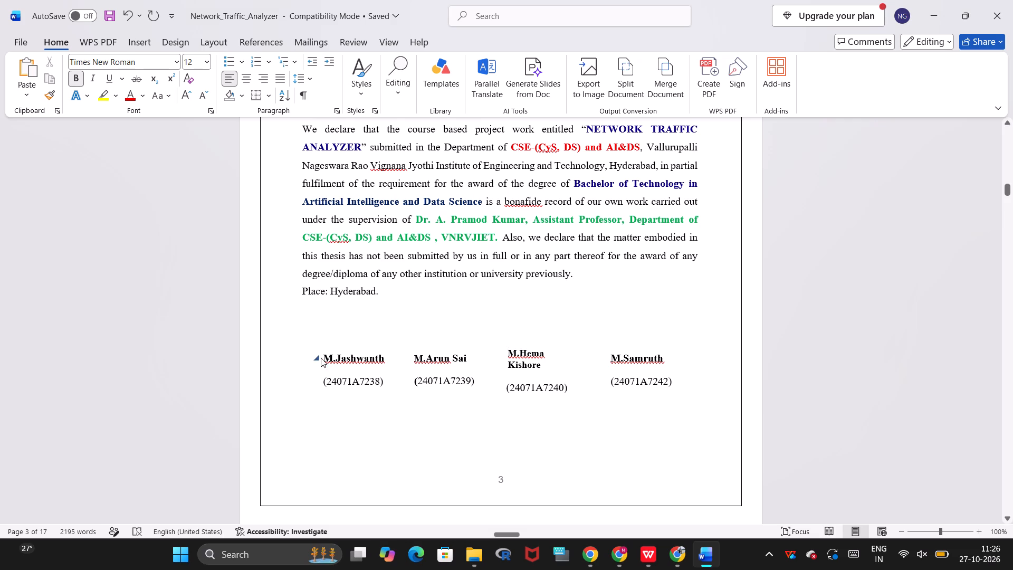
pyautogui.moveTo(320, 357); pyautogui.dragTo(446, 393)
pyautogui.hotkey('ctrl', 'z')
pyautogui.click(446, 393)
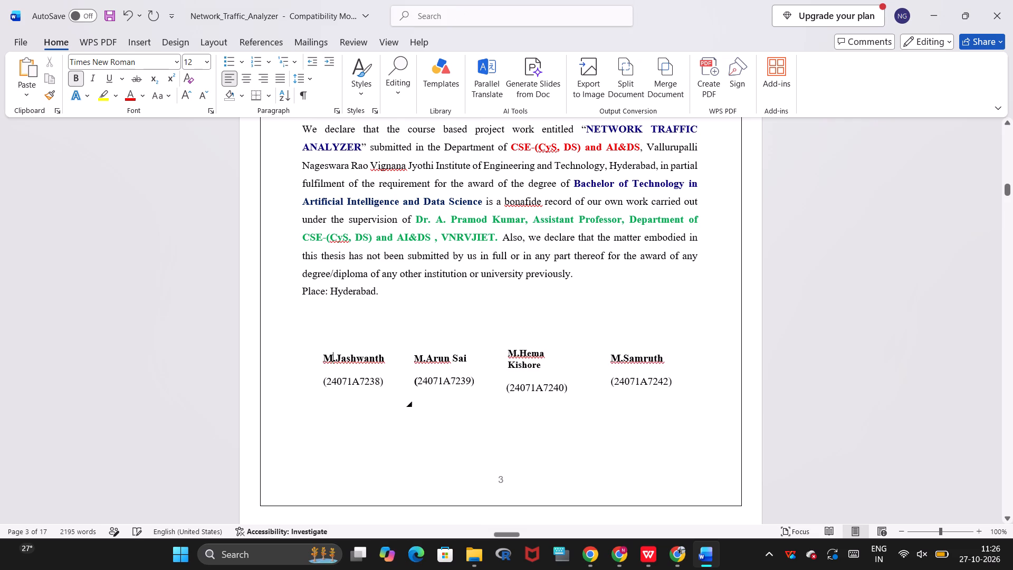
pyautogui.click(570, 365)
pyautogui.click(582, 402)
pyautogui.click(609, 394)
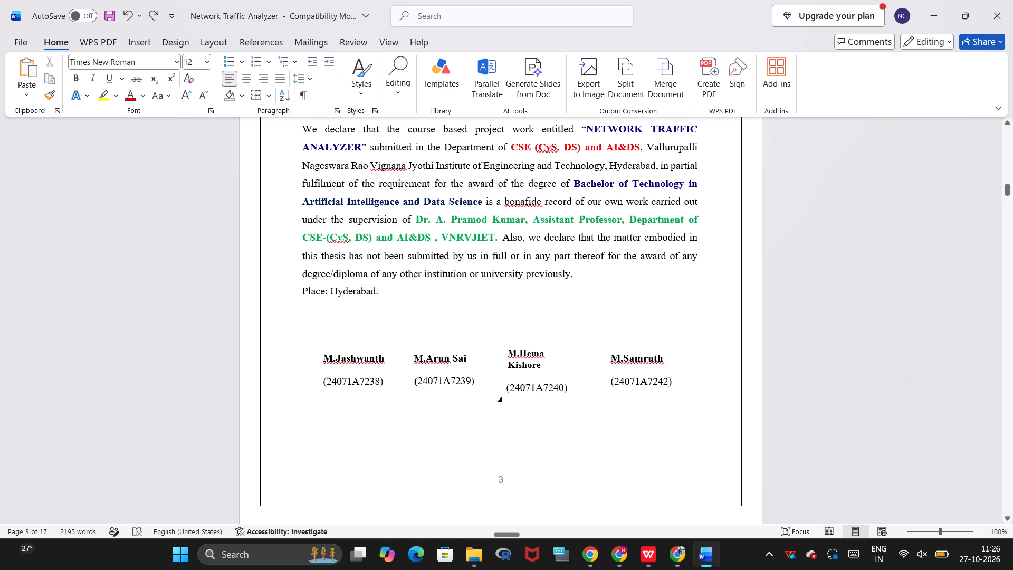
# Delete the four student names and roll numbers from the declaration's signature row on page 3.
pyautogui.click(630, 371)
pyautogui.click(565, 357)
pyautogui.click(148, 39)
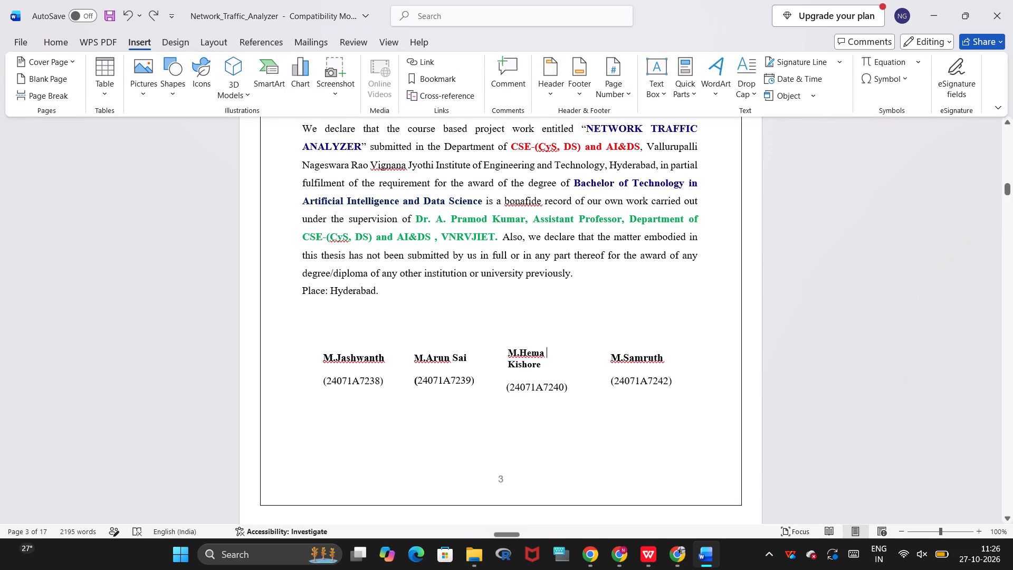
pyautogui.moveTo(324, 356); pyautogui.dragTo(668, 375)
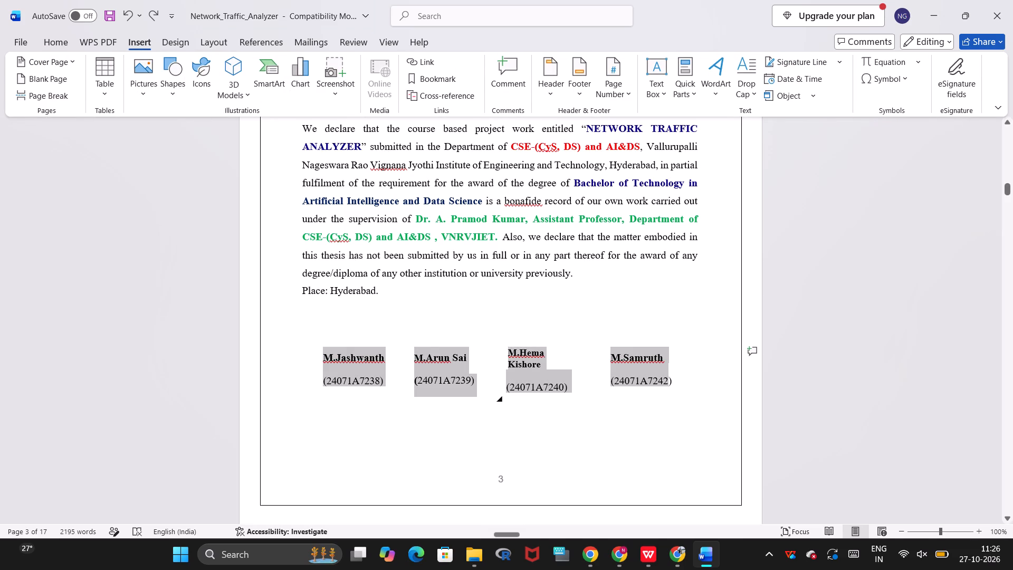
pyautogui.moveTo(668, 375); pyautogui.dragTo(672, 379)
pyautogui.press('BackSpace')
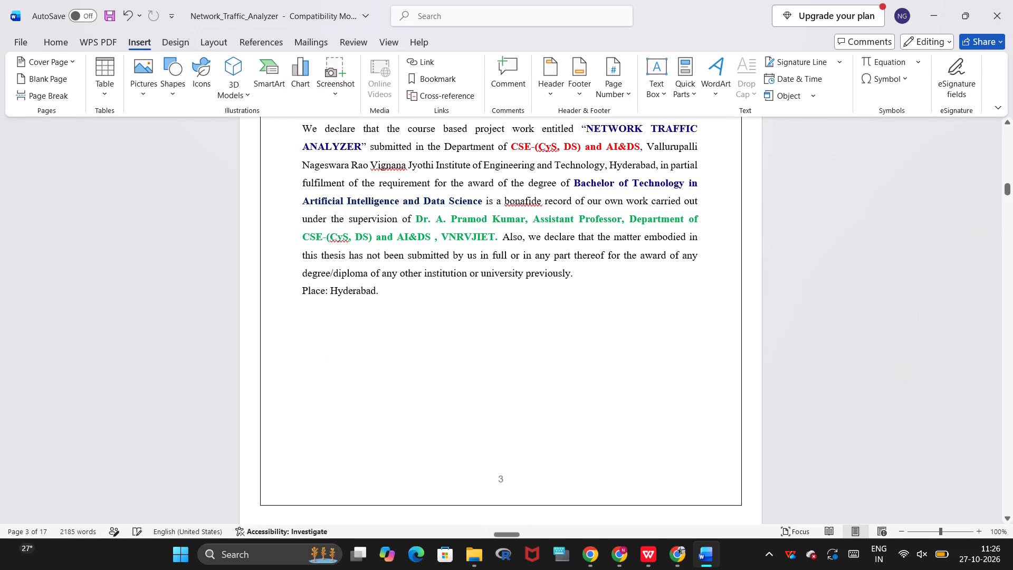
# Insert a four-column, two-row table below the Place line, enlarge it to about the text width, and move it slightly up.
pyautogui.click(113, 82)
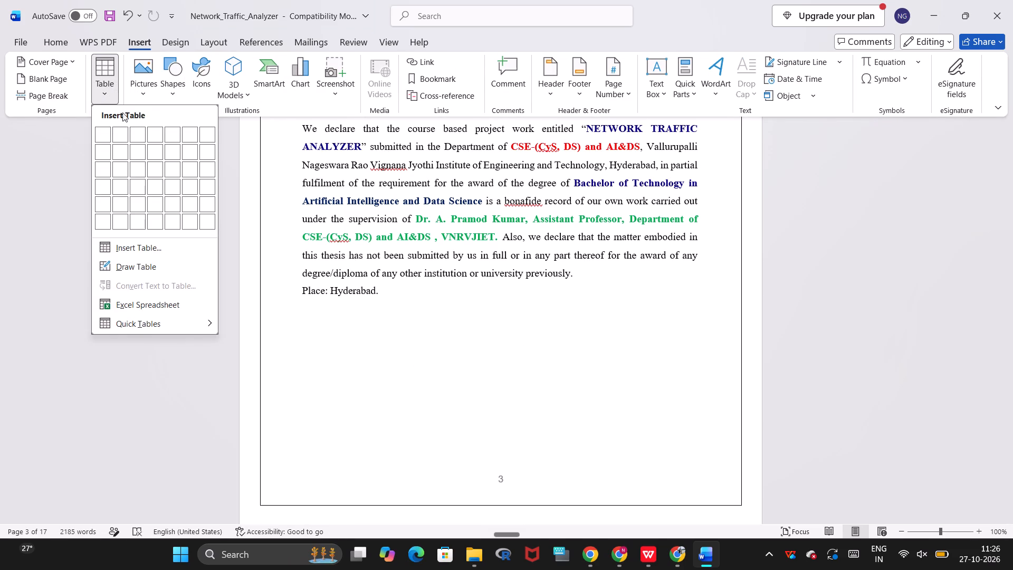
pyautogui.click(156, 149)
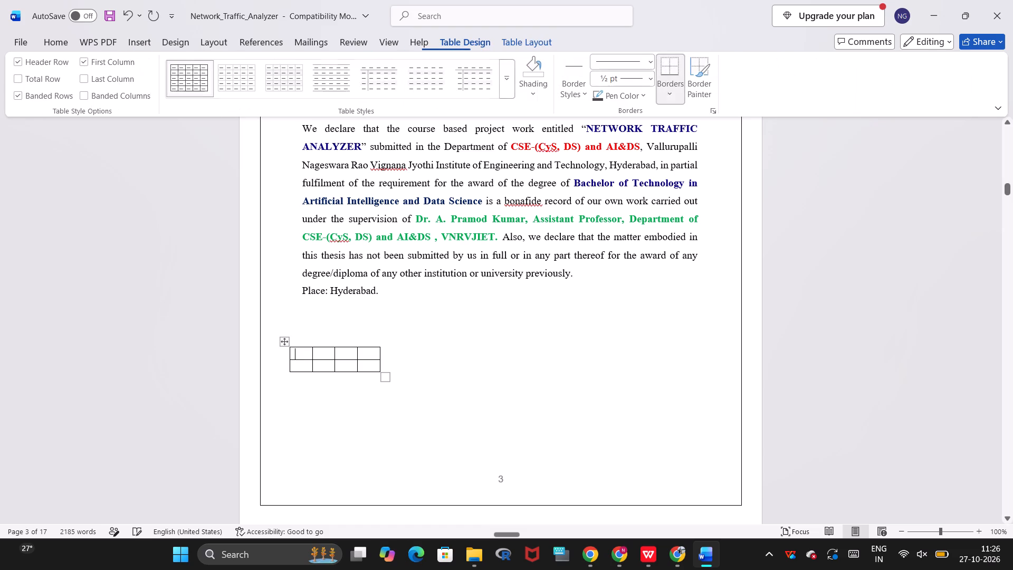
pyautogui.moveTo(388, 378); pyautogui.dragTo(565, 386)
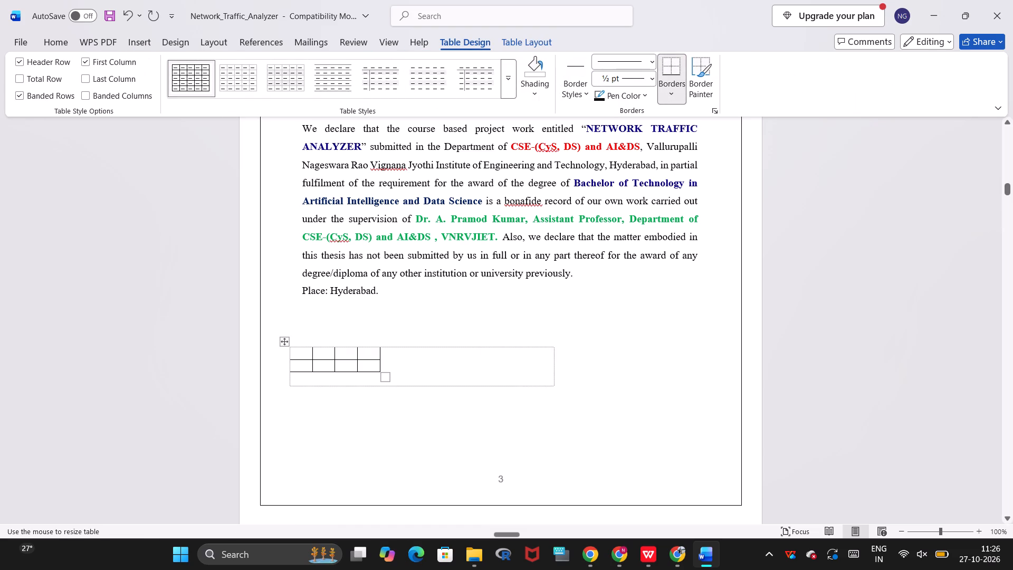
pyautogui.moveTo(565, 386); pyautogui.dragTo(684, 395)
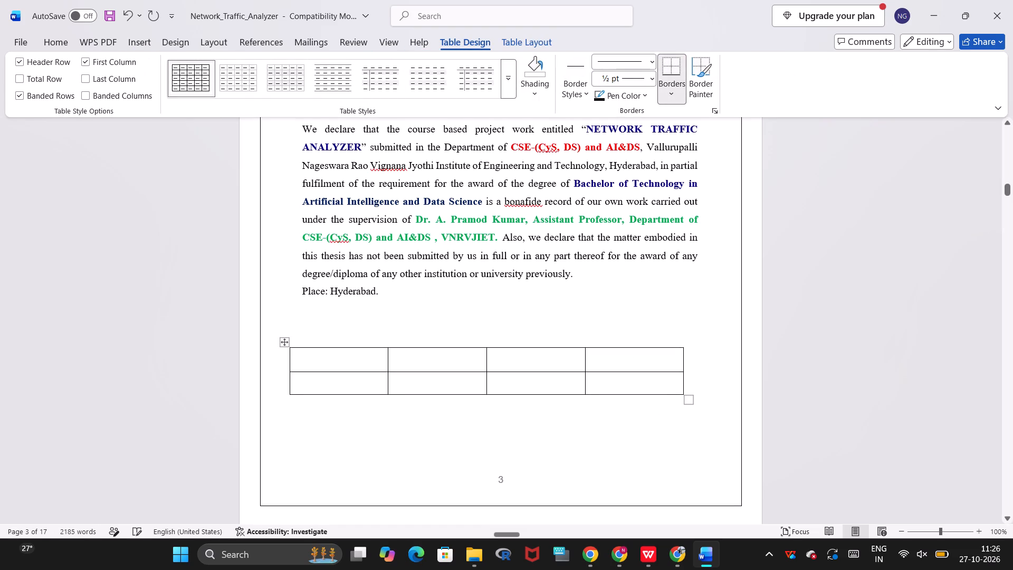
pyautogui.moveTo(283, 340); pyautogui.dragTo(293, 340)
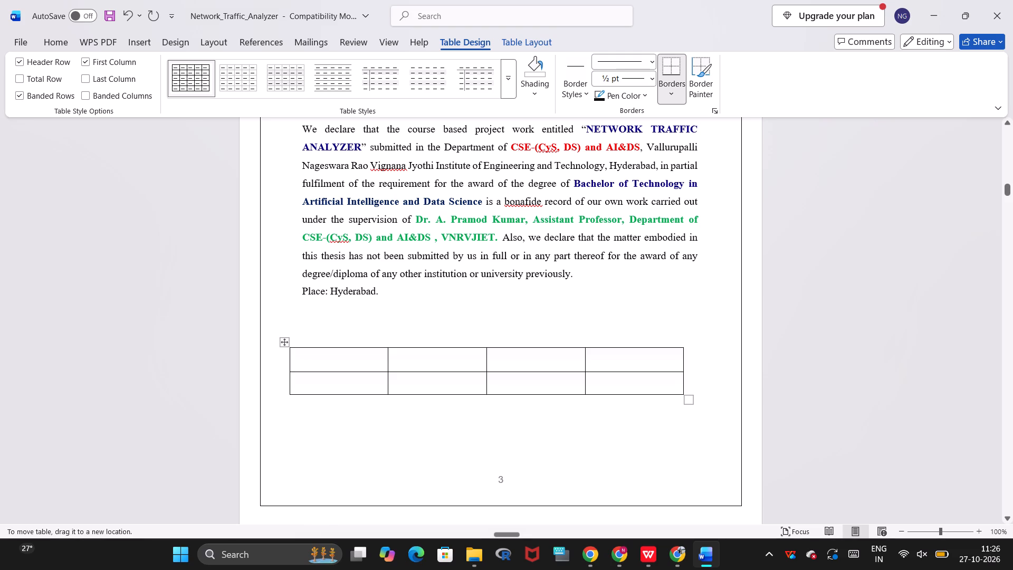
pyautogui.moveTo(293, 340); pyautogui.dragTo(304, 336)
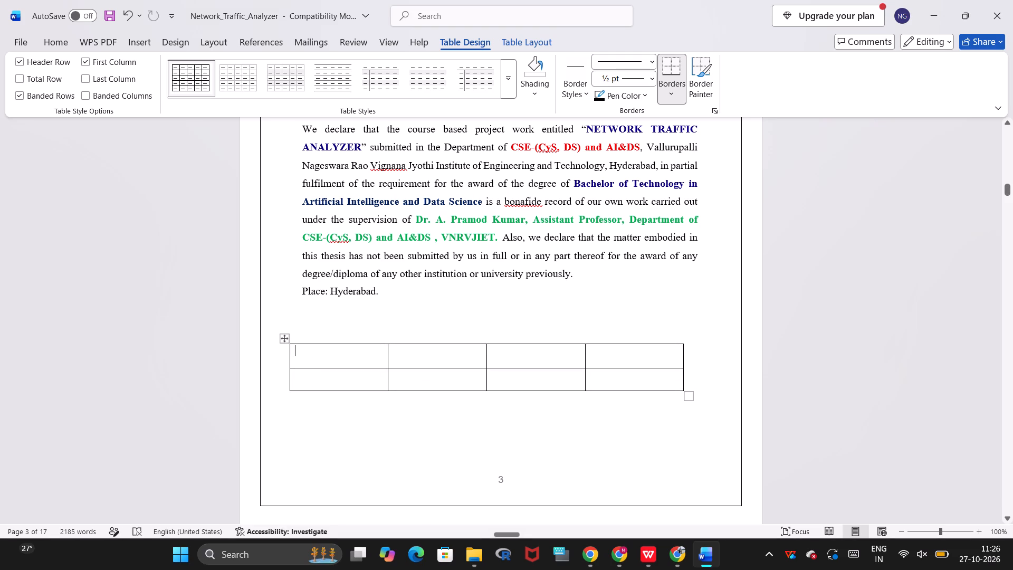
# Enter the first two students' names, each with a spaced initial, in the first two cells of the table's top row.
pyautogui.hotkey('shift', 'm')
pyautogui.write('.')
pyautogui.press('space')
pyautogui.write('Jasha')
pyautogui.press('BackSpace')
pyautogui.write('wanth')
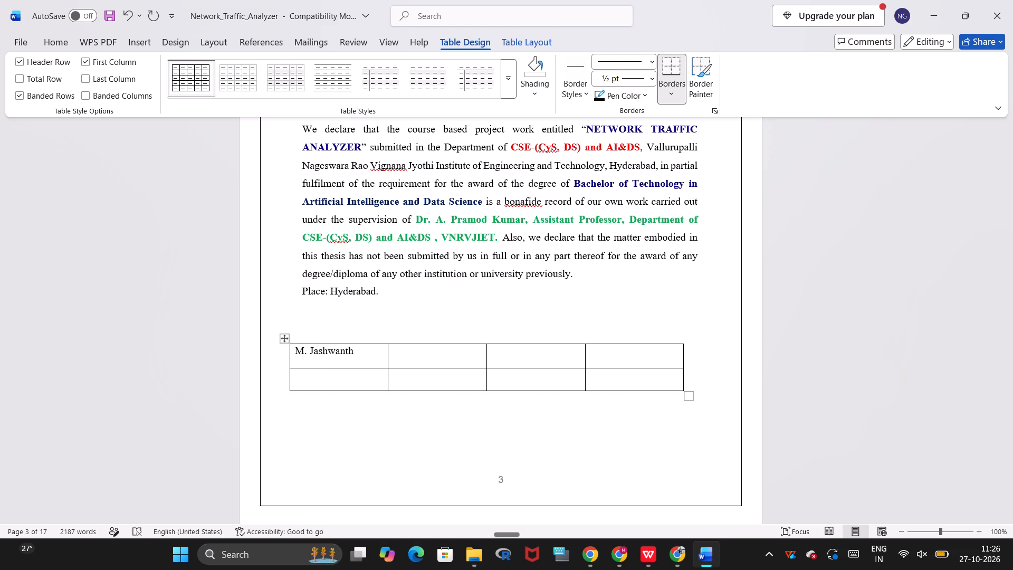
pyautogui.click(421, 358)
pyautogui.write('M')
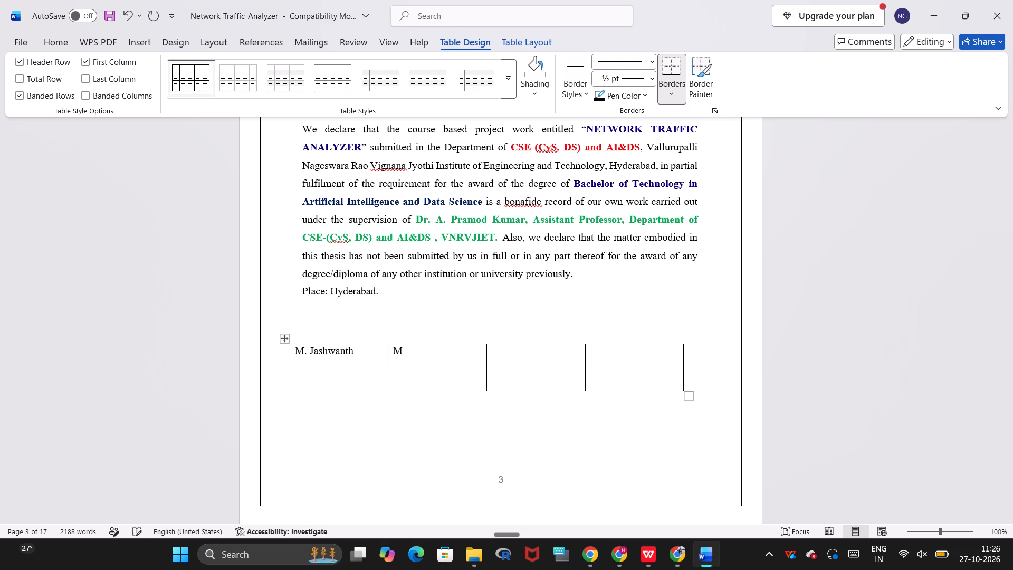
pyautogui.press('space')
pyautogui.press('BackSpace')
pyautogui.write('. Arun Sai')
# Check the student names on the certificate and cover pages, and enter the third and fourth students' names in the table's top row.
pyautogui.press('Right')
pyautogui.scroll(8, 421, 358)
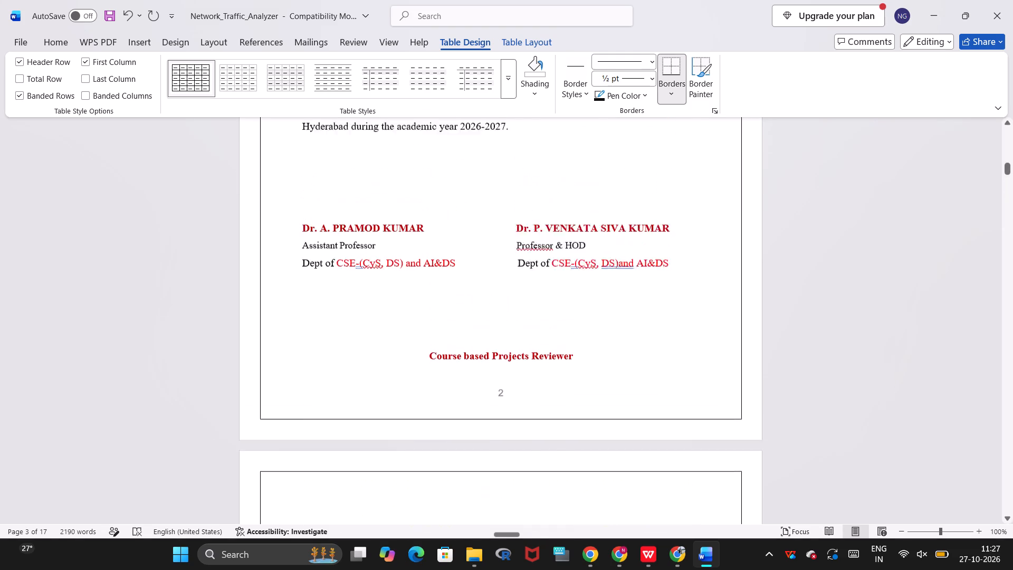
pyautogui.scroll(1, 421, 358)
pyautogui.scroll(-2, 421, 358)
pyautogui.scroll(1, 421, 358)
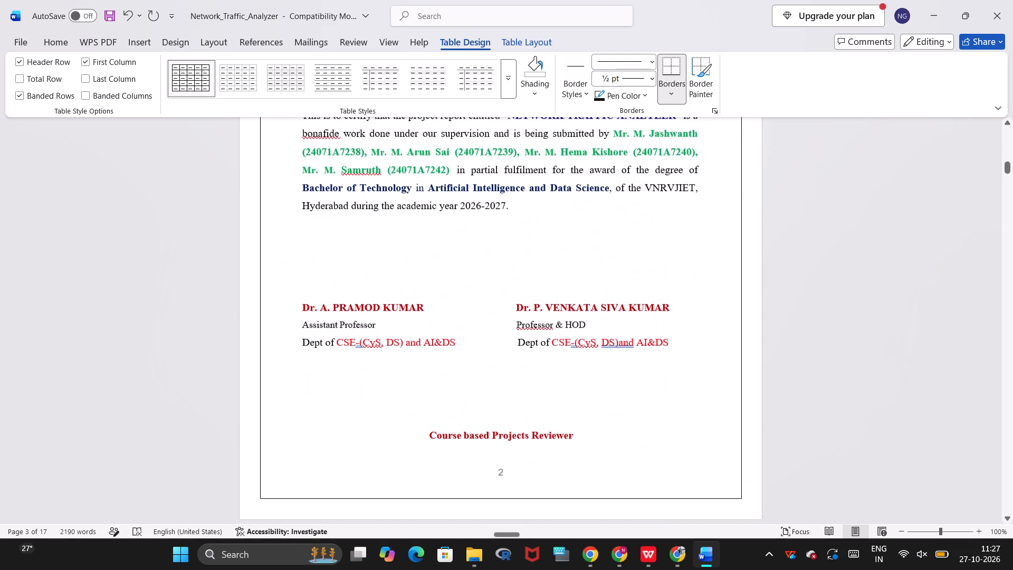
pyautogui.scroll(12, 421, 358)
pyautogui.scroll(-3, 421, 358)
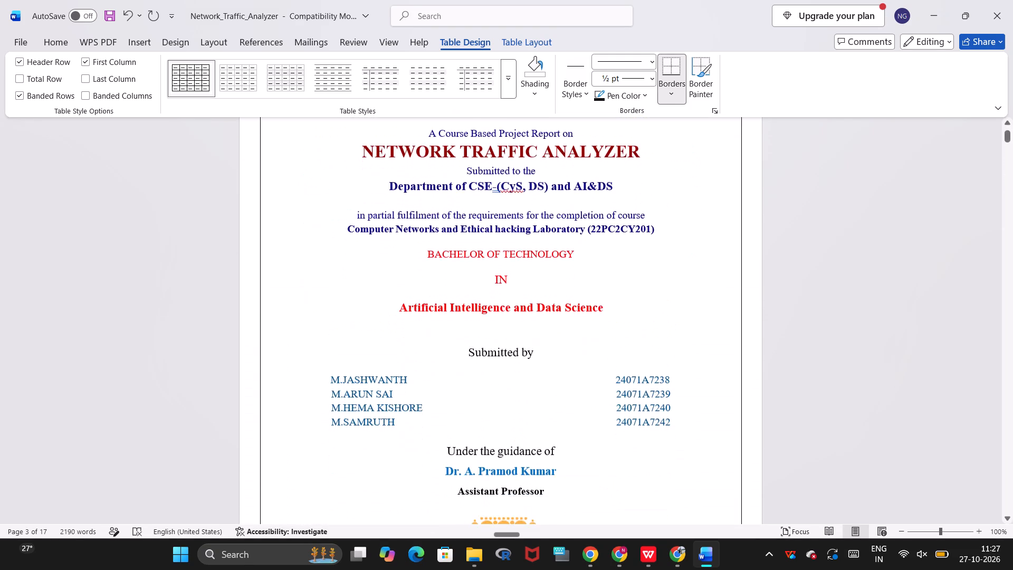
pyautogui.scroll(-7, 421, 358)
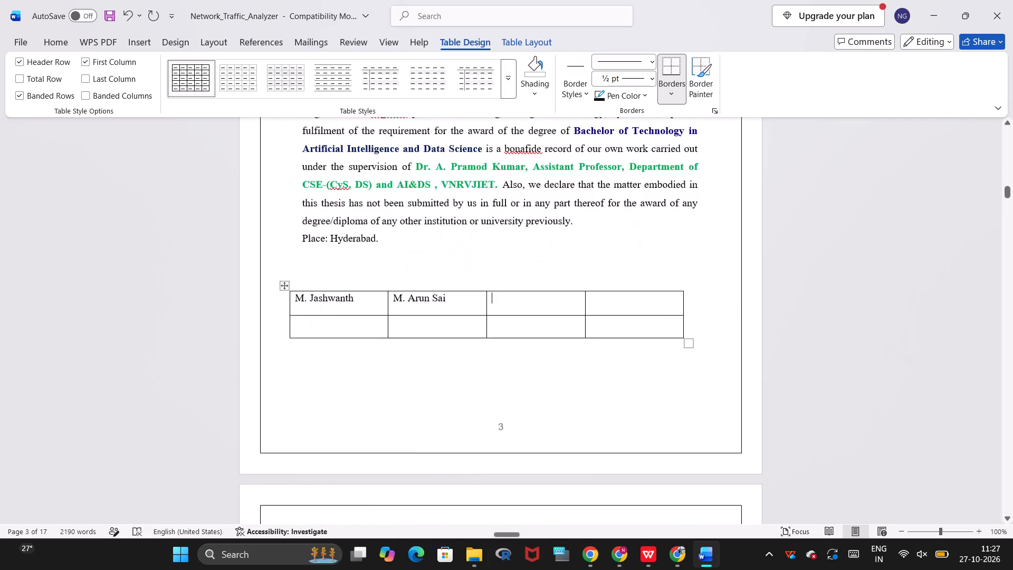
pyautogui.scroll(-1, 421, 358)
pyautogui.scroll(2, 364, 357)
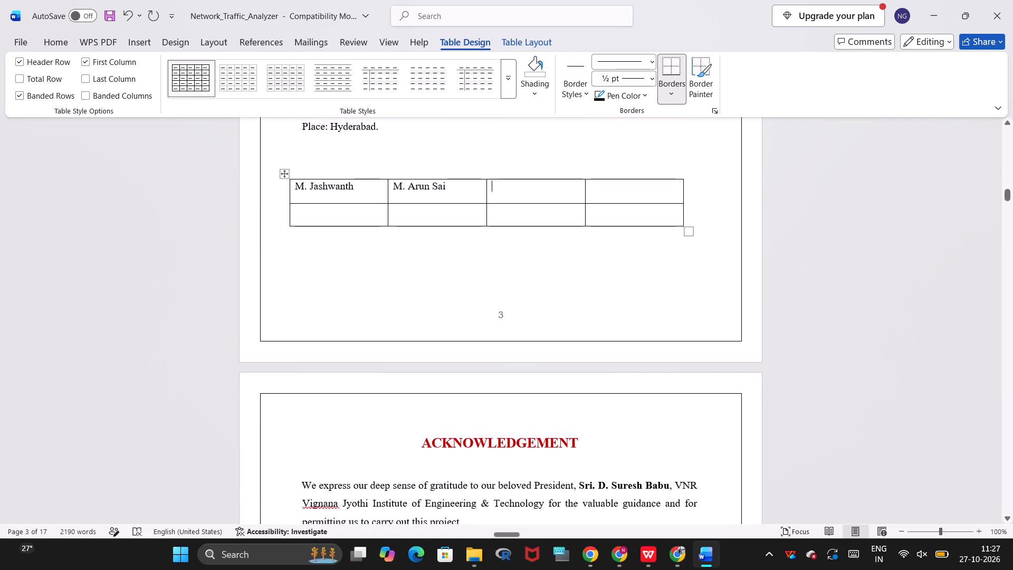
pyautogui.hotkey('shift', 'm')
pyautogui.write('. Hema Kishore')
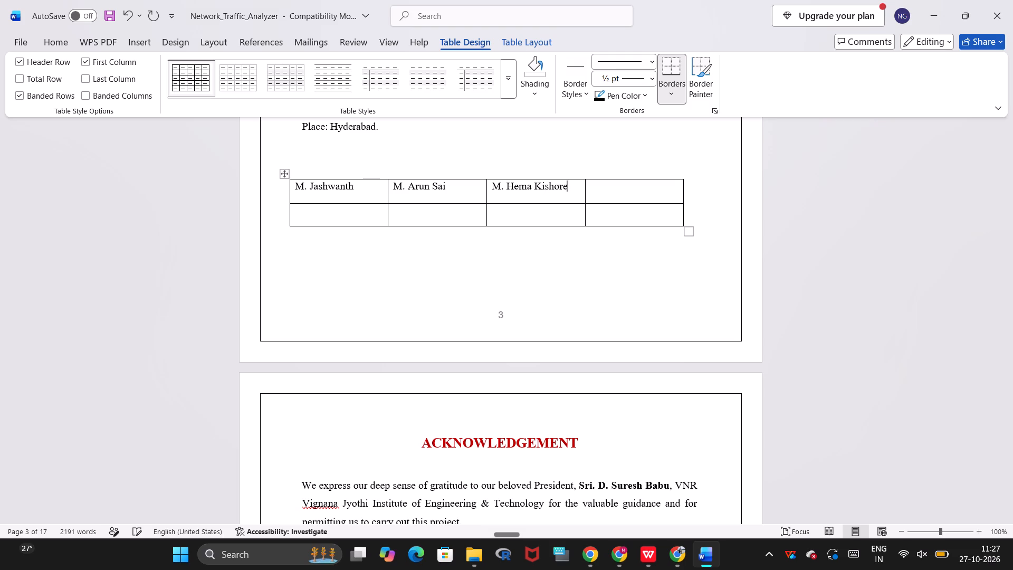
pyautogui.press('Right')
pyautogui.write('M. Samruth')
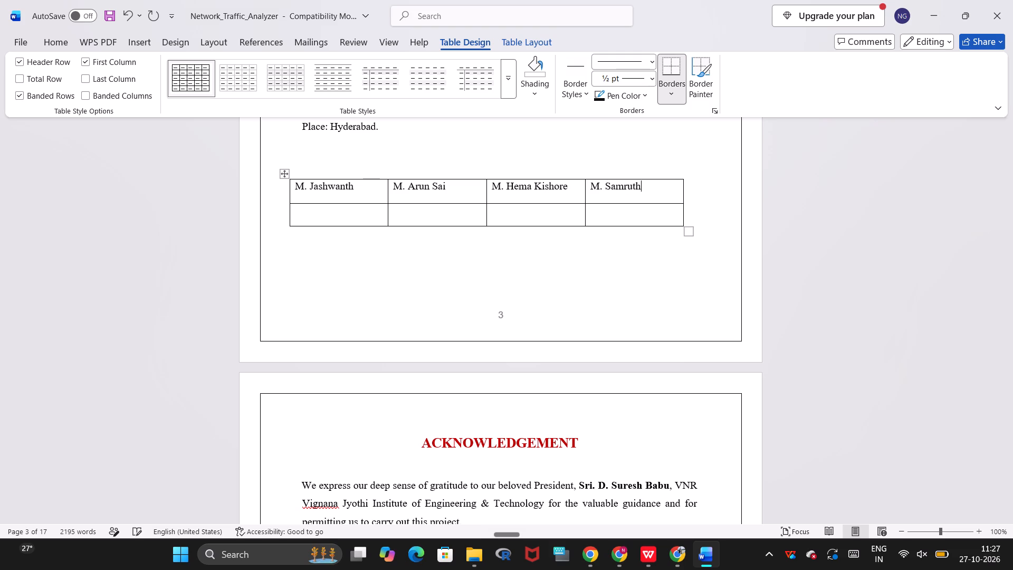
# Enter the first student's roll number in the first cell of the table's second row.
pyautogui.click(324, 205)
pyautogui.click(325, 222)
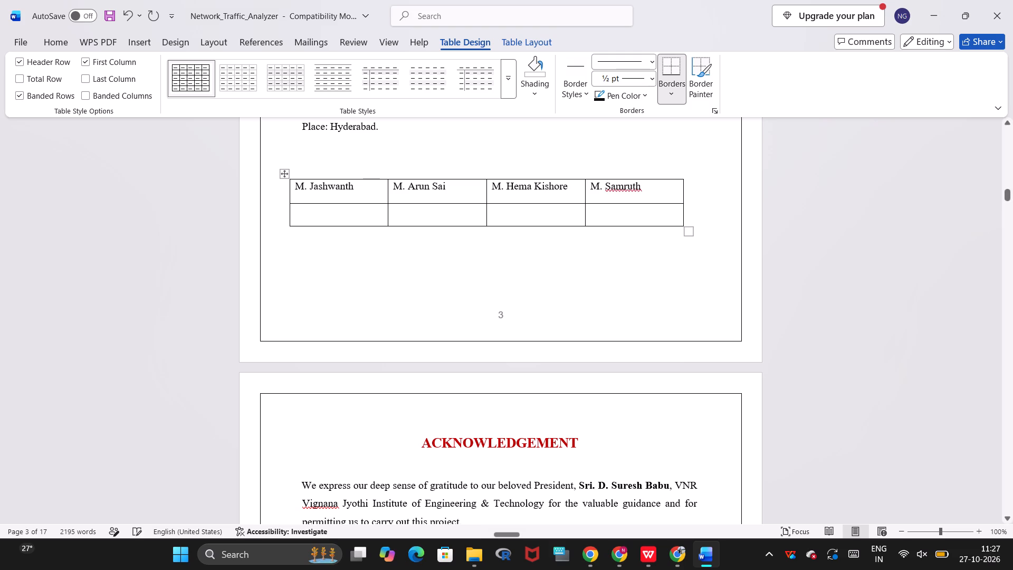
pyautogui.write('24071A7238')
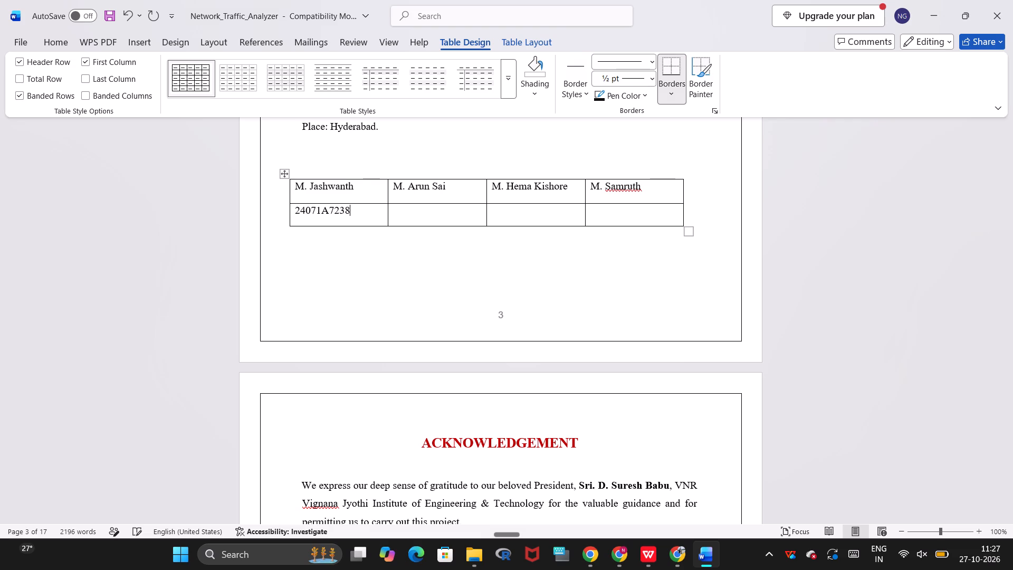
# Copy the first student's roll number into the other three cells of the second row.
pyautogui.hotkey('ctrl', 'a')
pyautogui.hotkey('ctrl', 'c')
pyautogui.click(325, 222)
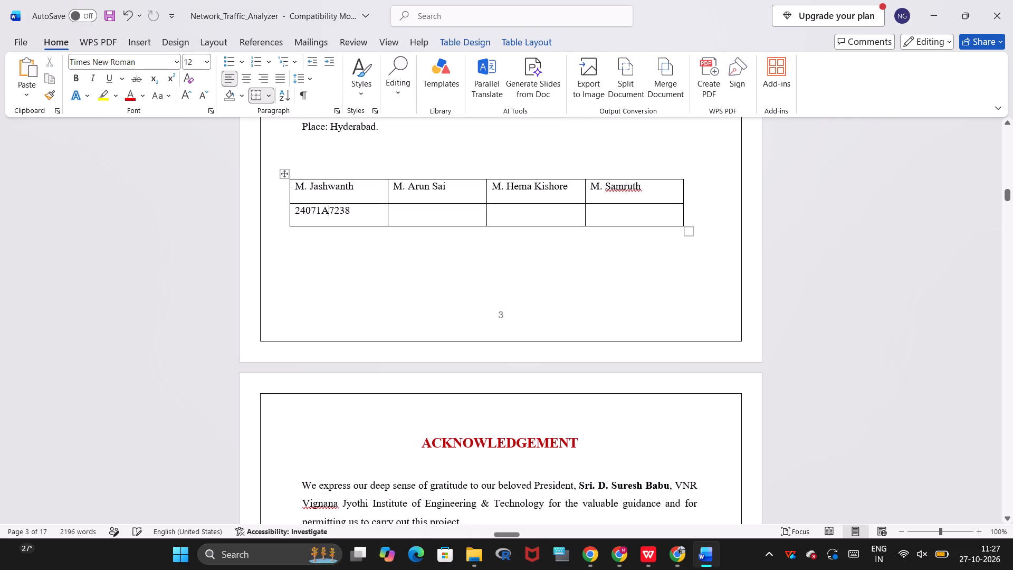
pyautogui.doubleClick(351, 211)
pyautogui.click(351, 211)
pyautogui.moveTo(349, 211); pyautogui.dragTo(303, 211)
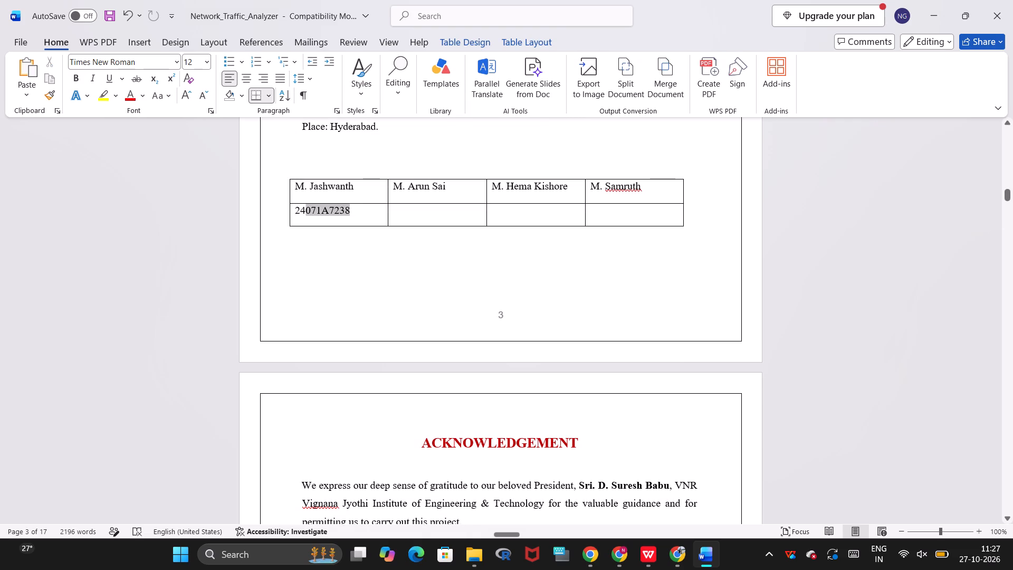
pyautogui.moveTo(303, 211); pyautogui.dragTo(295, 212)
pyautogui.hotkey('ctrl', 'c')
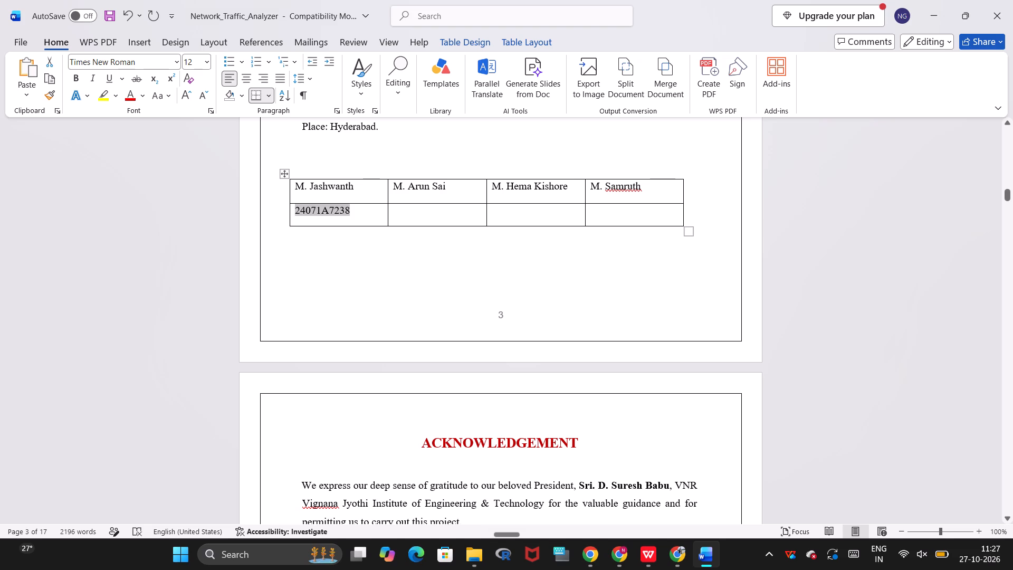
pyautogui.click(429, 213)
pyautogui.hotkey('ctrl', 'v')
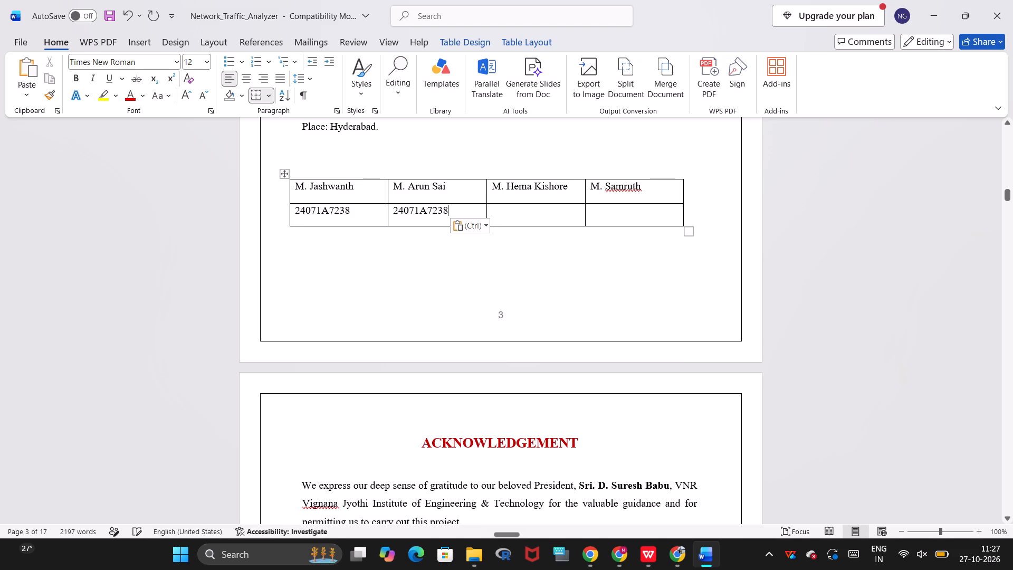
pyautogui.click(534, 208)
pyautogui.hotkey('ctrl', 'v')
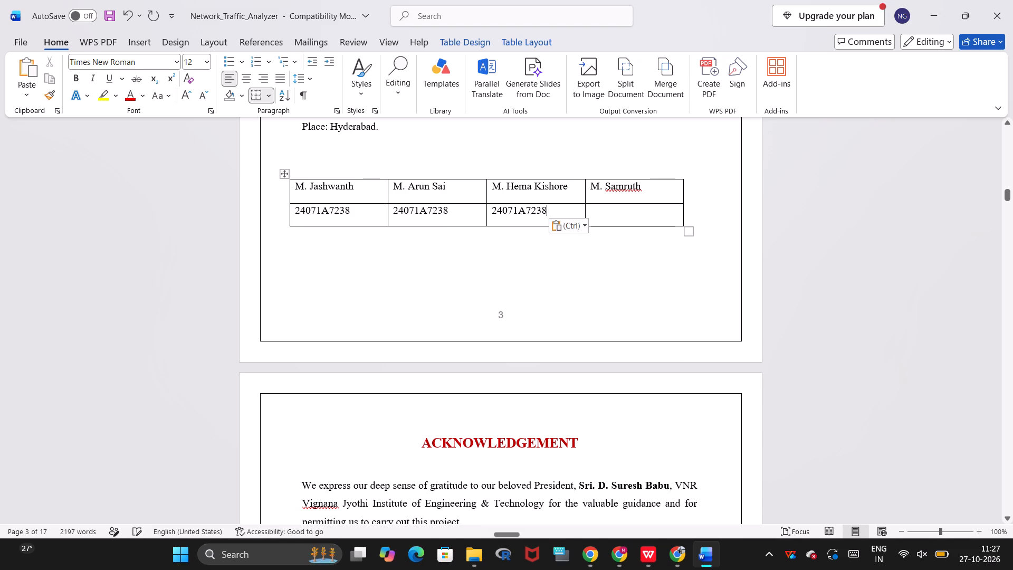
pyautogui.click(641, 220)
pyautogui.hotkey('ctrl', 'v')
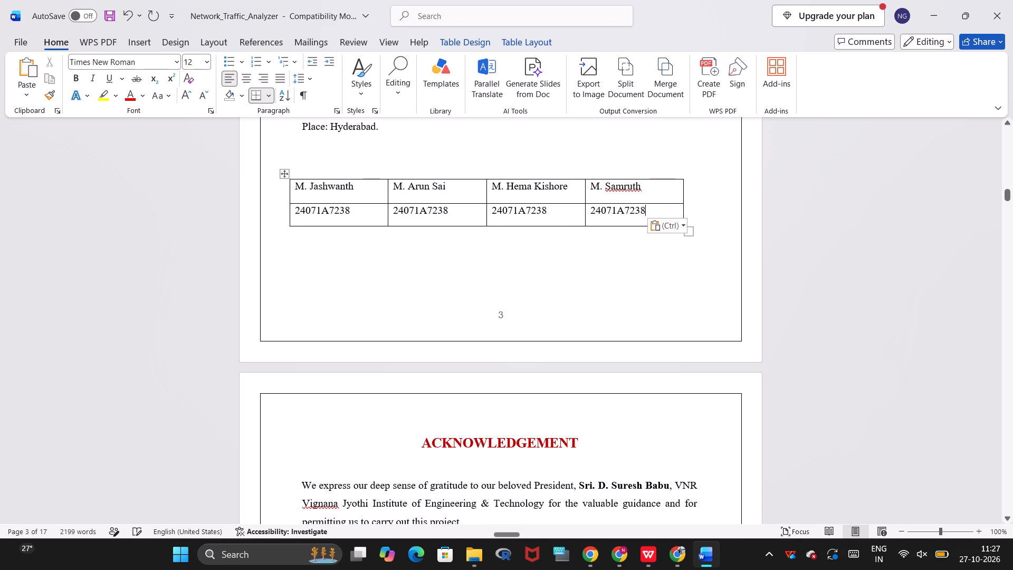
# Change the last two digits of the copied roll numbers to 39, 40 and 42 for the second, third and fourth students.
pyautogui.press('BackSpace')
pyautogui.press('BackSpace')
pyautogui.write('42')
pyautogui.click(551, 211)
pyautogui.press('BackSpace')
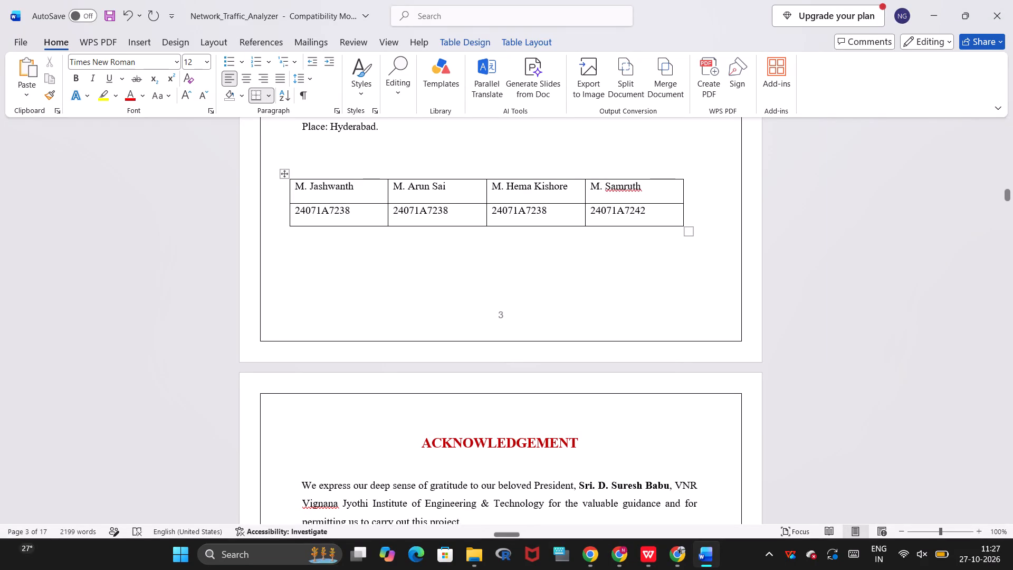
pyautogui.press('BackSpace')
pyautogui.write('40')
pyautogui.click(448, 205)
pyautogui.press('BackSpace')
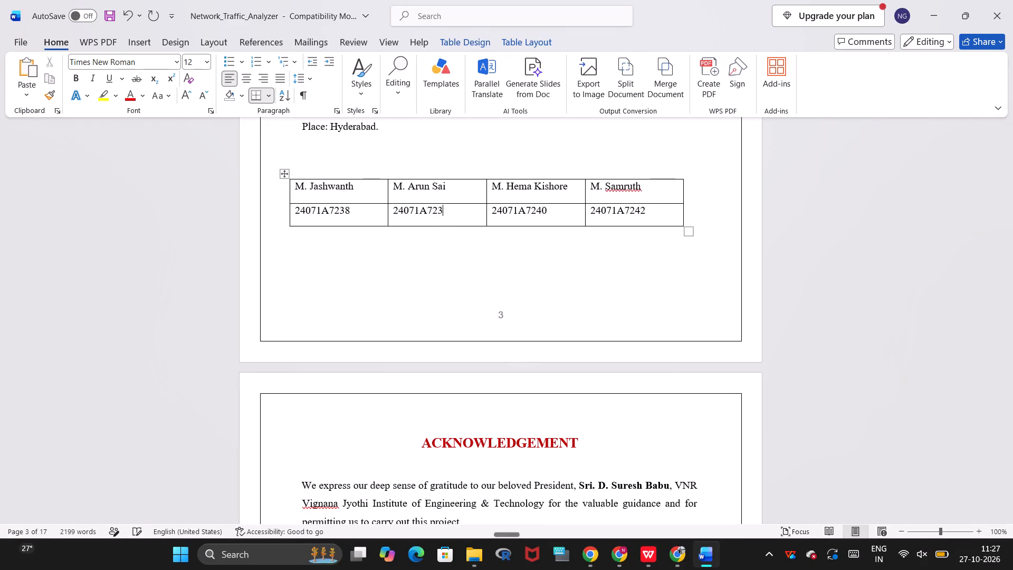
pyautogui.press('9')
pyautogui.click(408, 207)
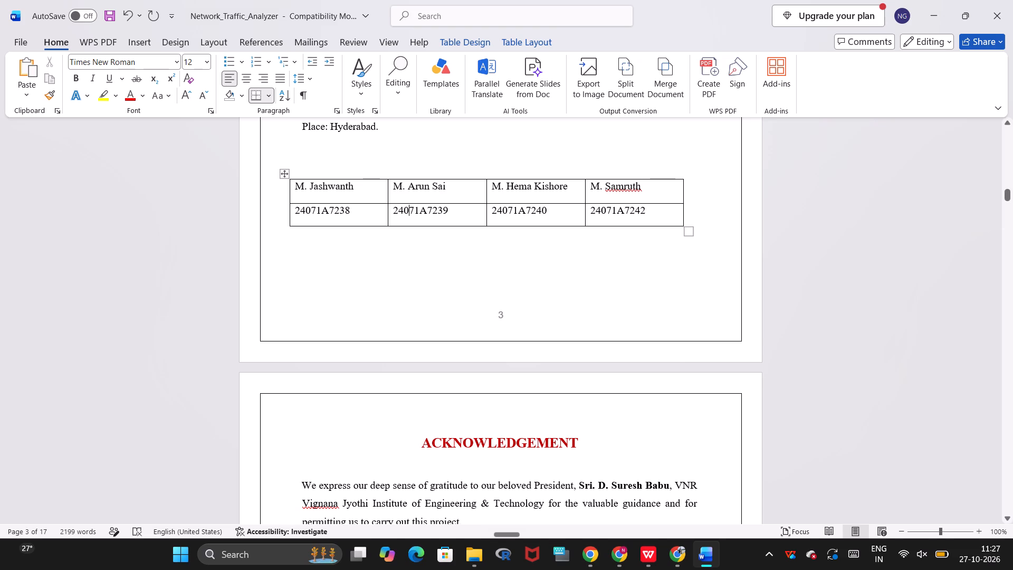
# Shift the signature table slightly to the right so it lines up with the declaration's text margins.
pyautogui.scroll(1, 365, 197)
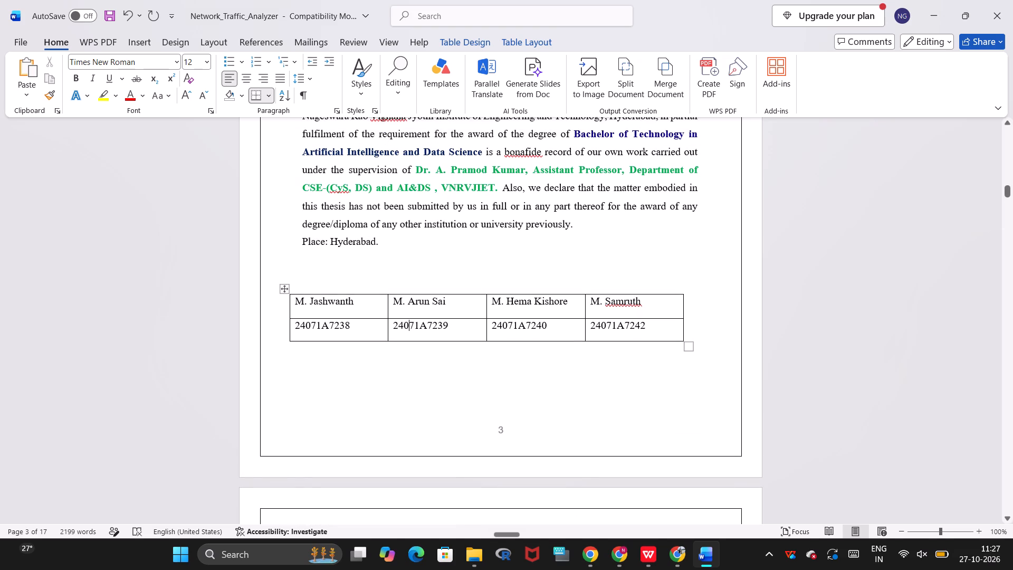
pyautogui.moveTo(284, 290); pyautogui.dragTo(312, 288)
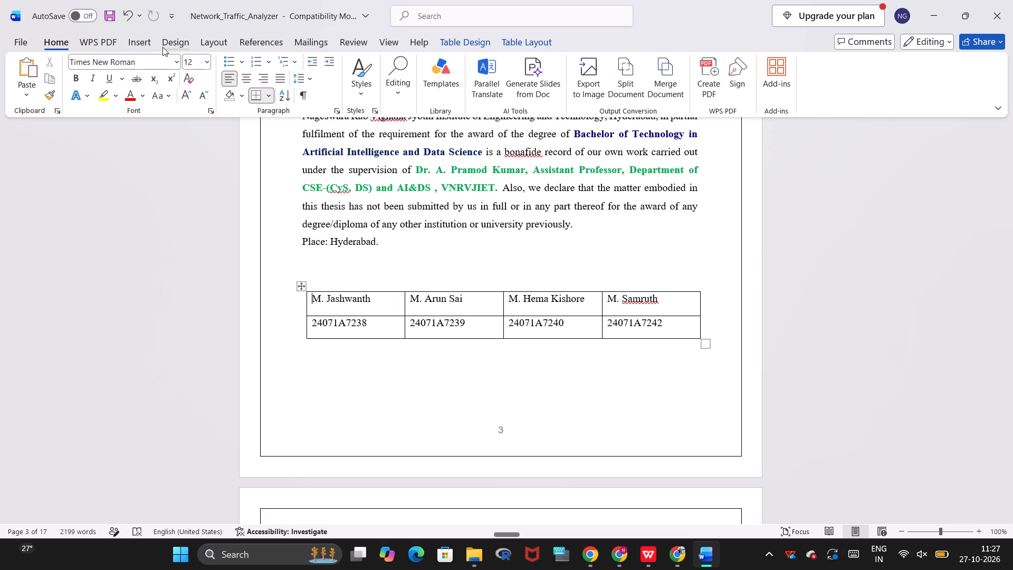
# Centre the four student names in the cells of the signature table's top row.
pyautogui.click(246, 75)
pyautogui.click(304, 291)
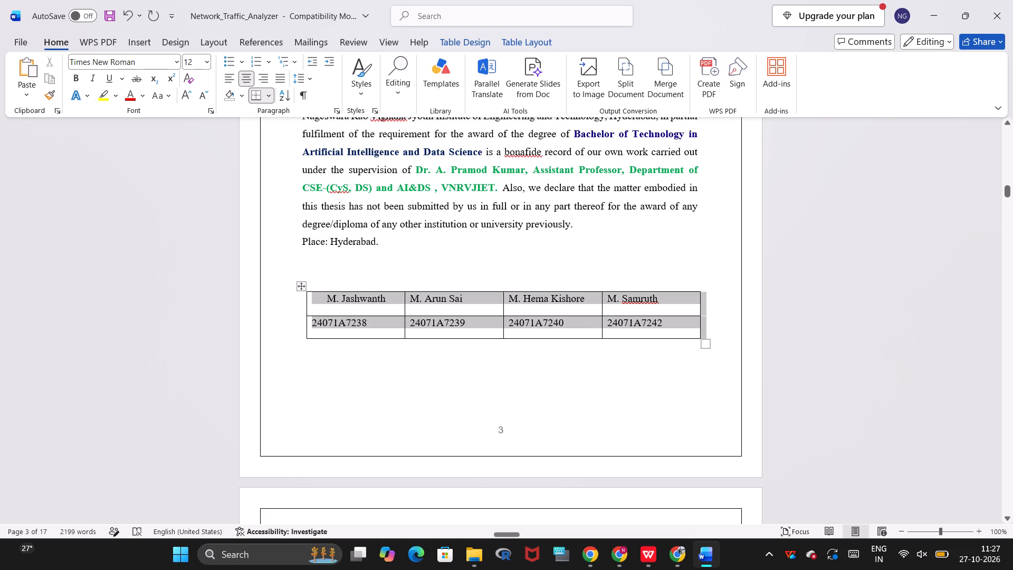
pyautogui.click(327, 398)
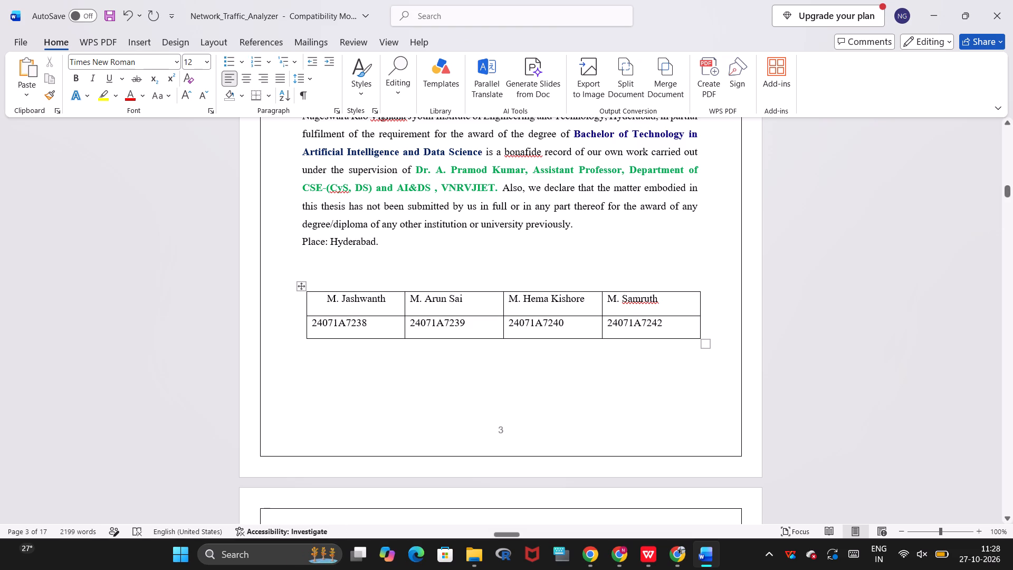
pyautogui.click(444, 306)
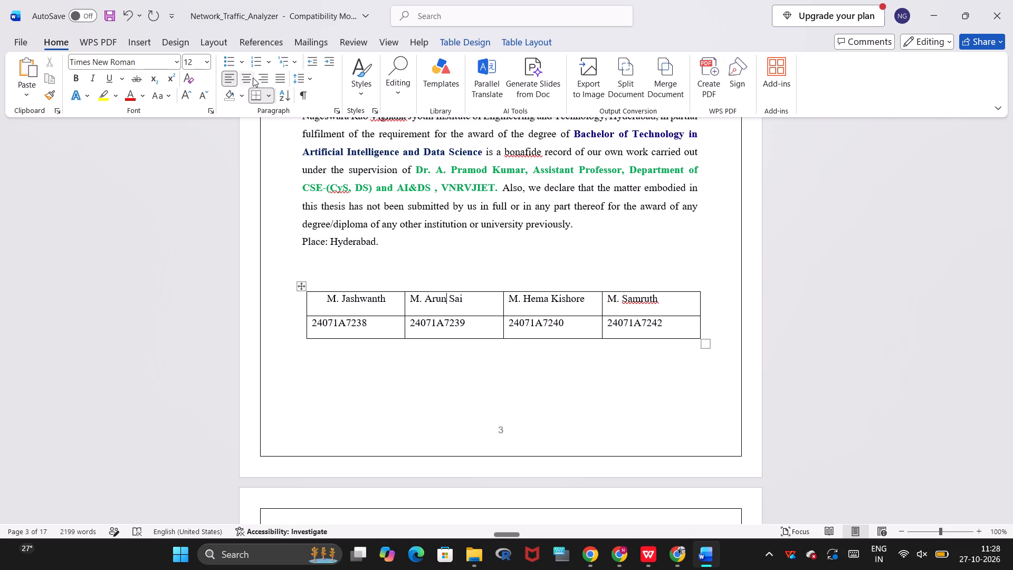
pyautogui.click(253, 78)
pyautogui.click(547, 302)
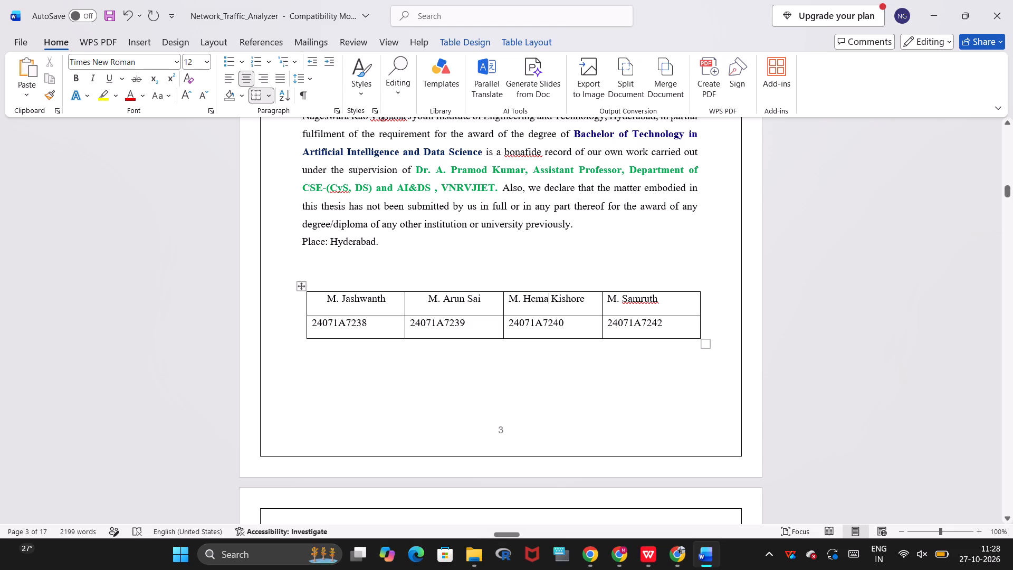
pyautogui.click(252, 76)
pyautogui.hscroll(3, 252, 76)
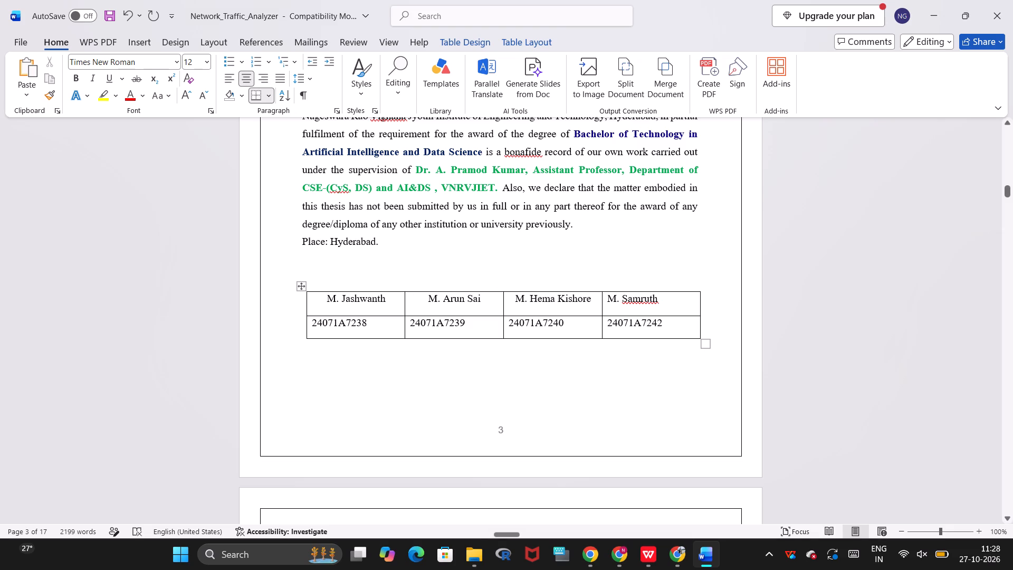
pyautogui.click(619, 296)
pyautogui.click(246, 77)
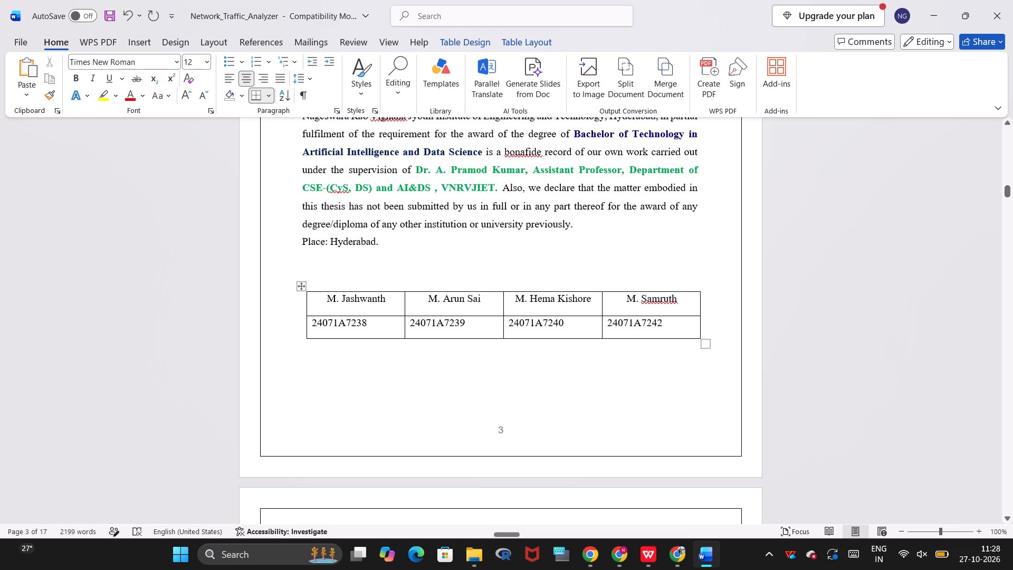
# Centre the four roll numbers in the cells of the signature table's second row.
pyautogui.click(325, 325)
pyautogui.click(255, 76)
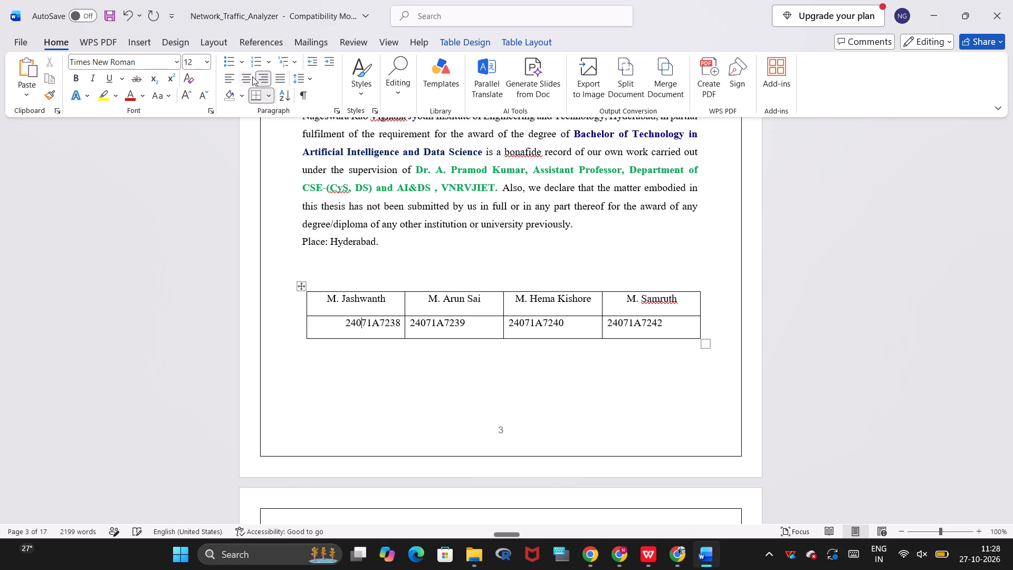
pyautogui.click(247, 77)
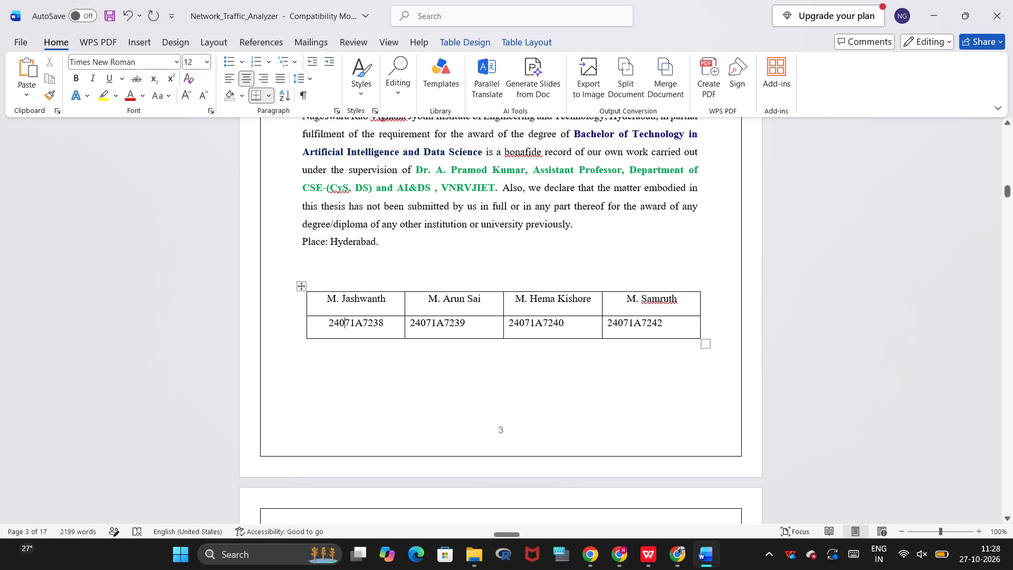
pyautogui.click(448, 330)
pyautogui.doubleClick(246, 80)
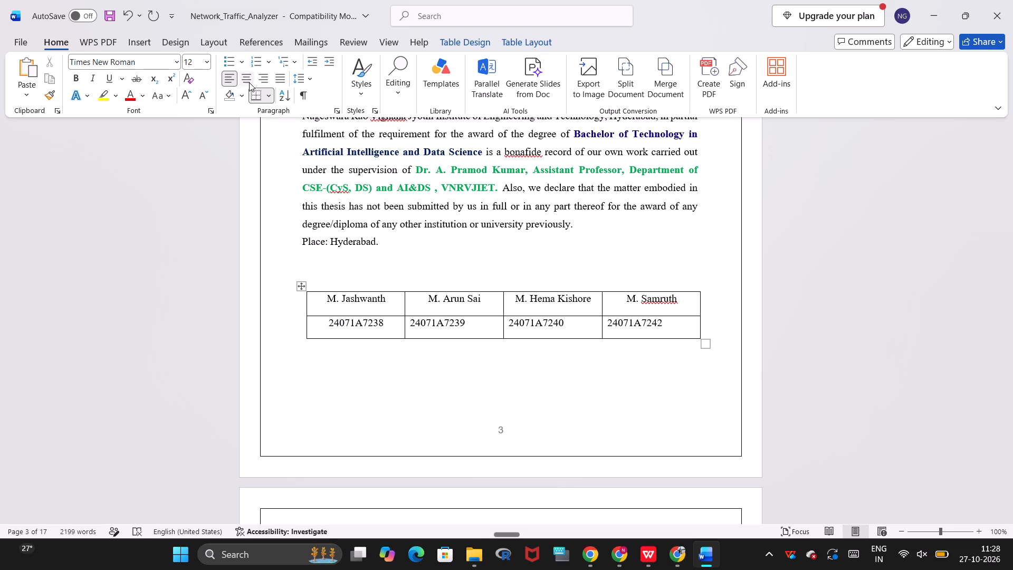
pyautogui.click(249, 82)
pyautogui.click(548, 328)
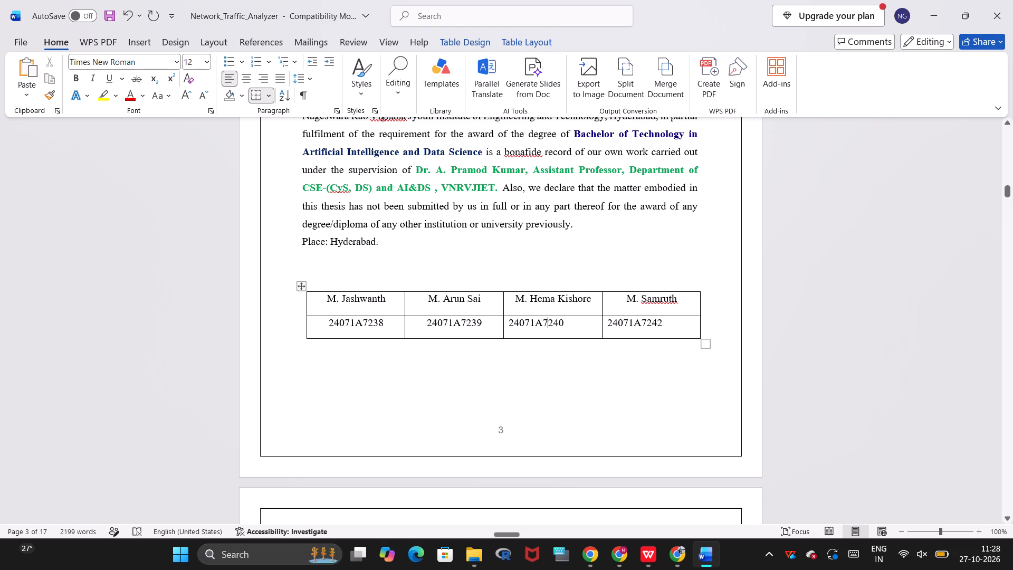
pyautogui.click(244, 83)
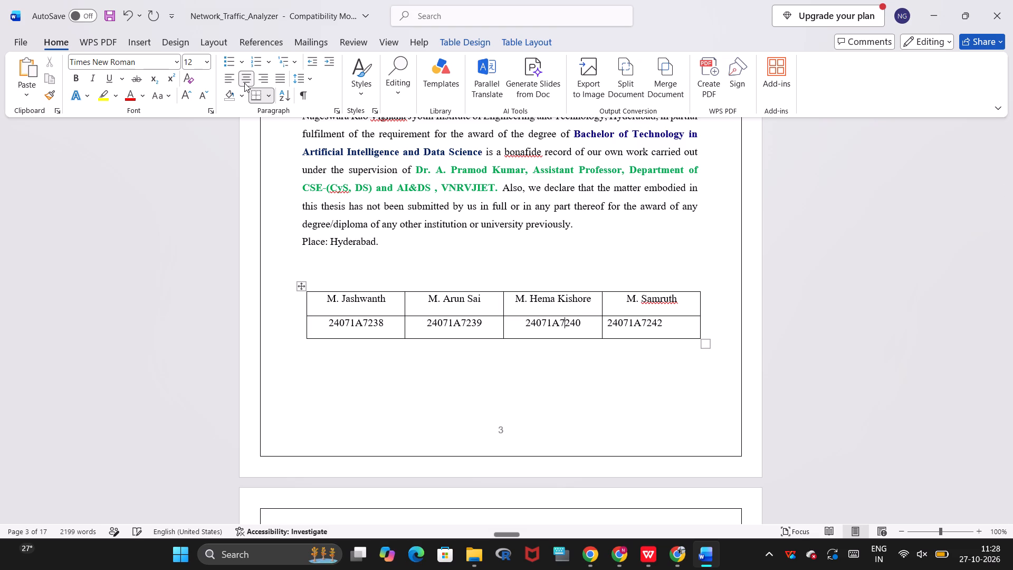
pyautogui.click(632, 327)
pyautogui.click(247, 82)
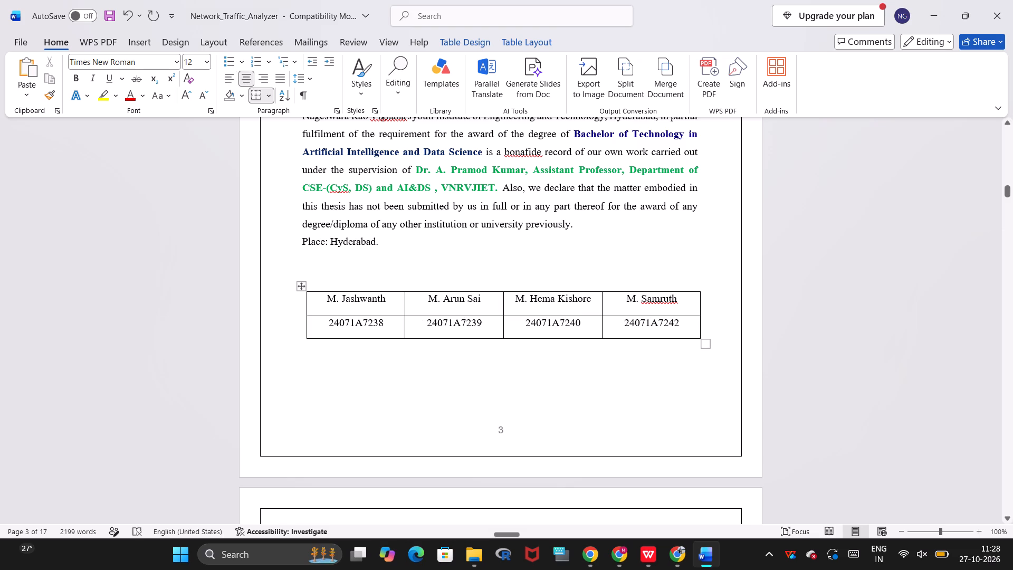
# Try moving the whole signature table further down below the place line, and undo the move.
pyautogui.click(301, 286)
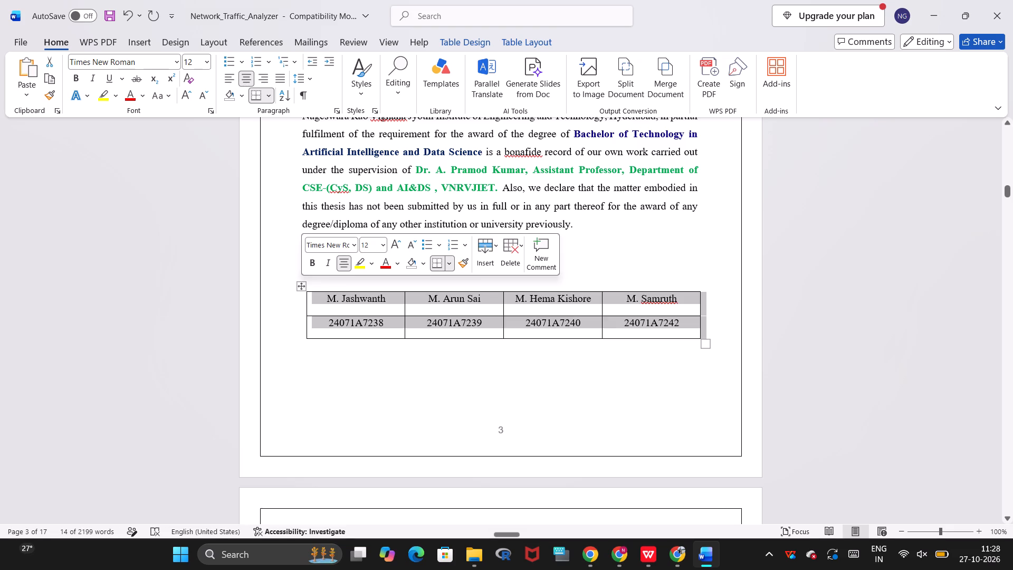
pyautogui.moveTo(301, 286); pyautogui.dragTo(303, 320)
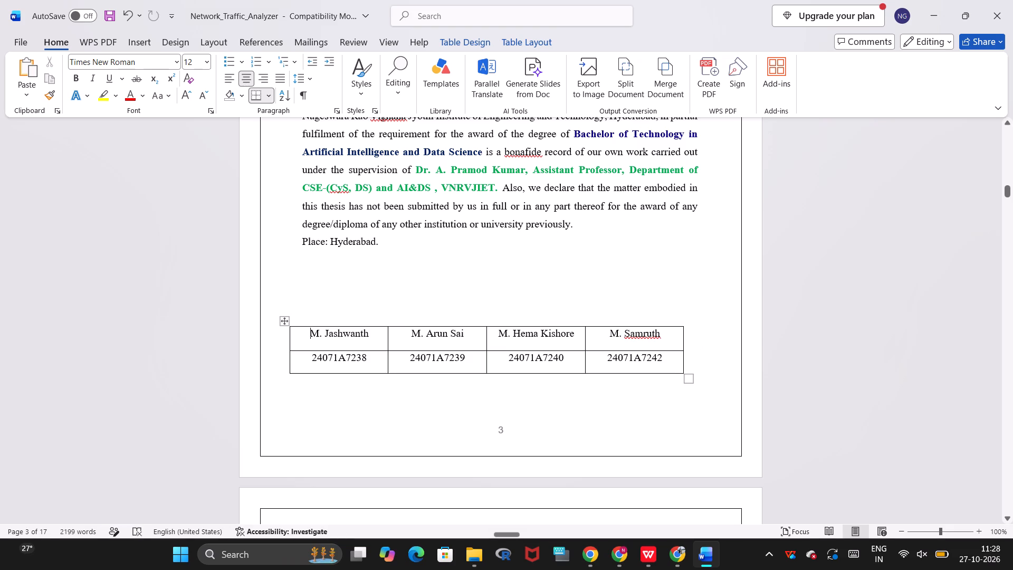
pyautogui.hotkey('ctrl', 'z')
# Move the signature table down to leave a wider gap below the "Place: Hyderabad." line.
pyautogui.moveTo(301, 287); pyautogui.dragTo(301, 295)
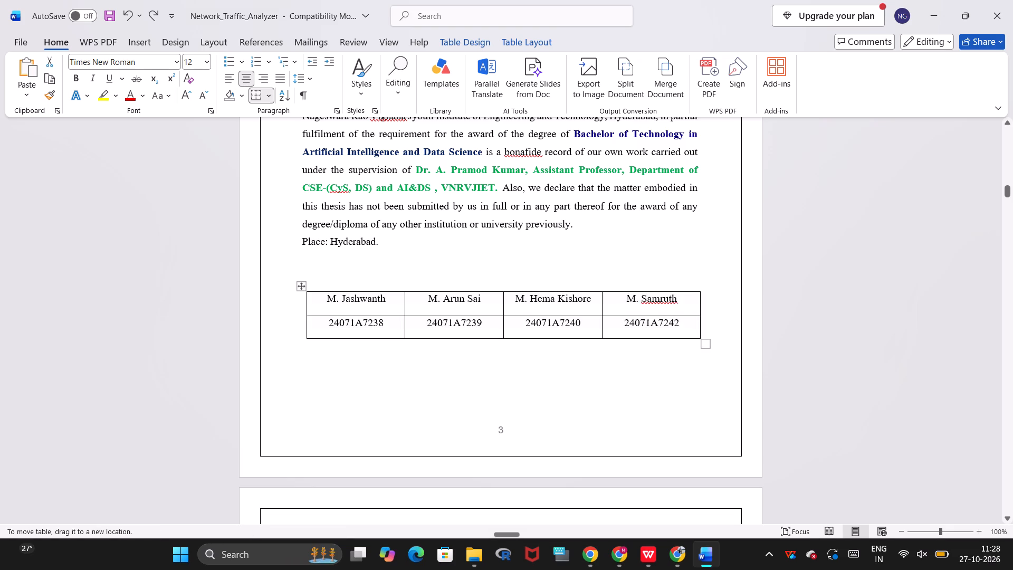
pyautogui.moveTo(301, 295); pyautogui.dragTo(302, 314)
pyautogui.moveTo(302, 314); pyautogui.dragTo(300, 317)
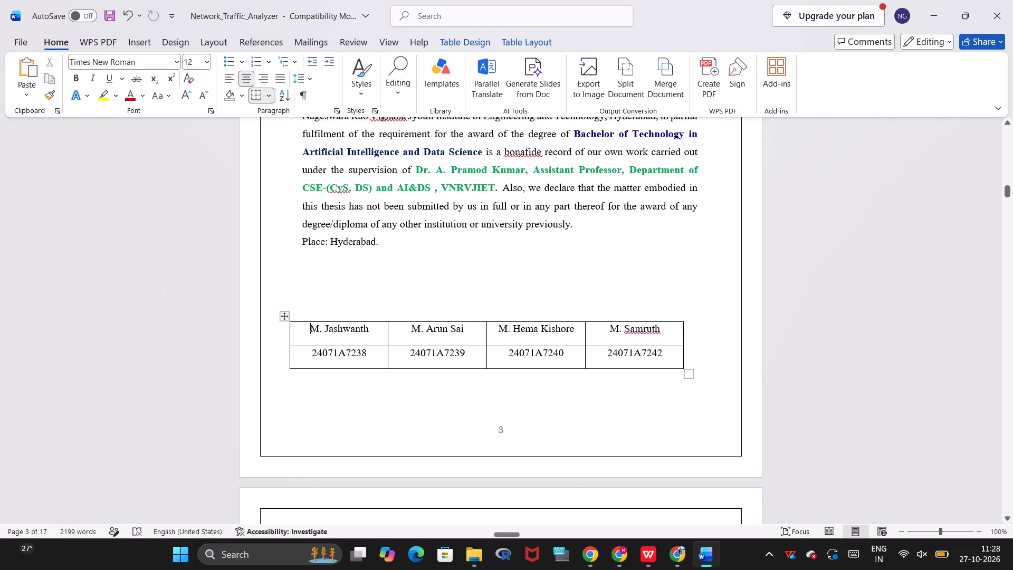
# Shift the signature table to the right below the "Place: Hyderabad." line, so it starts just inside the declaration text's left margin.
pyautogui.moveTo(285, 320); pyautogui.dragTo(293, 320)
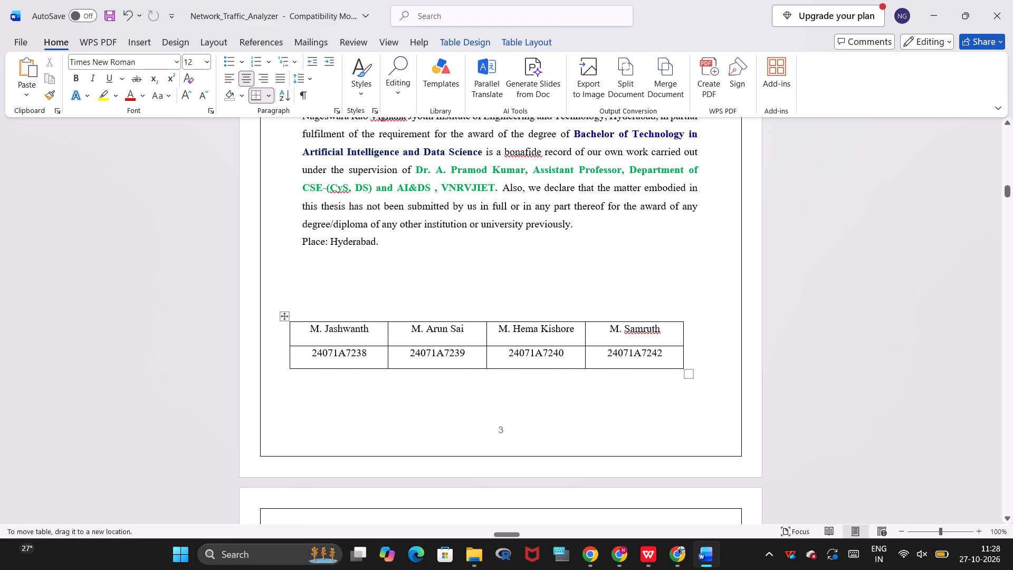
pyautogui.moveTo(293, 320); pyautogui.dragTo(301, 320)
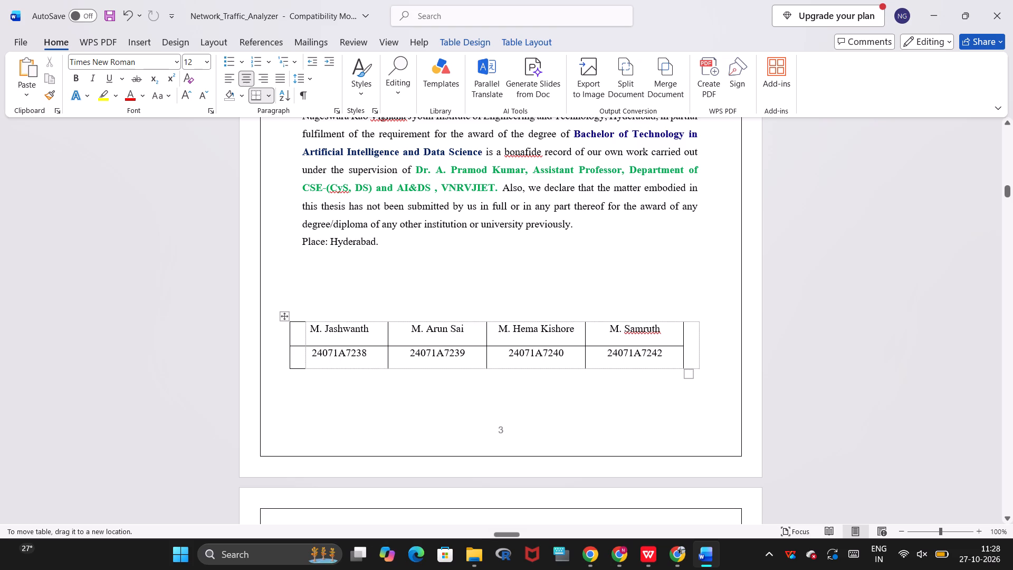
pyautogui.moveTo(301, 320); pyautogui.dragTo(297, 321)
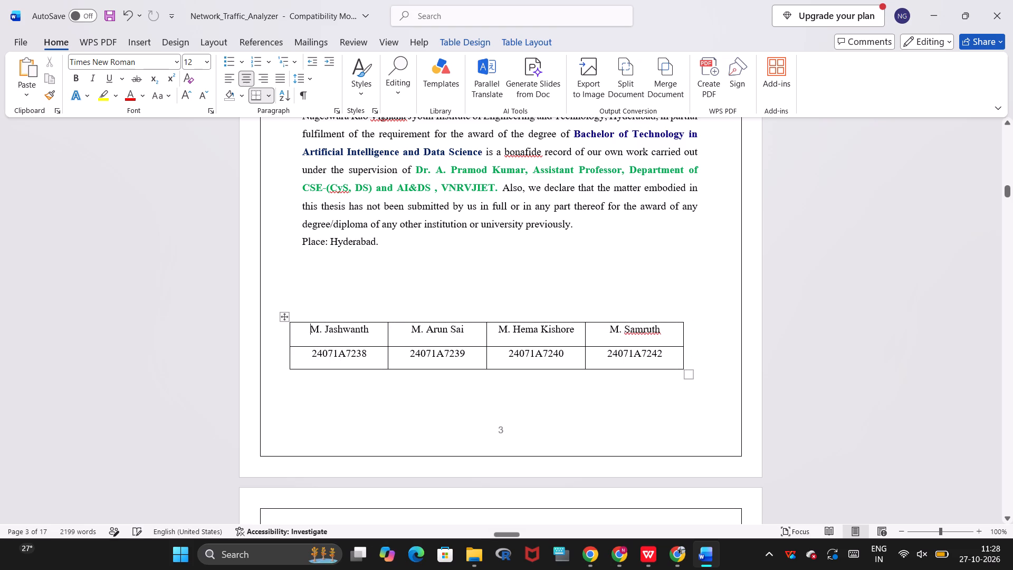
pyautogui.moveTo(283, 317); pyautogui.dragTo(306, 319)
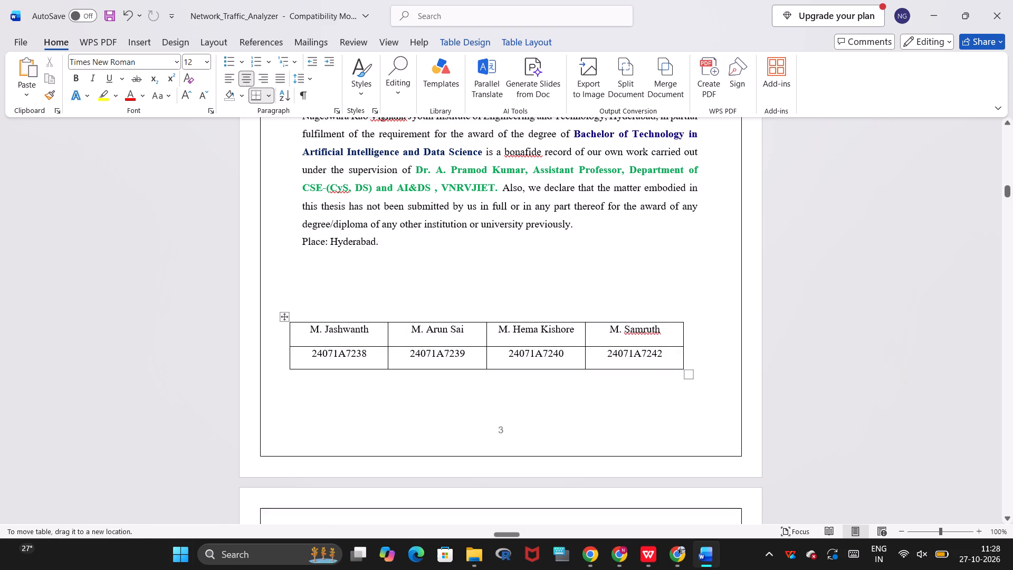
pyautogui.moveTo(281, 317); pyautogui.dragTo(335, 309)
pyautogui.moveTo(325, 310); pyautogui.dragTo(302, 312)
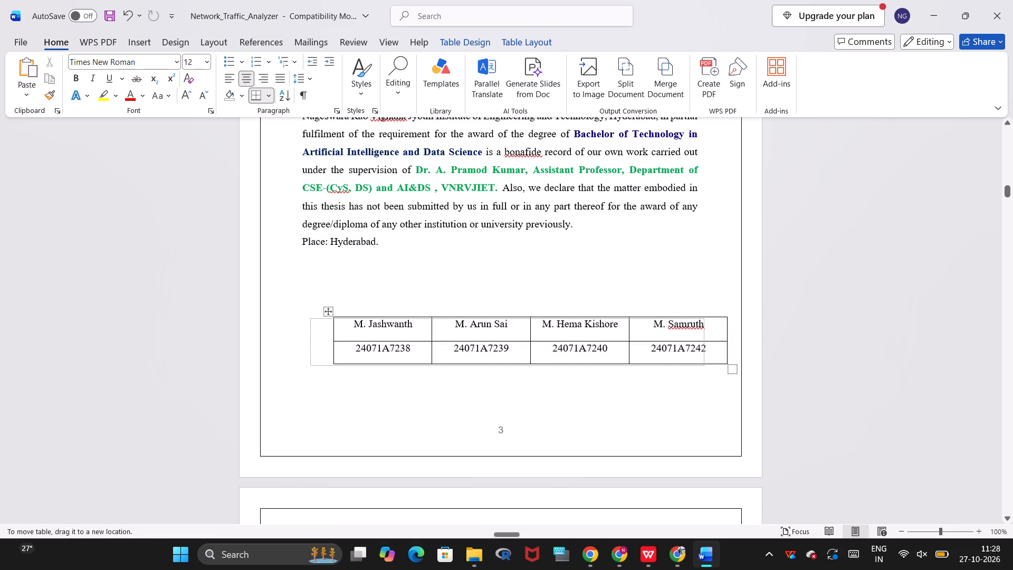
pyautogui.moveTo(302, 312); pyautogui.dragTo(303, 312)
pyautogui.moveTo(286, 314); pyautogui.dragTo(287, 314)
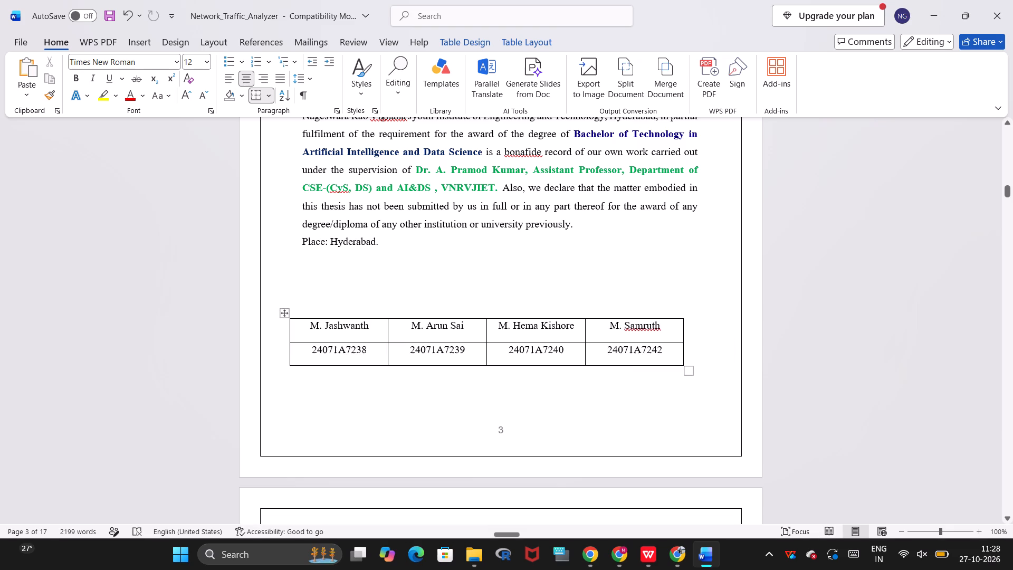
pyautogui.moveTo(287, 314); pyautogui.dragTo(313, 308)
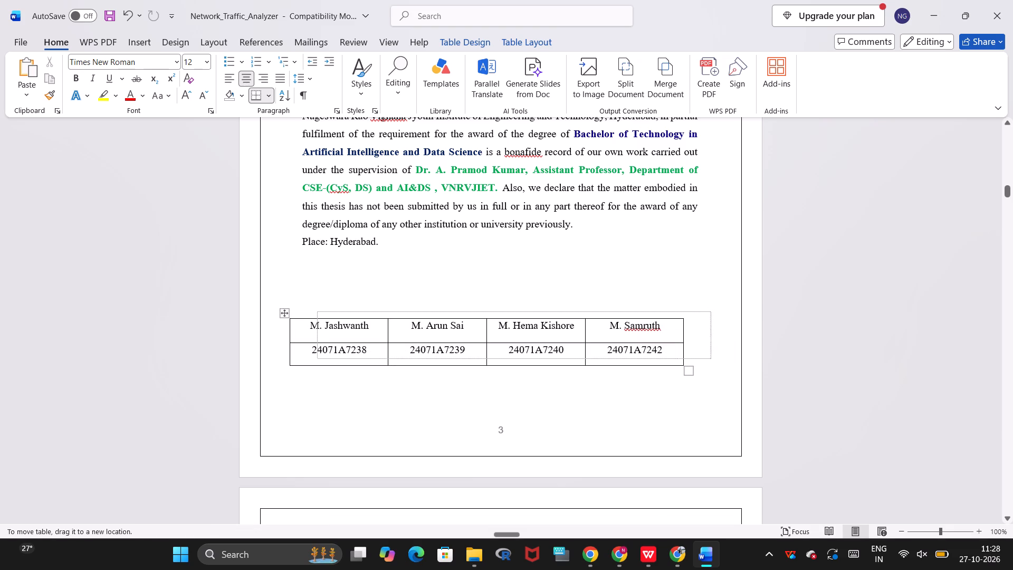
pyautogui.moveTo(313, 308); pyautogui.dragTo(306, 315)
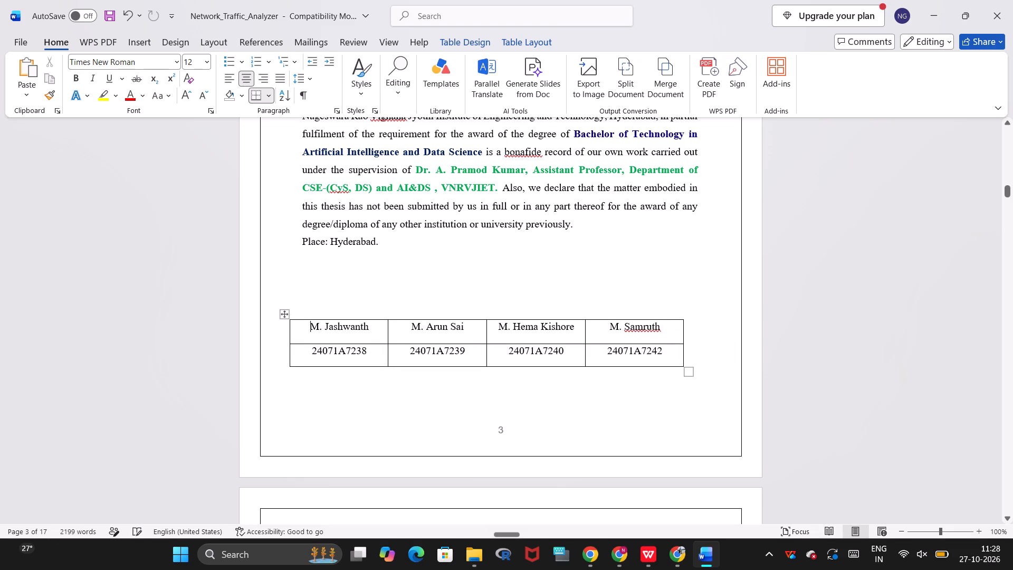
pyautogui.click(280, 315)
pyautogui.press('Right')
pyautogui.press('Right')
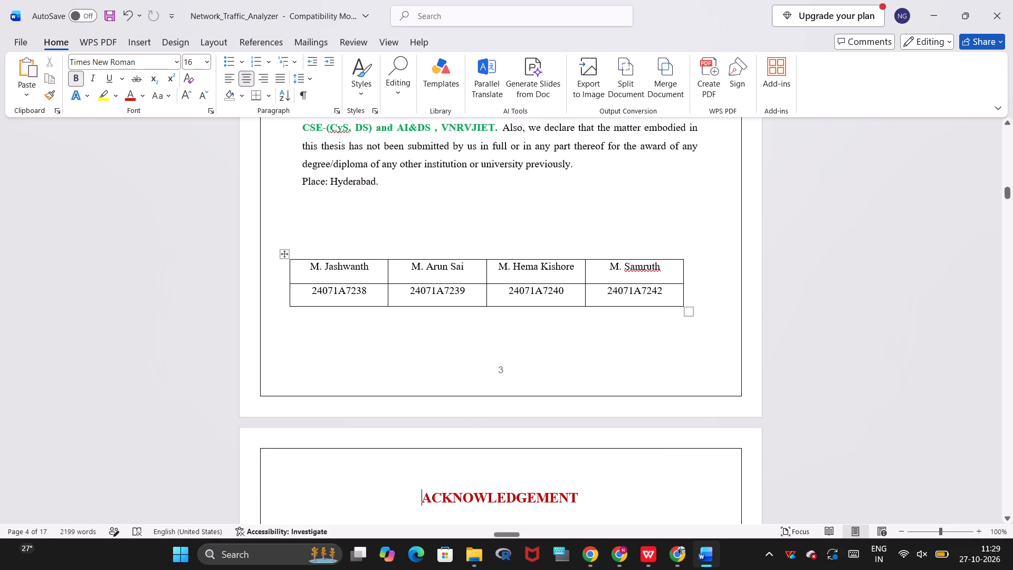
pyautogui.moveTo(284, 254); pyautogui.dragTo(296, 254)
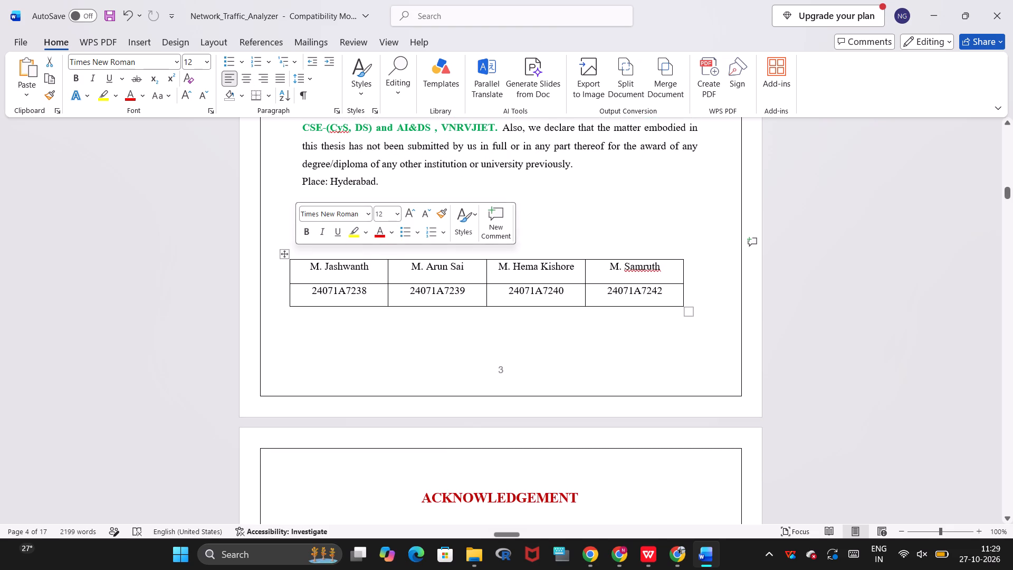
pyautogui.moveTo(283, 252); pyautogui.dragTo(305, 251)
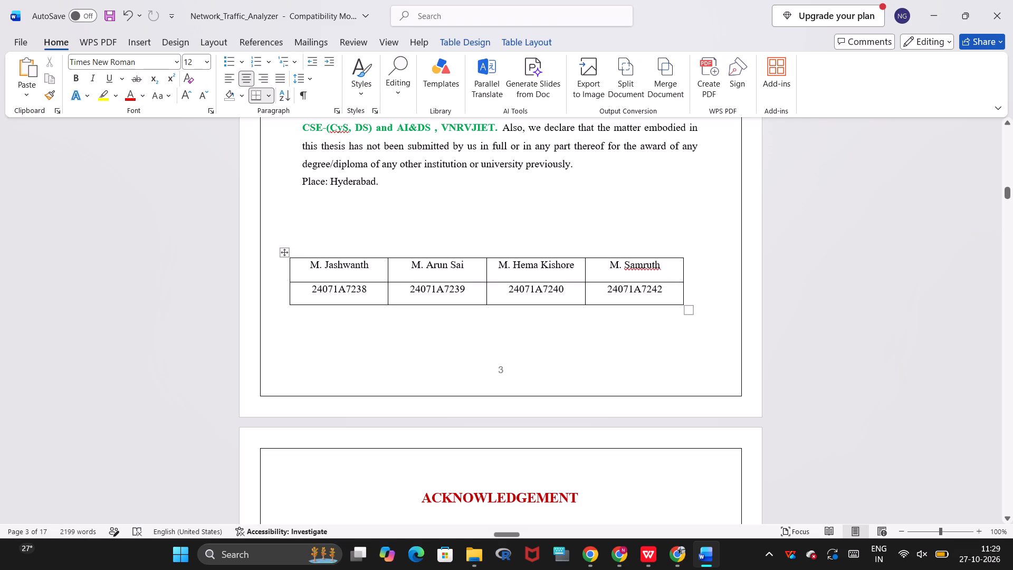
pyautogui.moveTo(283, 252); pyautogui.dragTo(322, 249)
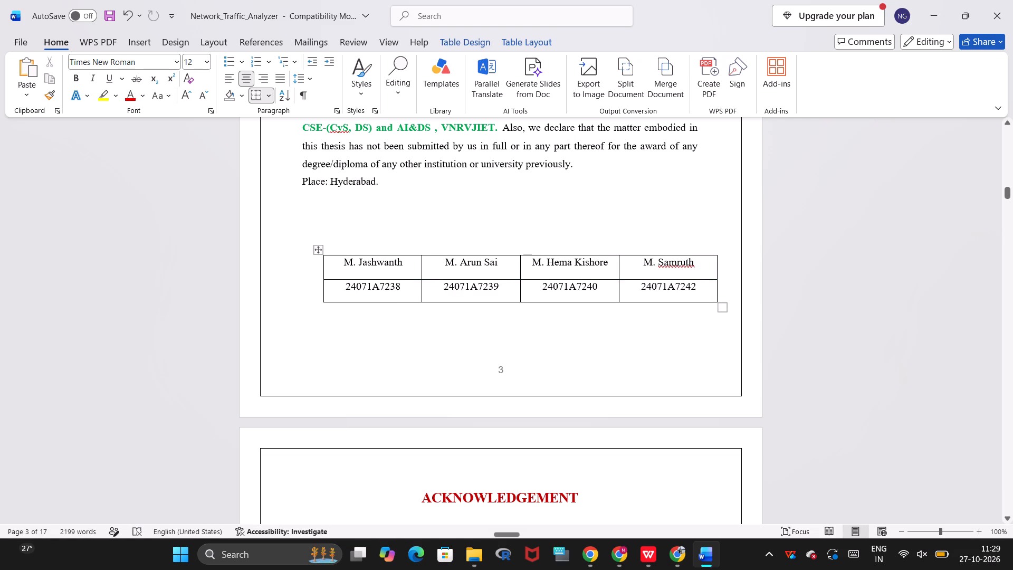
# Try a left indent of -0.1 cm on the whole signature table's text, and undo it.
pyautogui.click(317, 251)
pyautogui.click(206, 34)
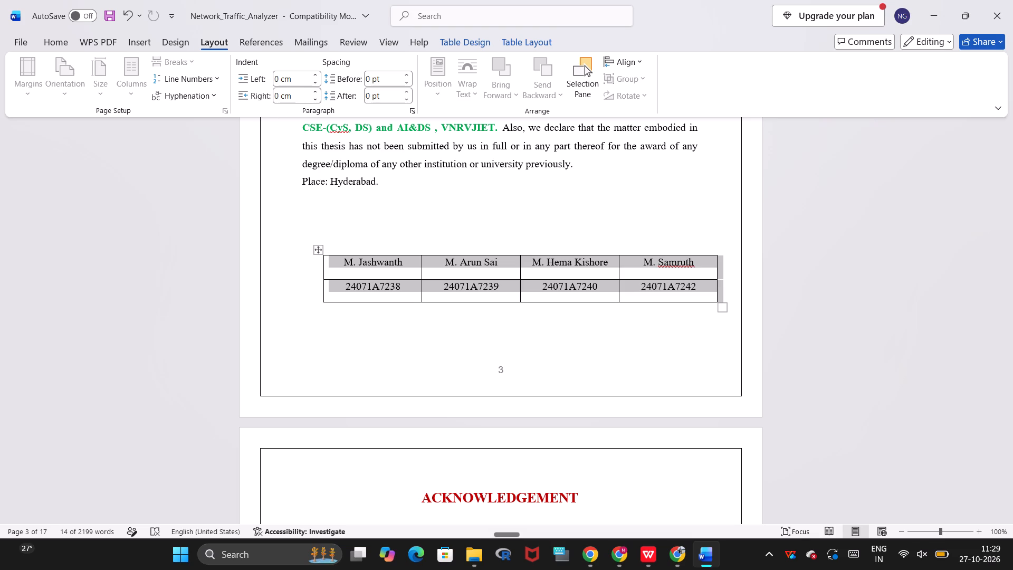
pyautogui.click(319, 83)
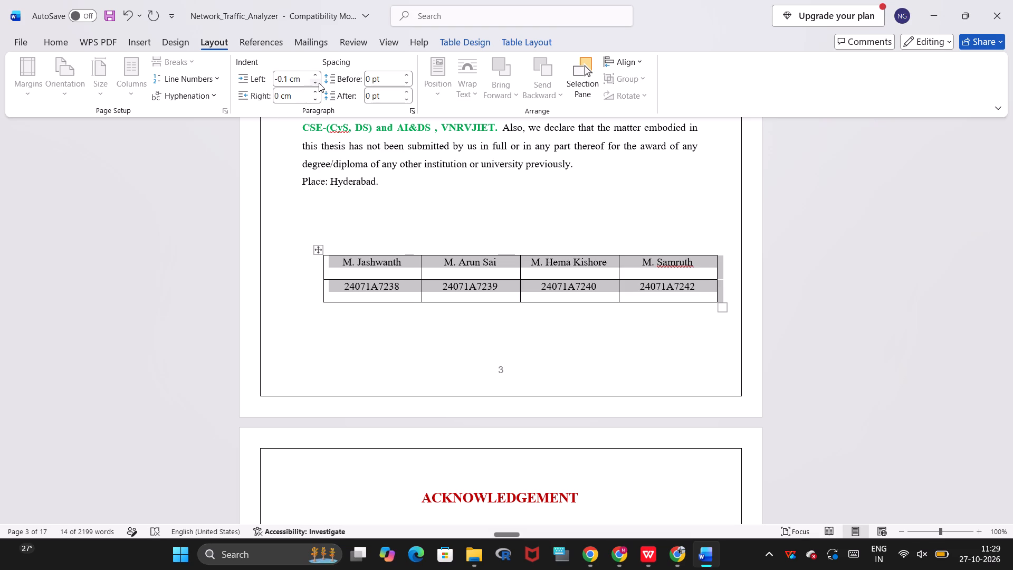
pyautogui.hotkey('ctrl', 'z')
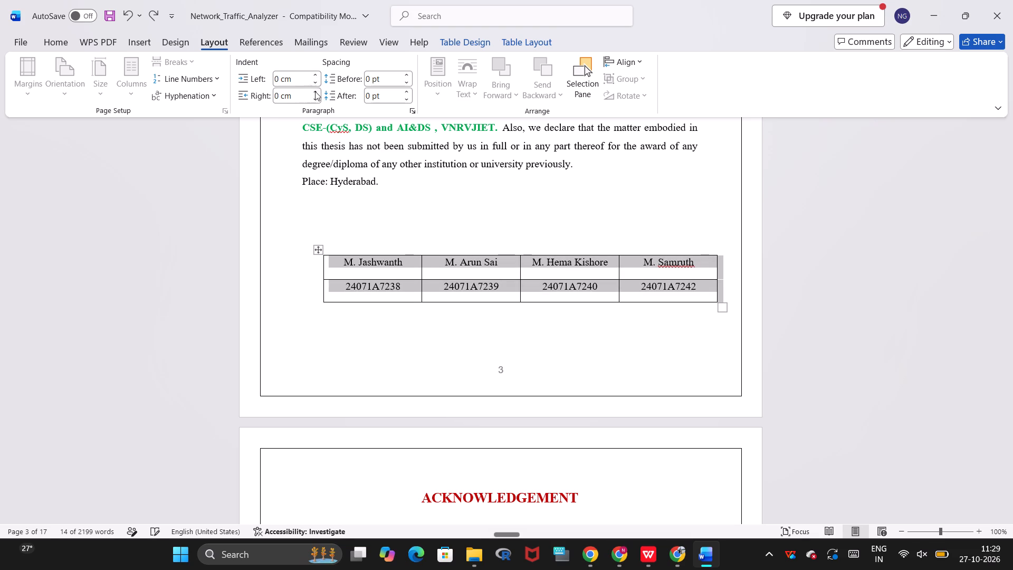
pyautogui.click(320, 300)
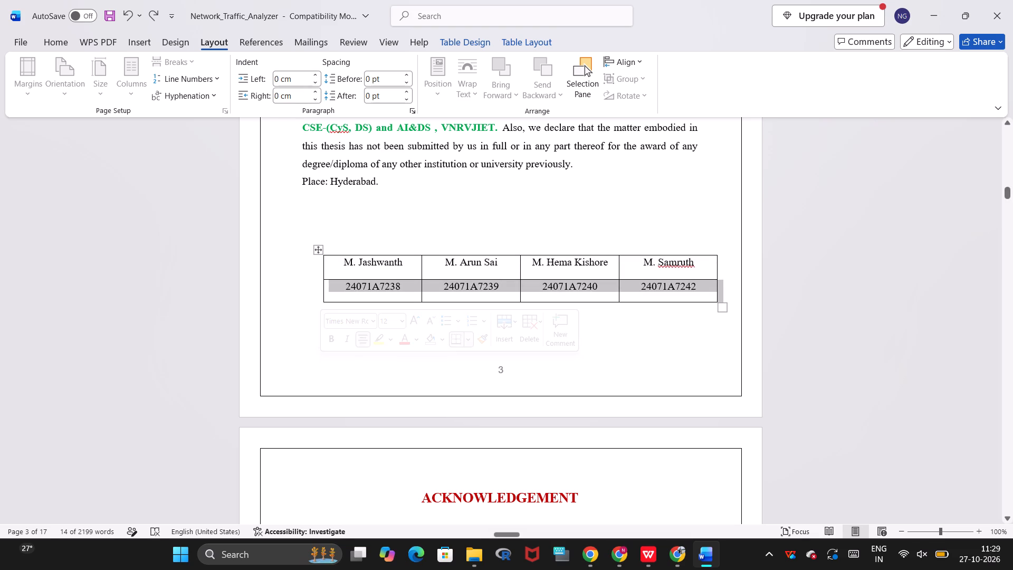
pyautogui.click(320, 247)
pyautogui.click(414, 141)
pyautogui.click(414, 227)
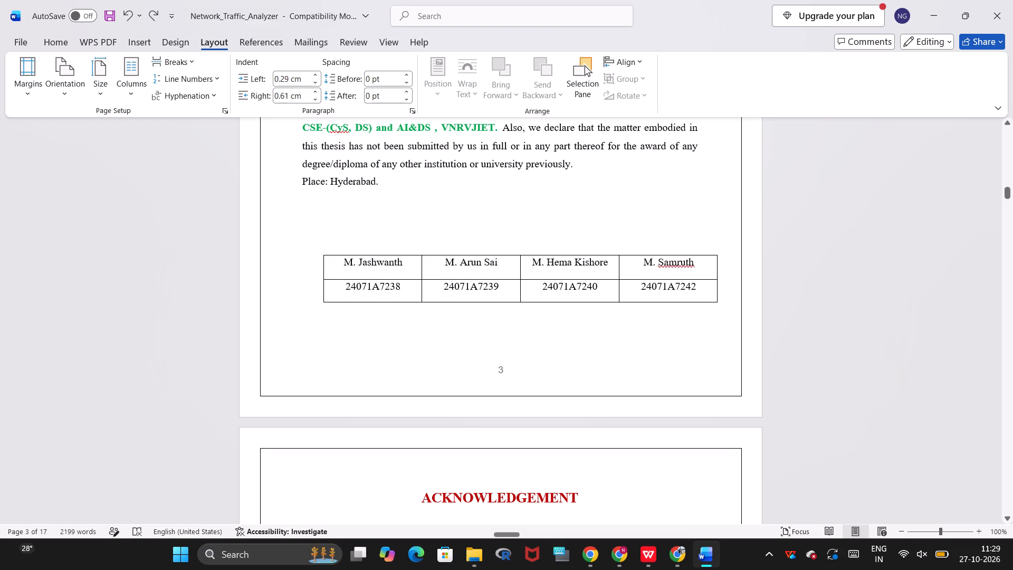
# Centre all names and roll numbers in the signature table both horizontally and vertically within their cells.
pyautogui.click(319, 253)
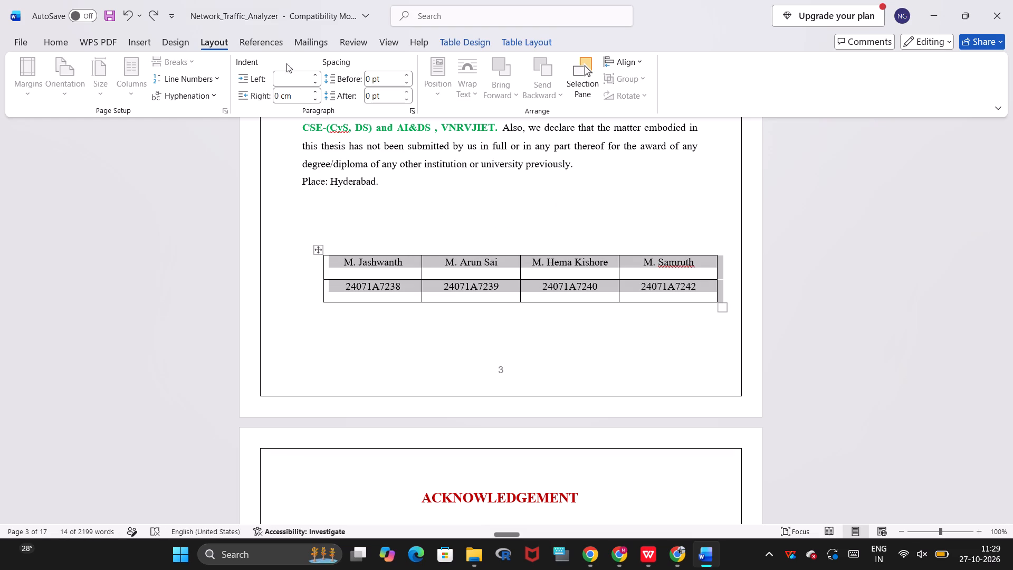
pyautogui.click(474, 35)
pyautogui.click(525, 37)
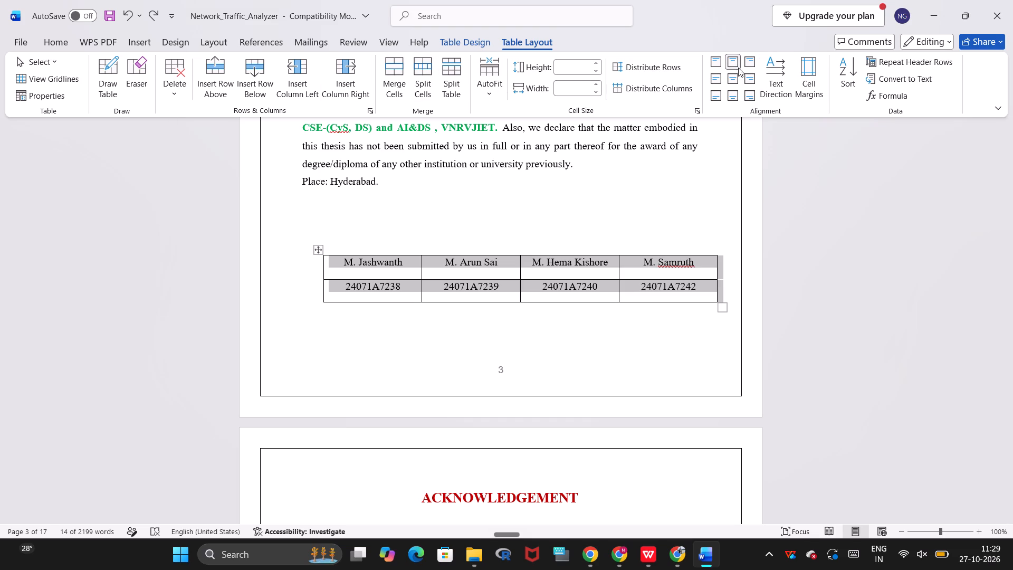
pyautogui.click(730, 85)
pyautogui.click(747, 81)
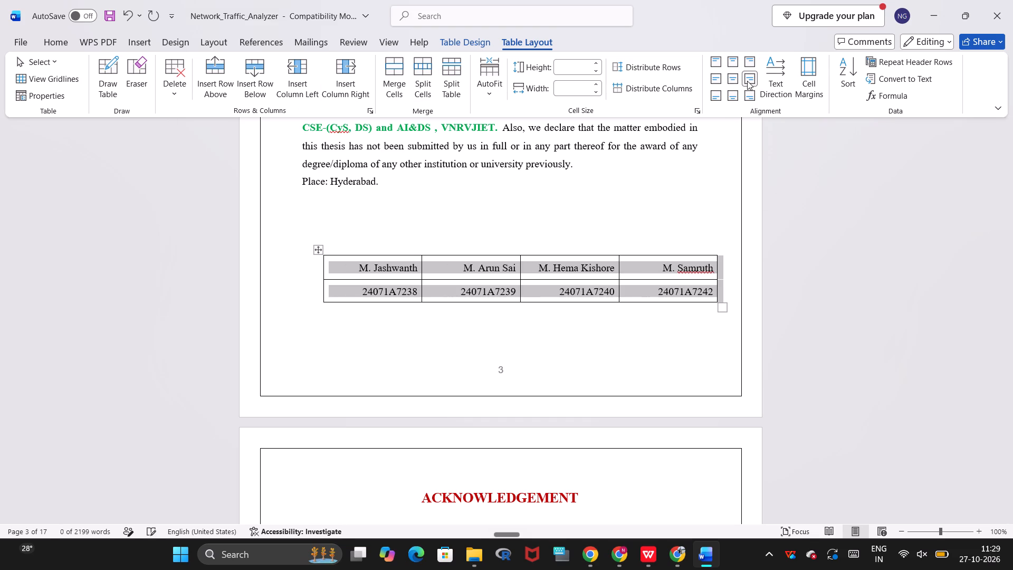
pyautogui.click(732, 80)
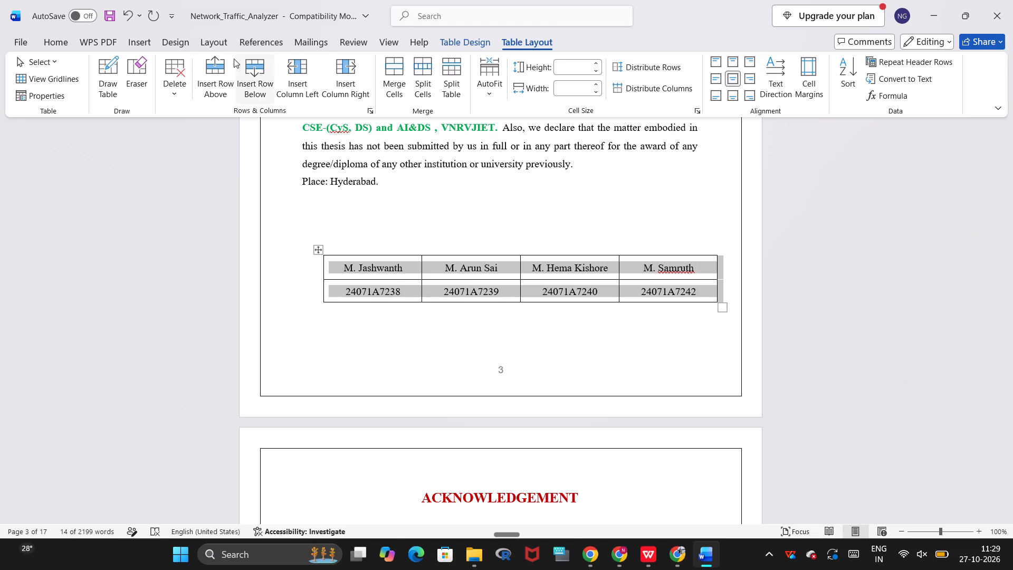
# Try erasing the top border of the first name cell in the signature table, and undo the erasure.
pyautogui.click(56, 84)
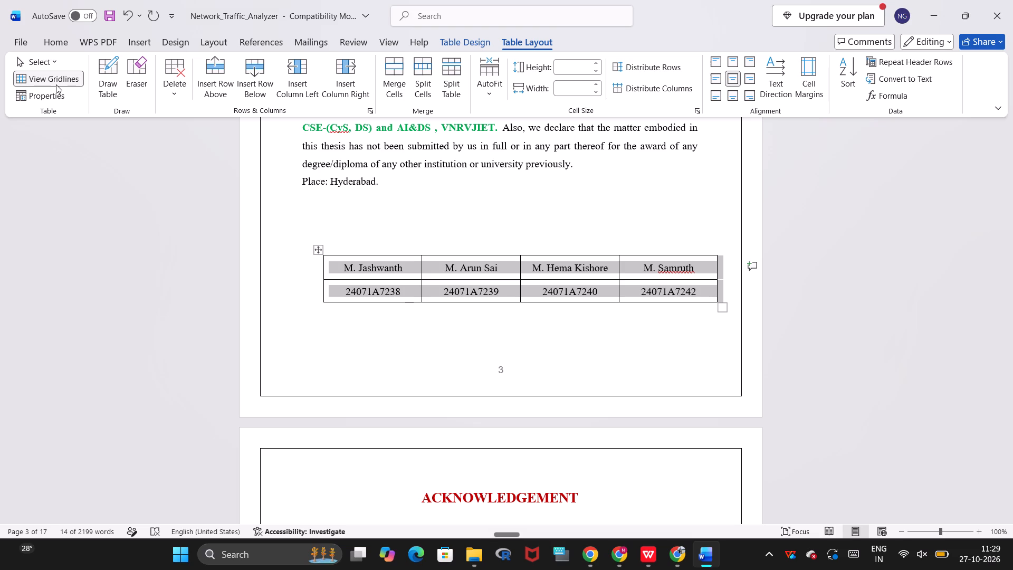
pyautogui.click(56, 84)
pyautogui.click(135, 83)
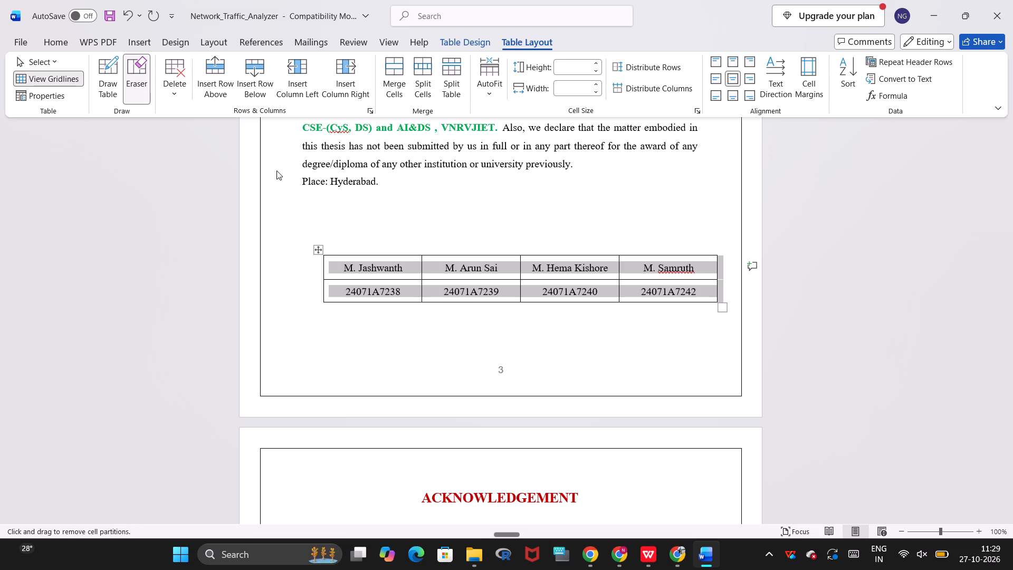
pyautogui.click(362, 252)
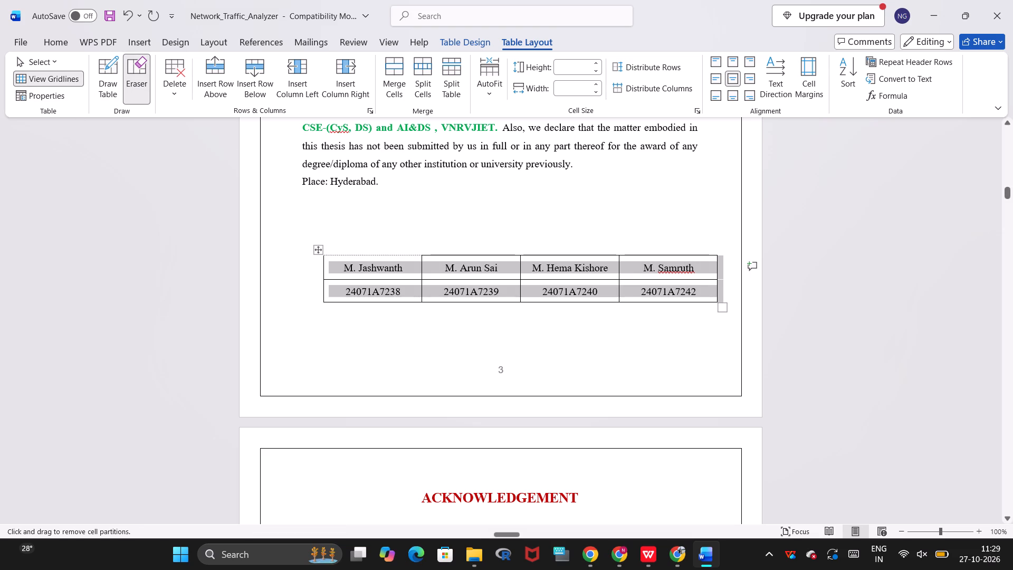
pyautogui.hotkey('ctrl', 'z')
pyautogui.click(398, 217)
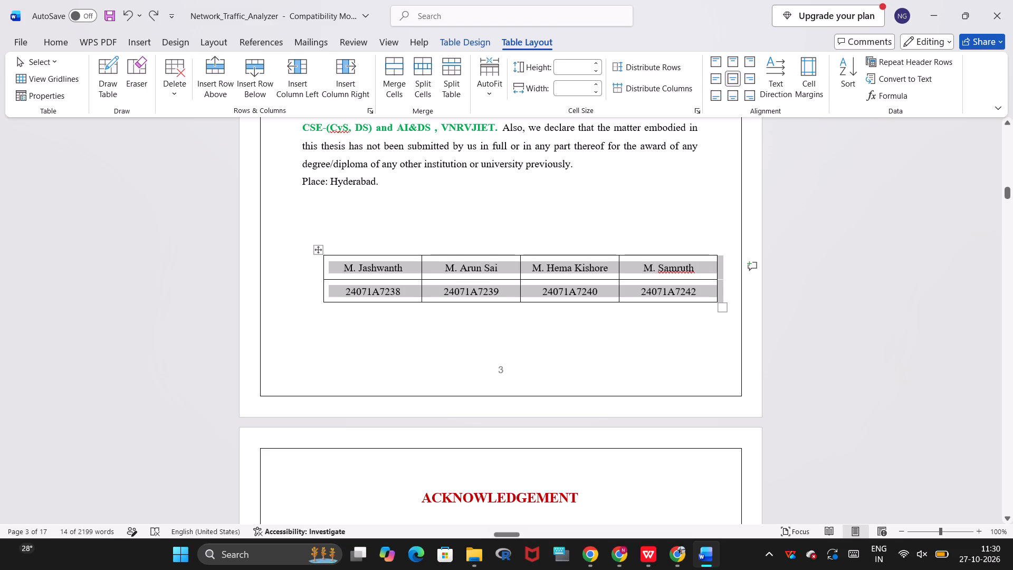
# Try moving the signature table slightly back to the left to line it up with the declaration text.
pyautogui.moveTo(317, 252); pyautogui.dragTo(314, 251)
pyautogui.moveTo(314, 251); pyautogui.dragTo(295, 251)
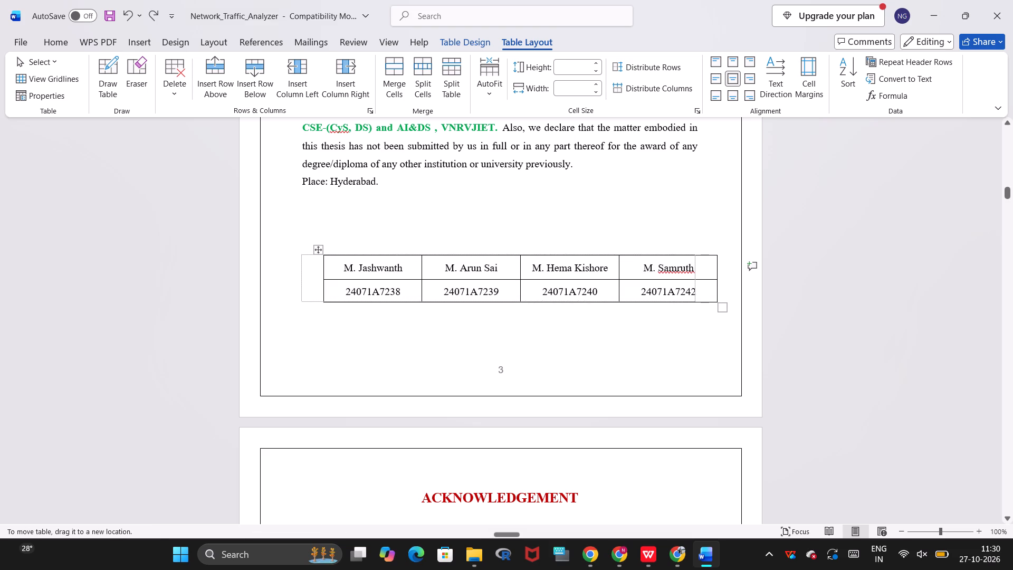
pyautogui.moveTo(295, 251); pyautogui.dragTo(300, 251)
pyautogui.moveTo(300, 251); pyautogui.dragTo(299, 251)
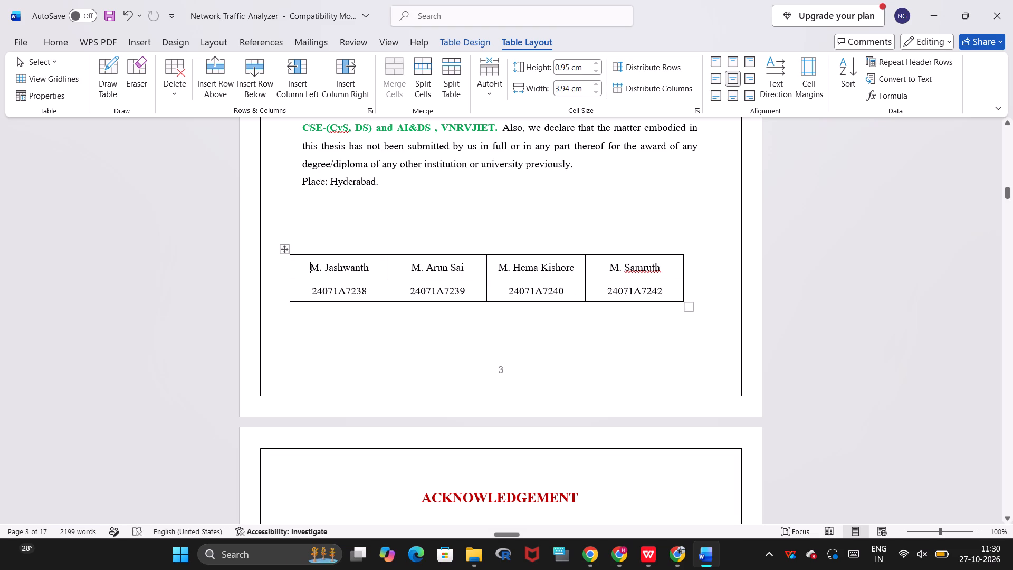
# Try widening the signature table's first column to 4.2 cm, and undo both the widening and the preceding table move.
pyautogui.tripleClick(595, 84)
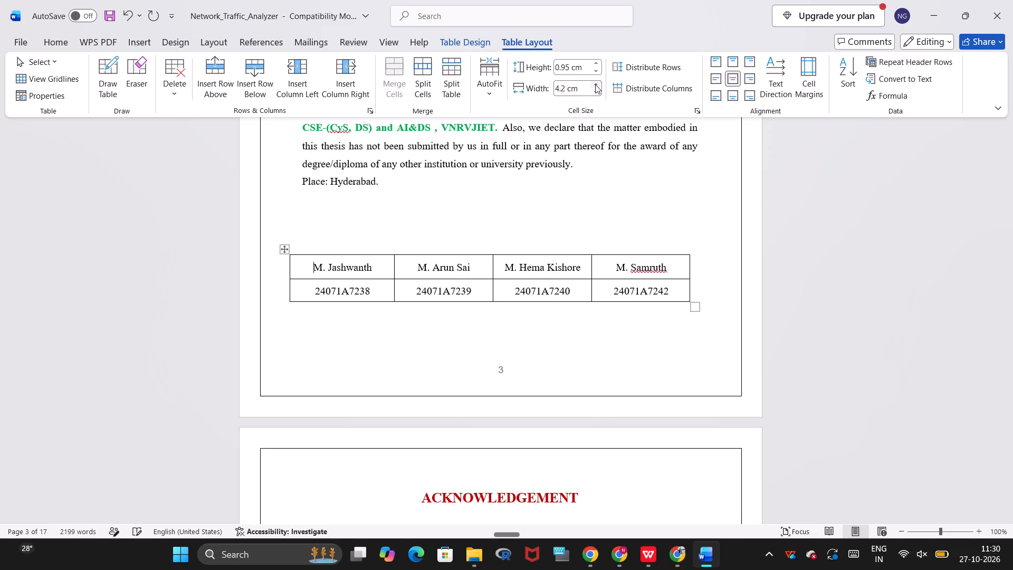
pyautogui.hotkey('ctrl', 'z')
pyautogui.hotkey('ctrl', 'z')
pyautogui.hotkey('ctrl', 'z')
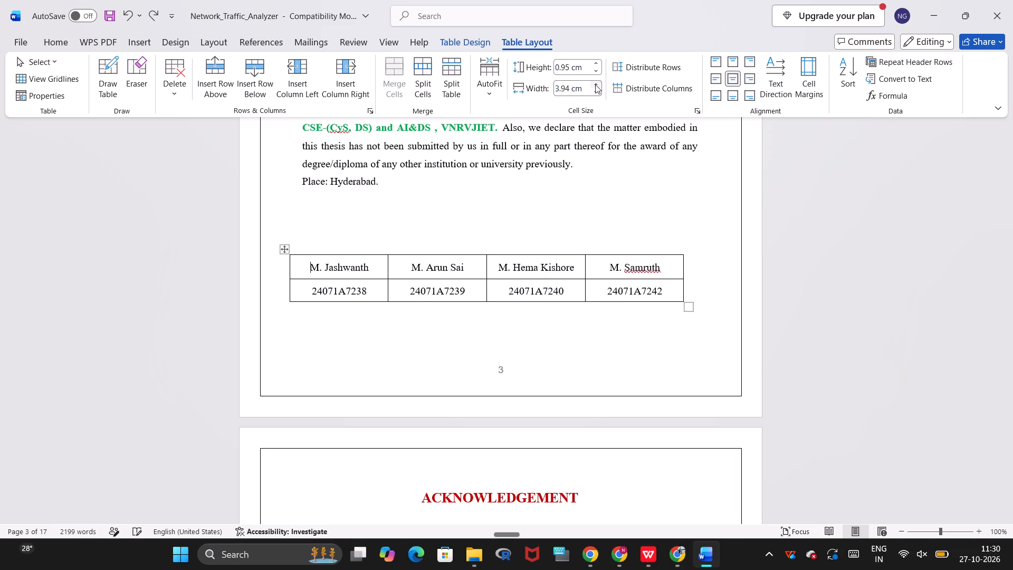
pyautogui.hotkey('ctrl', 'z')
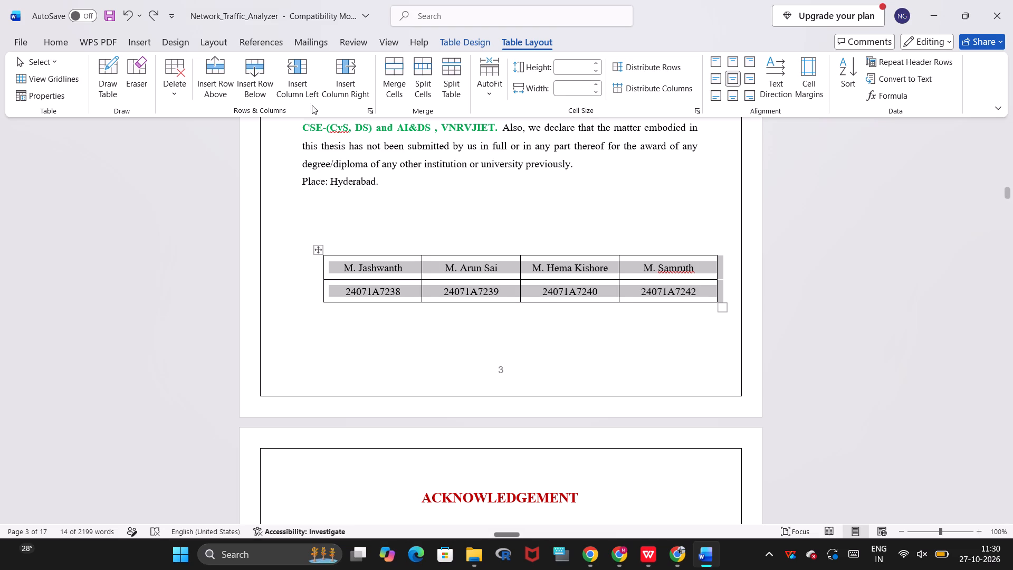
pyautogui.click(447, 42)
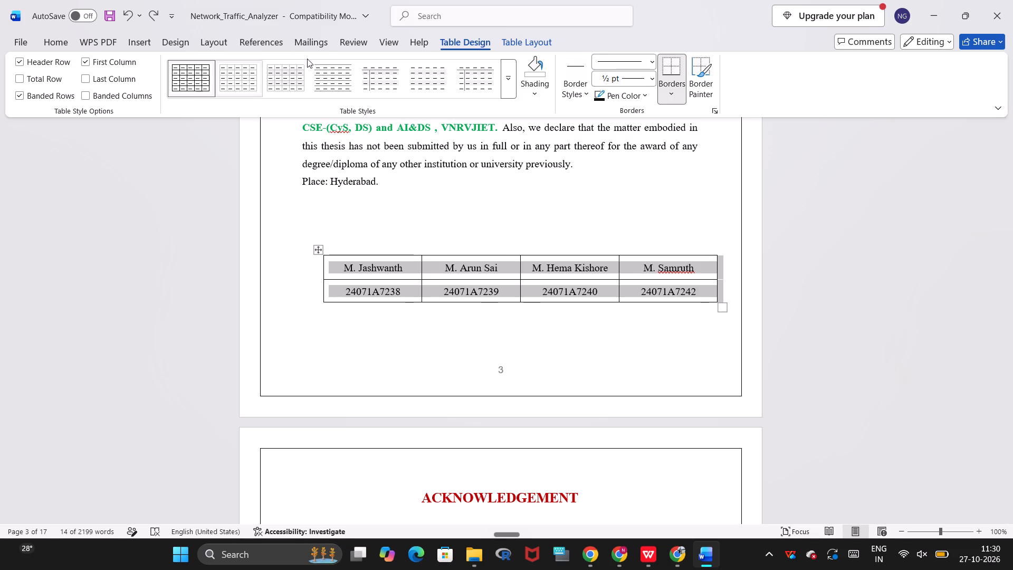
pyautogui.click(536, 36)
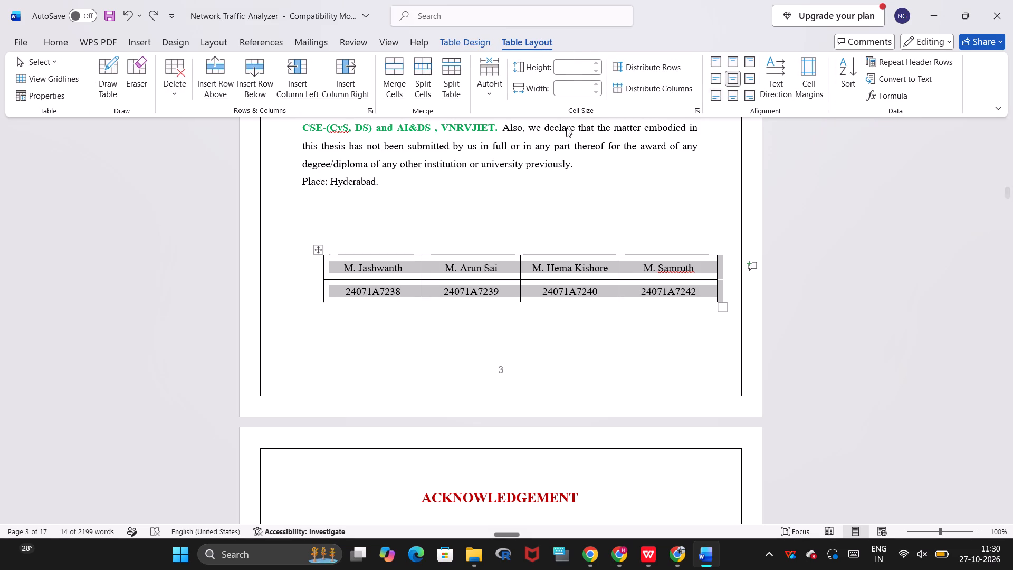
# Reposition the signature table on page 3 below the Place line so it aligns horizontally with the declaration text.
pyautogui.moveTo(320, 250); pyautogui.dragTo(305, 209)
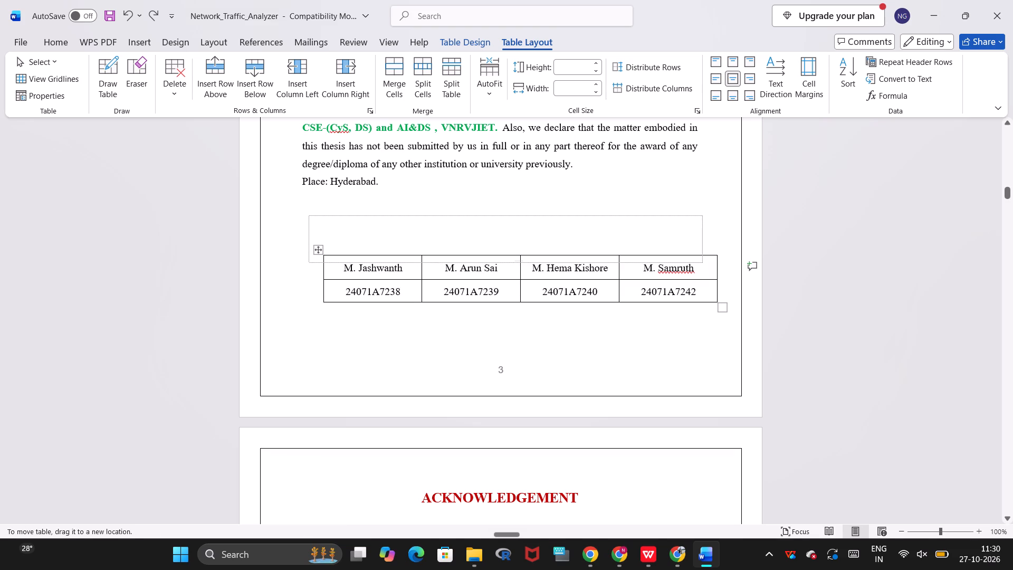
pyautogui.moveTo(305, 209); pyautogui.dragTo(305, 208)
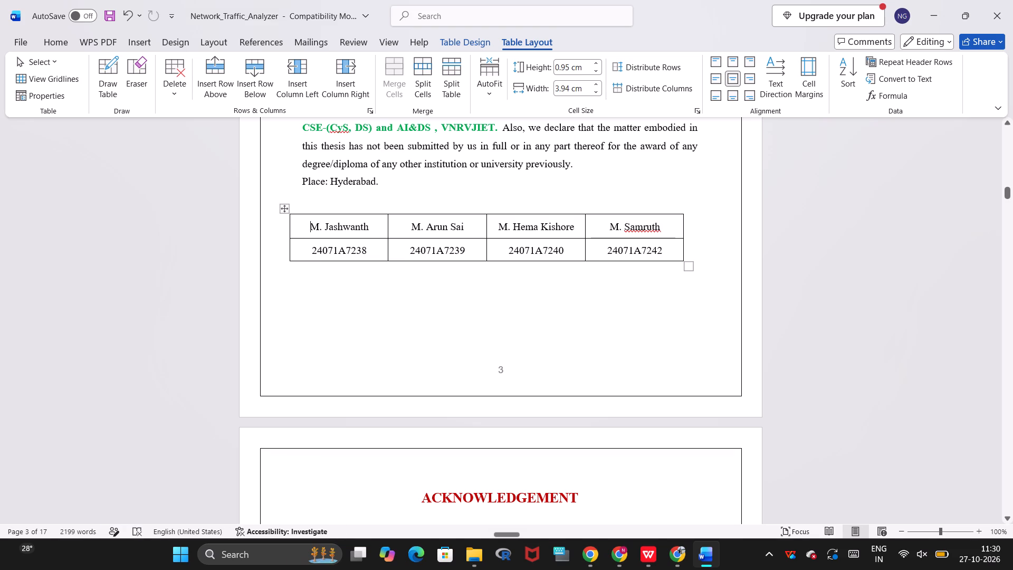
pyautogui.moveTo(284, 207); pyautogui.dragTo(304, 263)
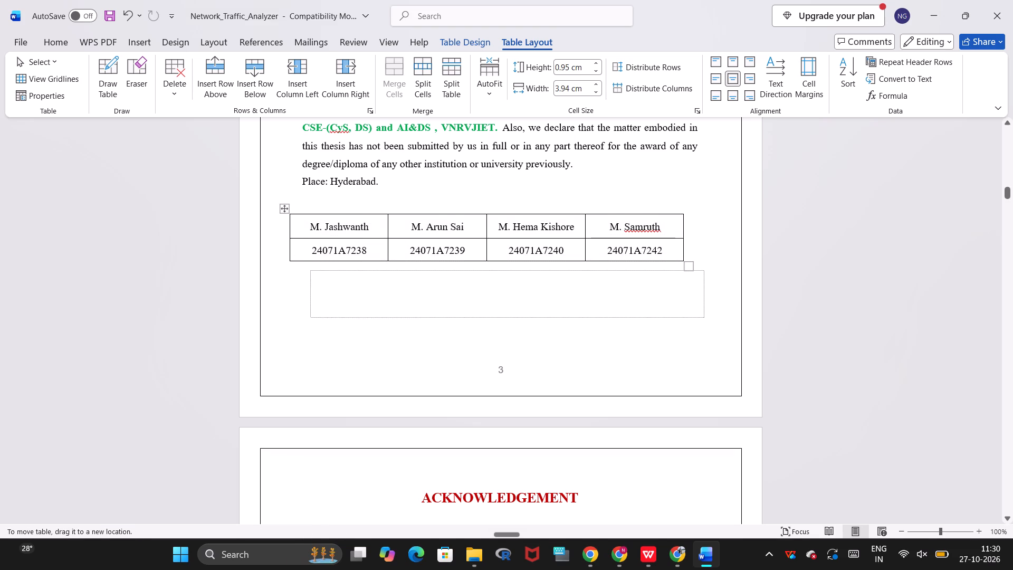
pyautogui.moveTo(304, 263); pyautogui.dragTo(302, 269)
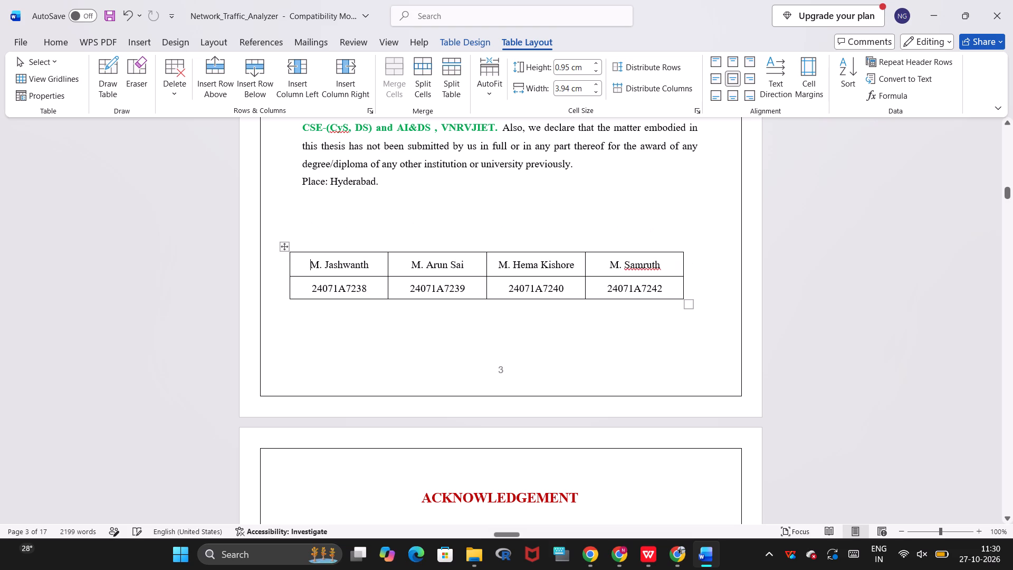
pyautogui.moveTo(285, 245); pyautogui.dragTo(293, 248)
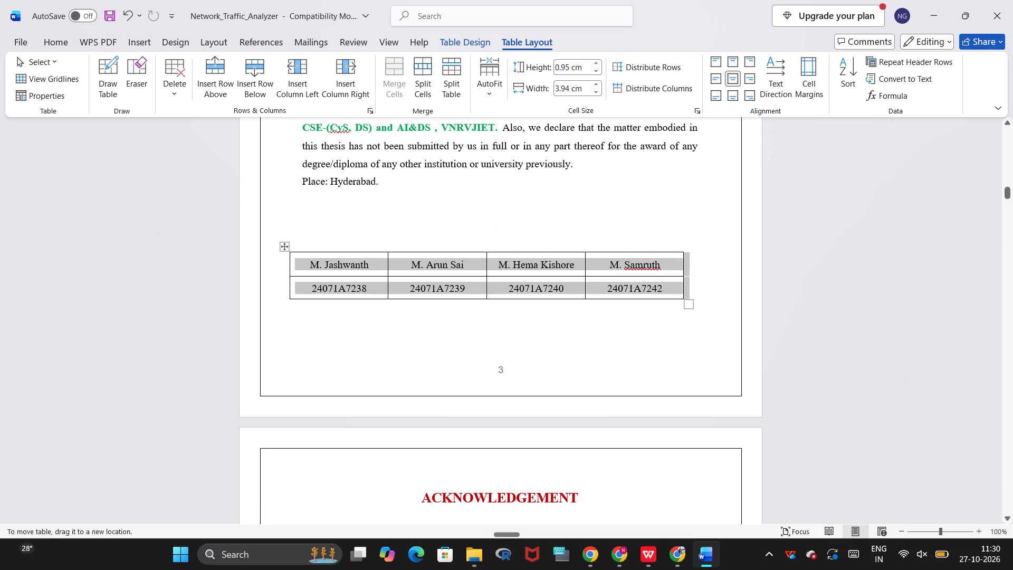
pyautogui.moveTo(293, 248); pyautogui.dragTo(306, 252)
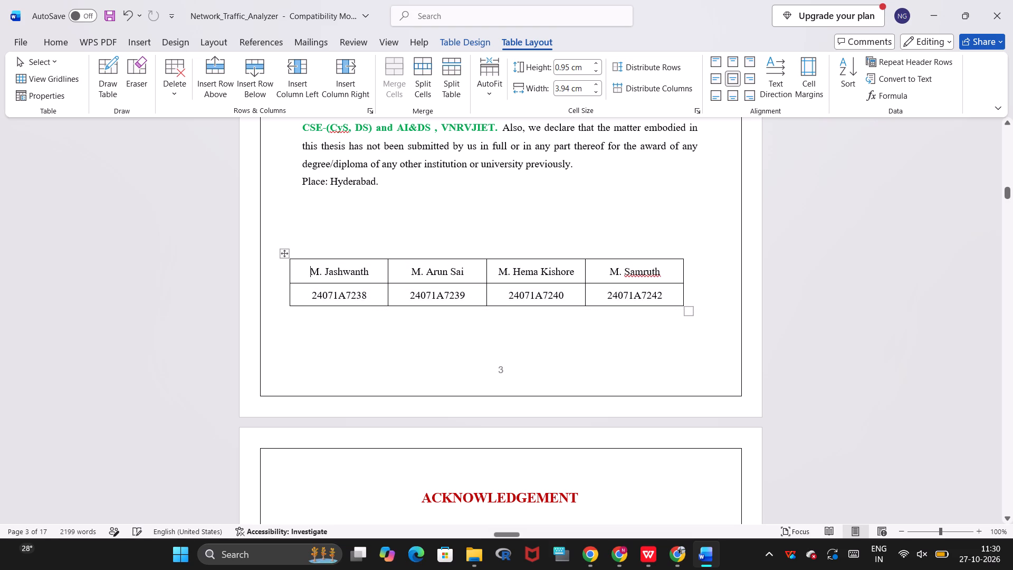
pyautogui.moveTo(283, 255); pyautogui.dragTo(304, 257)
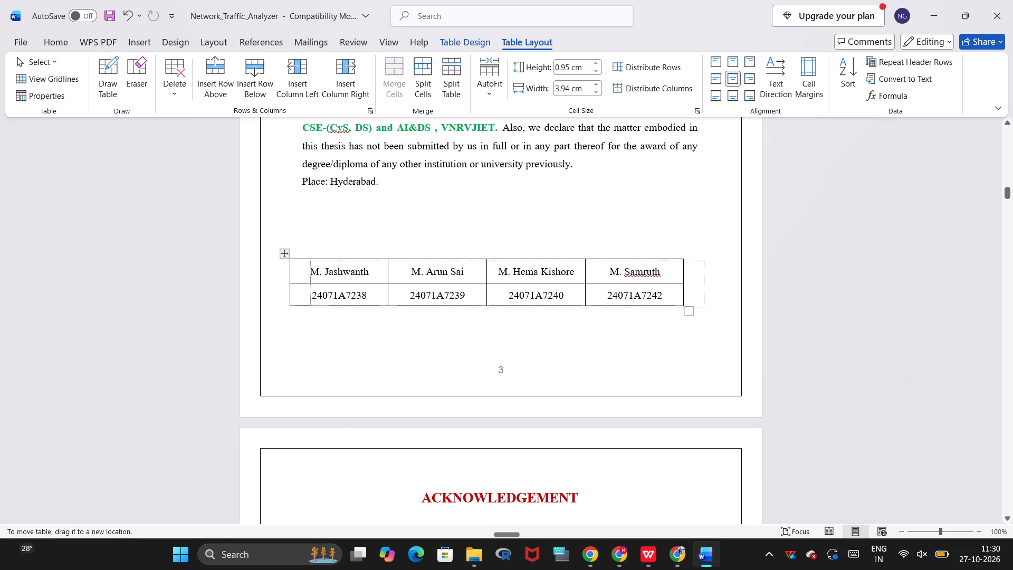
pyautogui.moveTo(304, 257); pyautogui.dragTo(305, 258)
pyautogui.moveTo(286, 255); pyautogui.dragTo(315, 250)
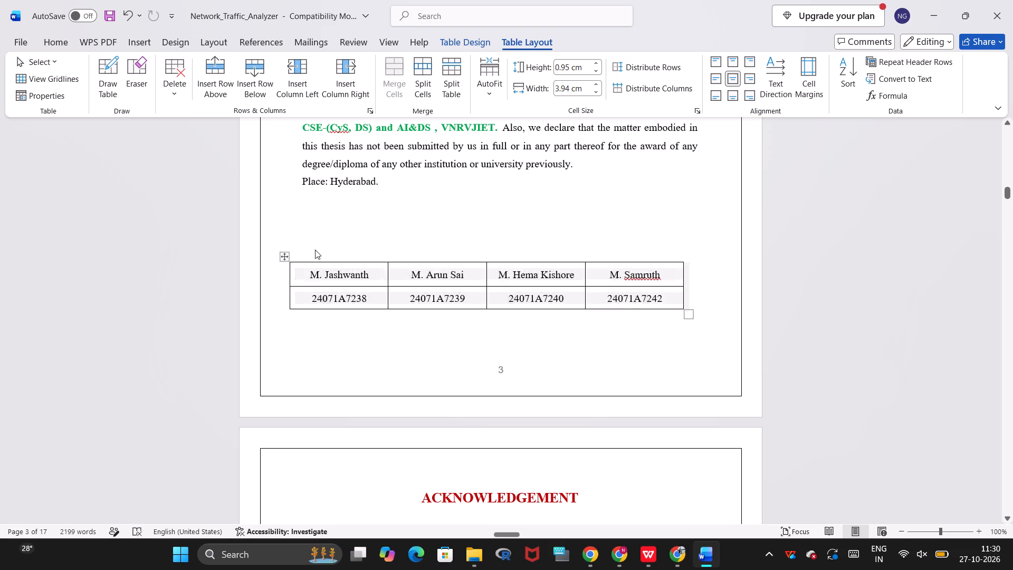
pyautogui.click(309, 334)
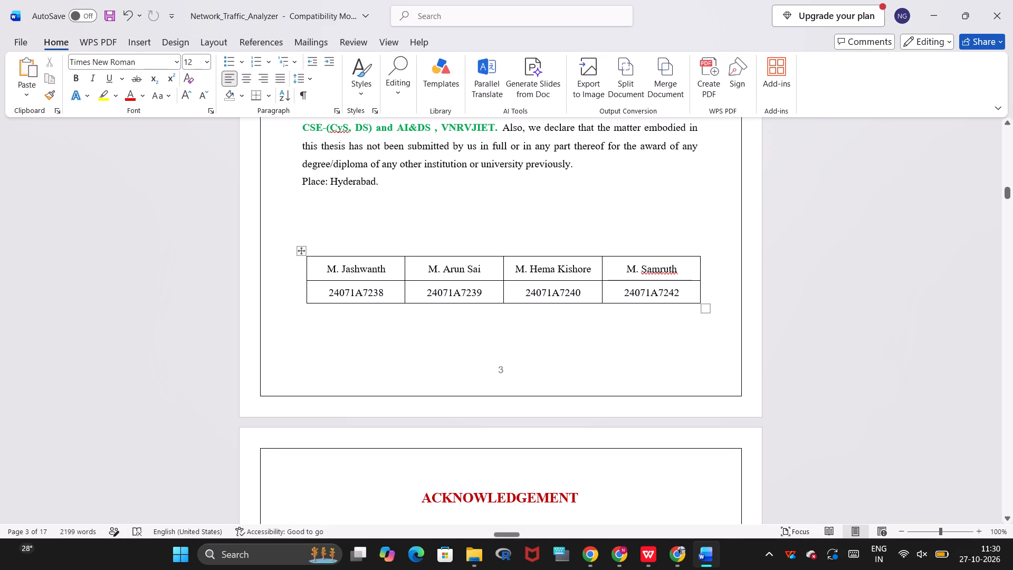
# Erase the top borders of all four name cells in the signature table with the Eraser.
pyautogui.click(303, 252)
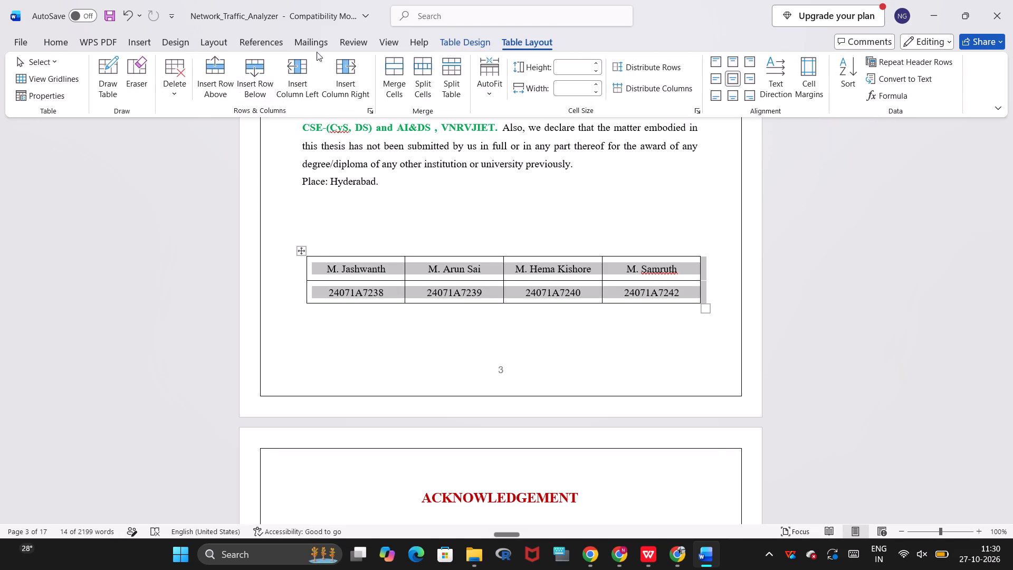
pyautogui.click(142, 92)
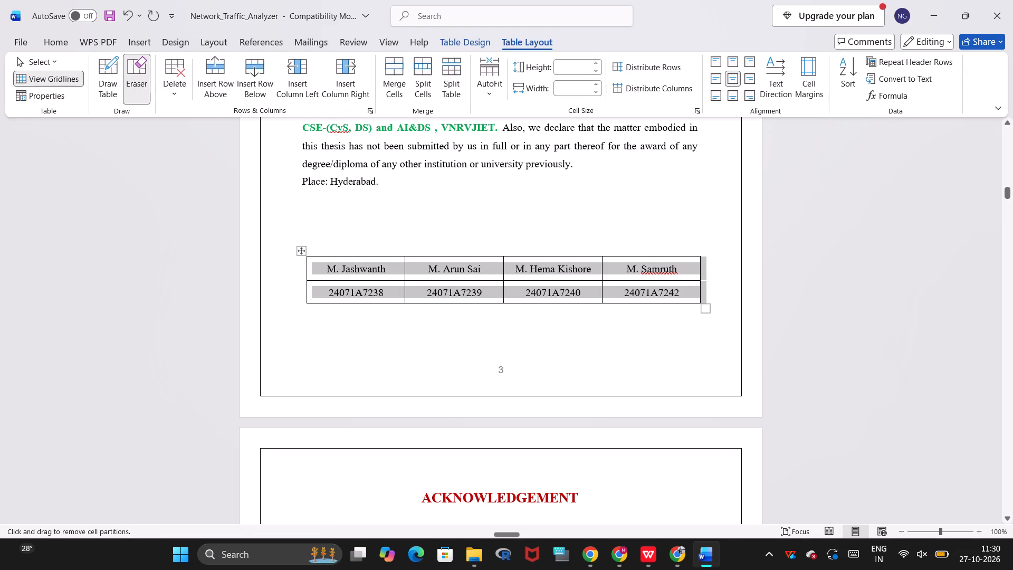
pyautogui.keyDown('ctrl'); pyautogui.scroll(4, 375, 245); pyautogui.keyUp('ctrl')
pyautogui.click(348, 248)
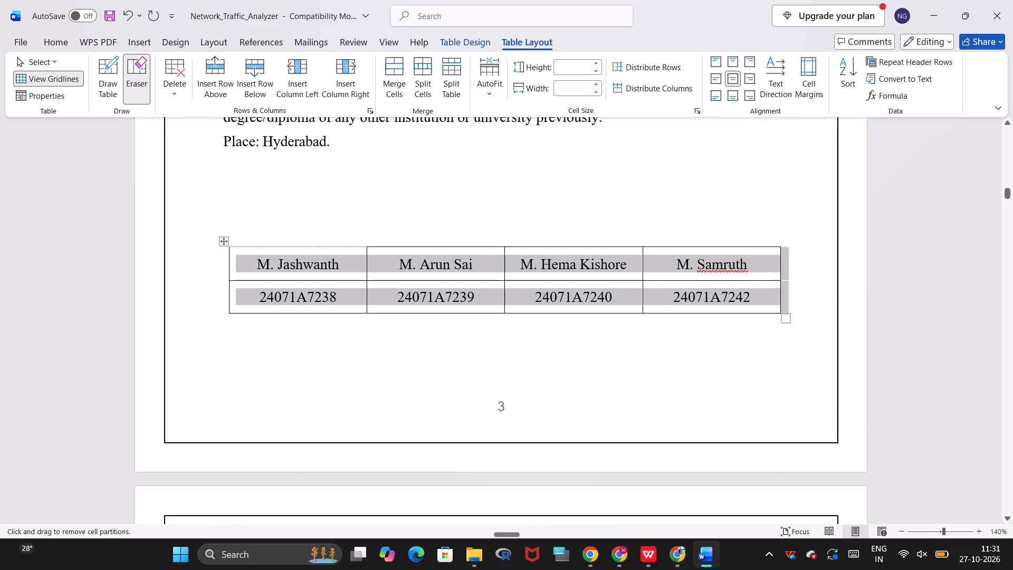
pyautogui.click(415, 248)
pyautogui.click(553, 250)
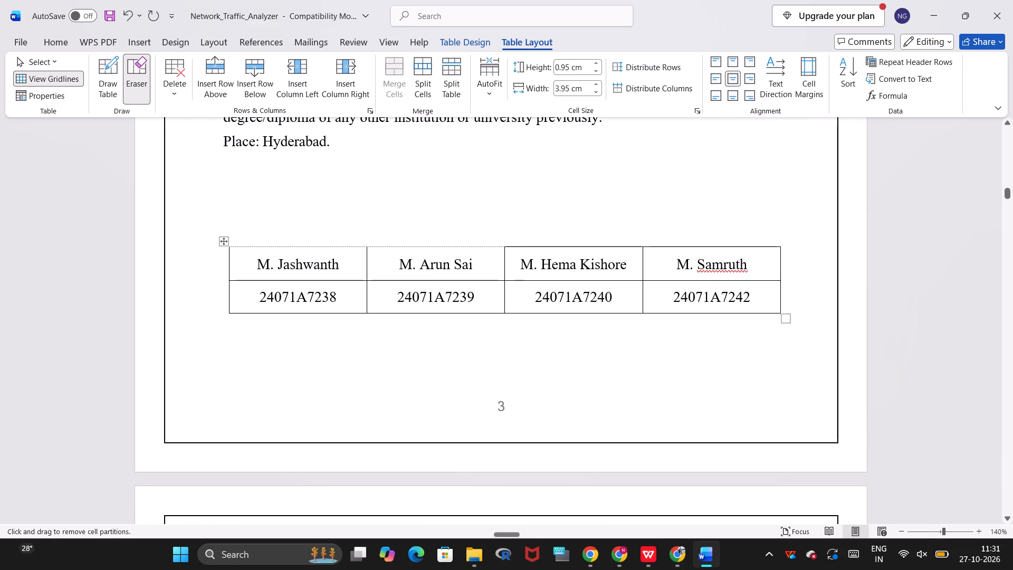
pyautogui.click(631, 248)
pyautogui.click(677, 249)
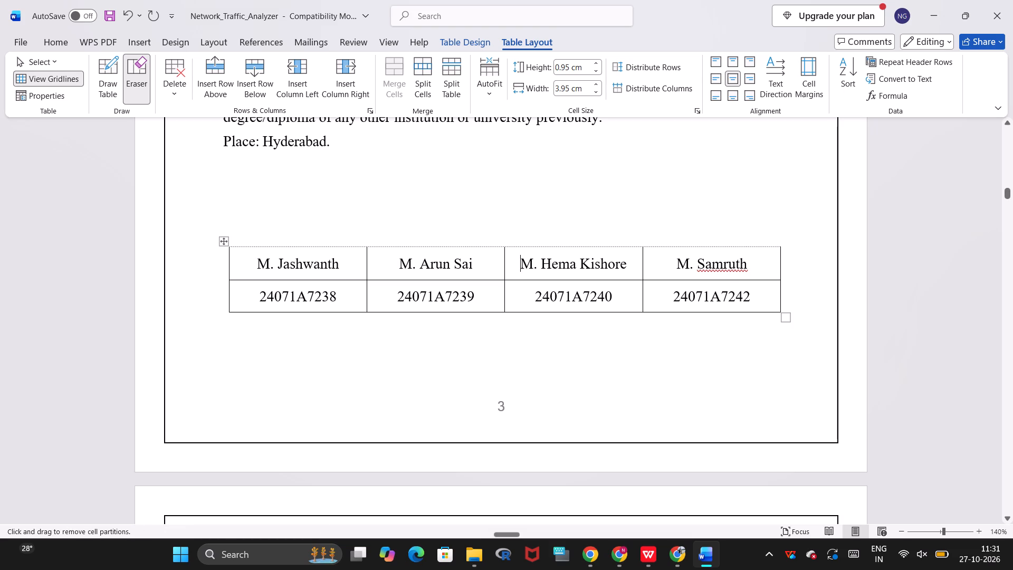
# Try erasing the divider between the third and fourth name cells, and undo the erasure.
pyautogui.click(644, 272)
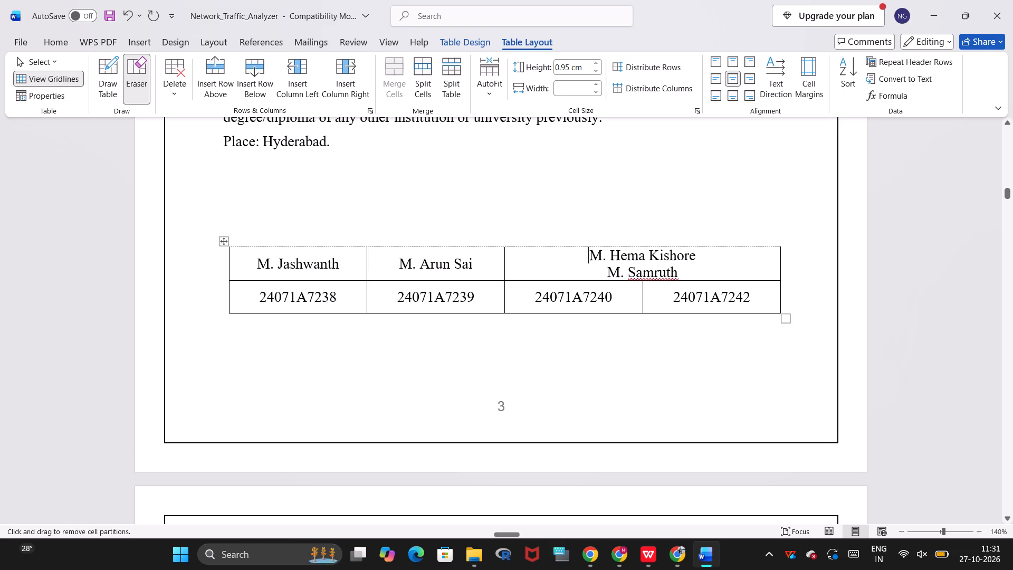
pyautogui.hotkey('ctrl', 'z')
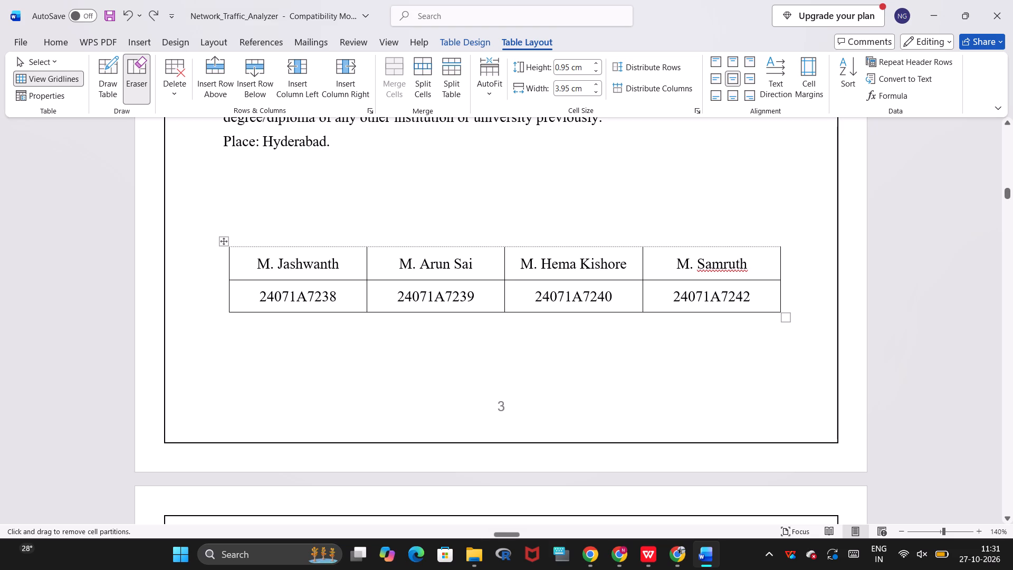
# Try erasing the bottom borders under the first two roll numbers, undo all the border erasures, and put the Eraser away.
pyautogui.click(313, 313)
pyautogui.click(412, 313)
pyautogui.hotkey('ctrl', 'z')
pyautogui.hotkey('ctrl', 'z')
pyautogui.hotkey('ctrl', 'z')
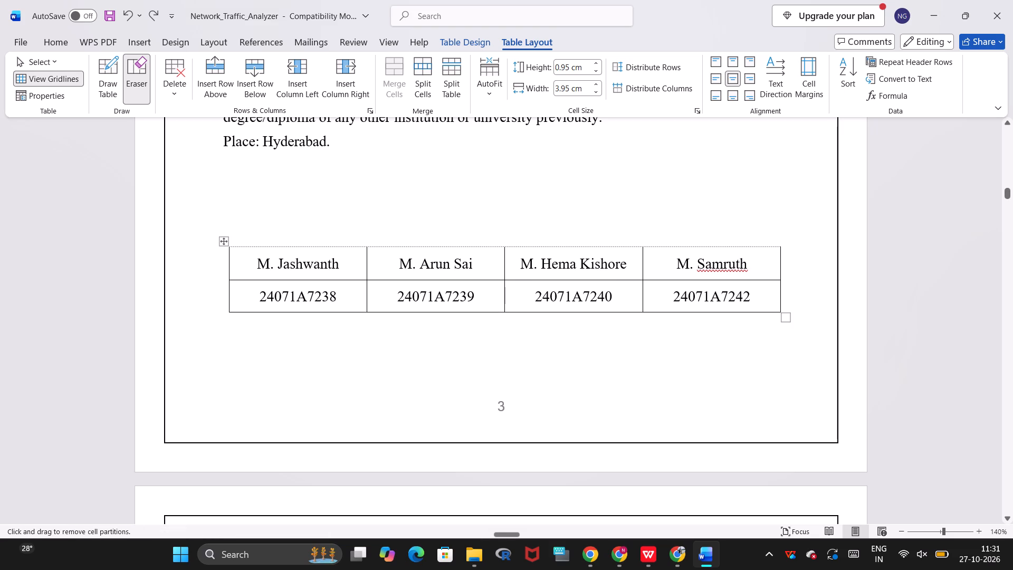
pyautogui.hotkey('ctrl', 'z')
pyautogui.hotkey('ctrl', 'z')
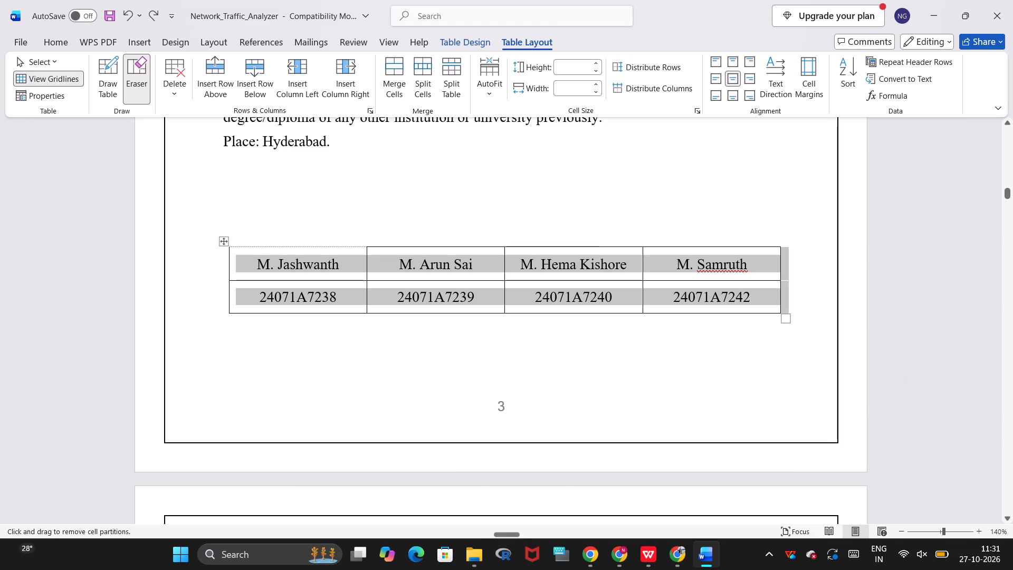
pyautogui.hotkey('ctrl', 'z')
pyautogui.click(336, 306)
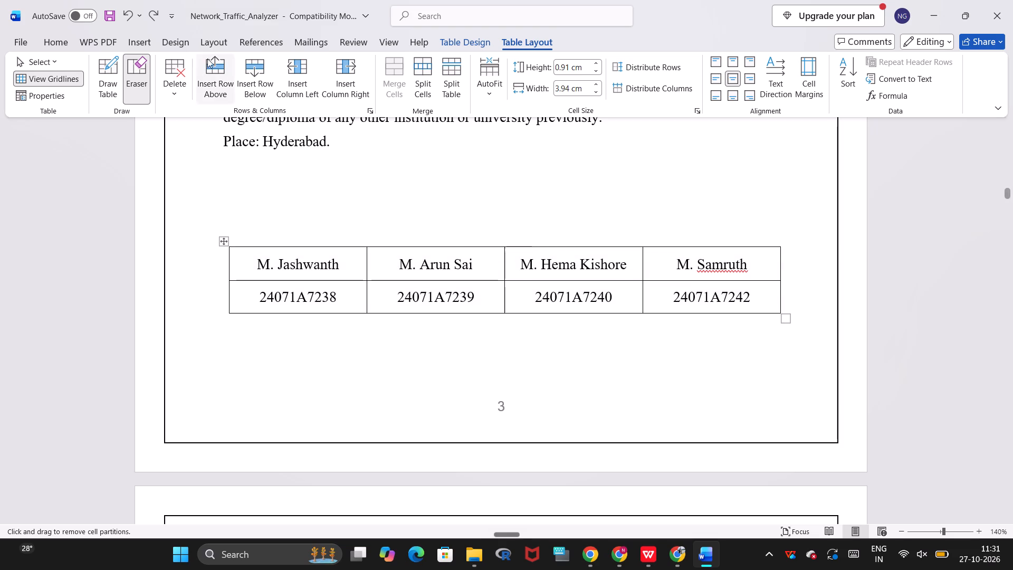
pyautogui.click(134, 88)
# Browse the table styles for the whole signature table and clear its style, removing all borders around the names and roll numbers.
pyautogui.click(222, 242)
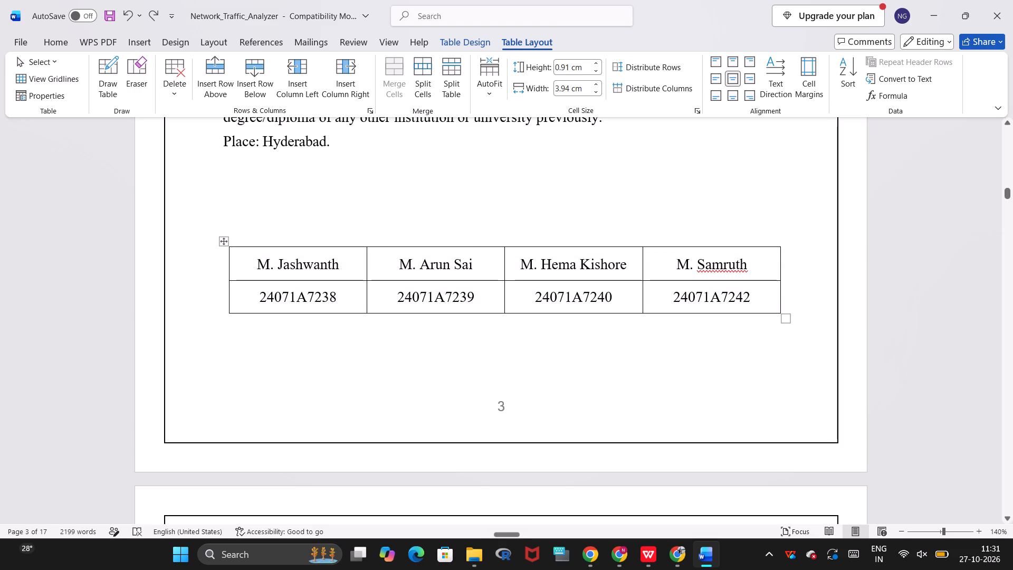
pyautogui.click(465, 42)
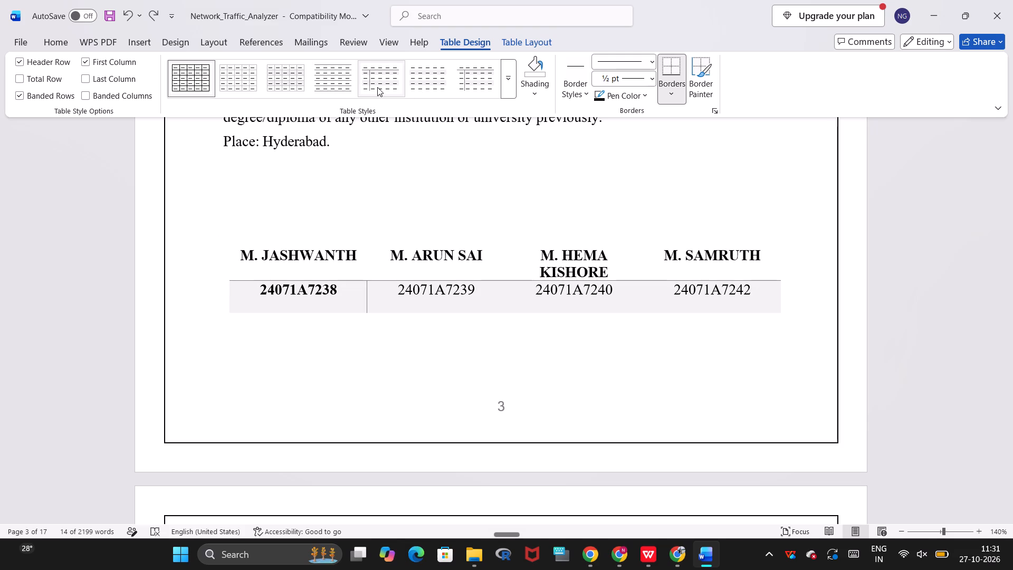
pyautogui.click(509, 78)
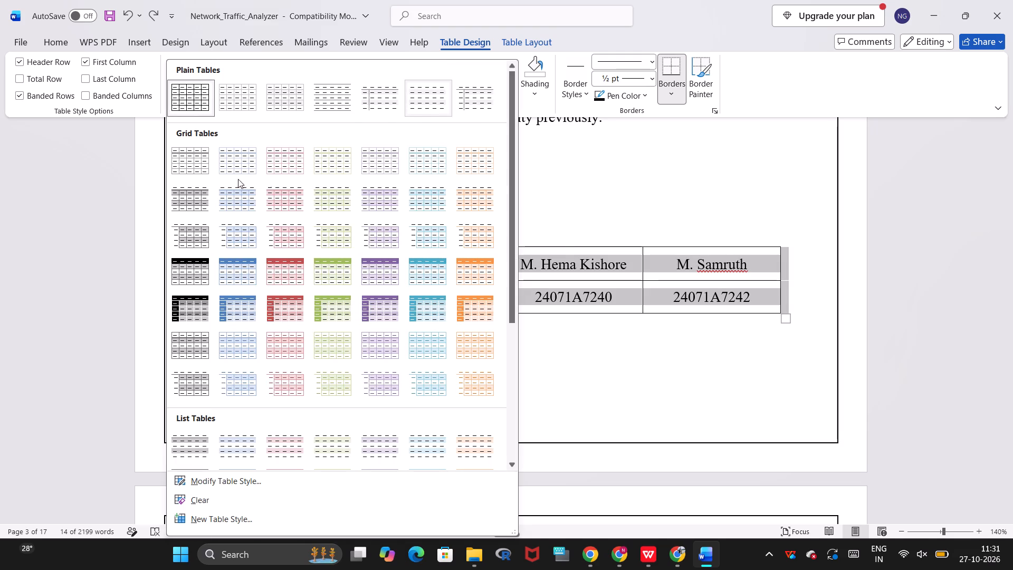
pyautogui.scroll(-10, 309, 318)
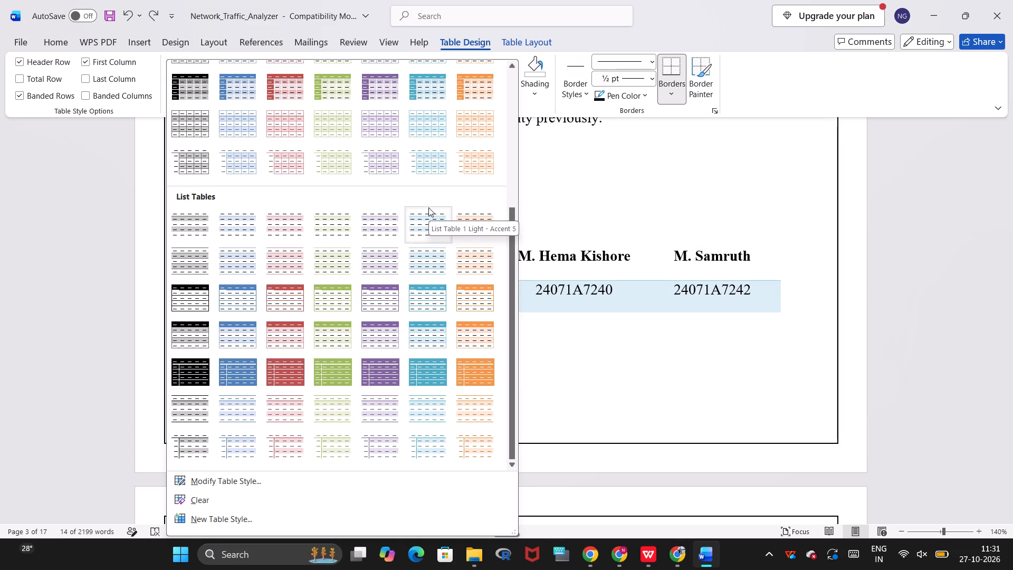
pyautogui.scroll(-9, 317, 288)
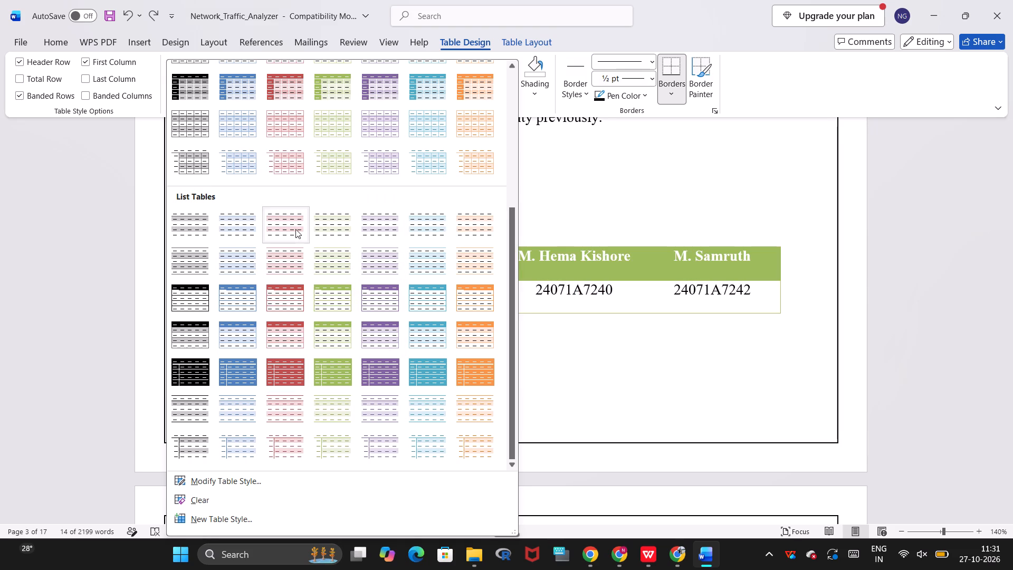
pyautogui.scroll(-3, 295, 229)
pyautogui.scroll(-1, 438, 401)
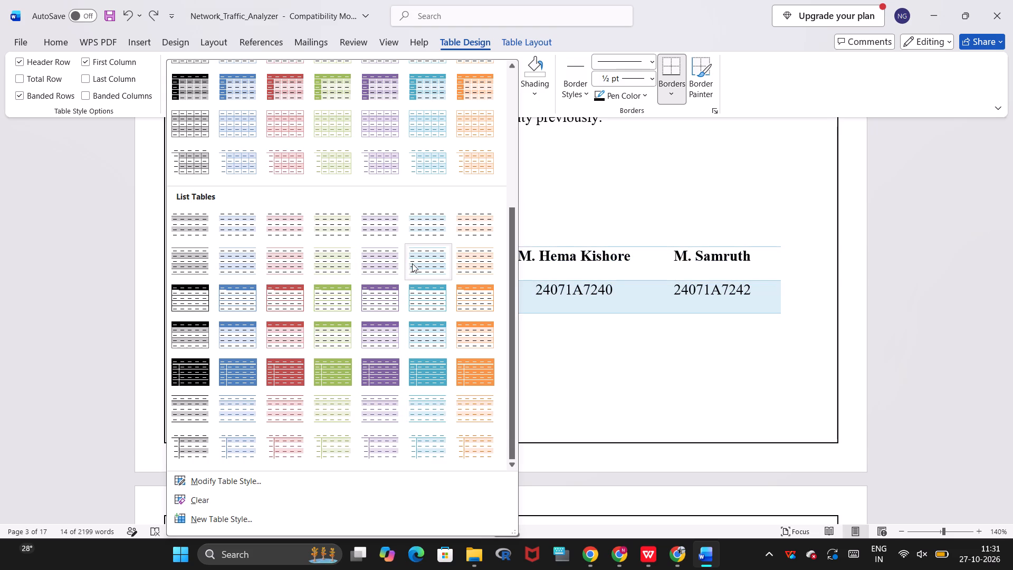
pyautogui.scroll(1, 412, 263)
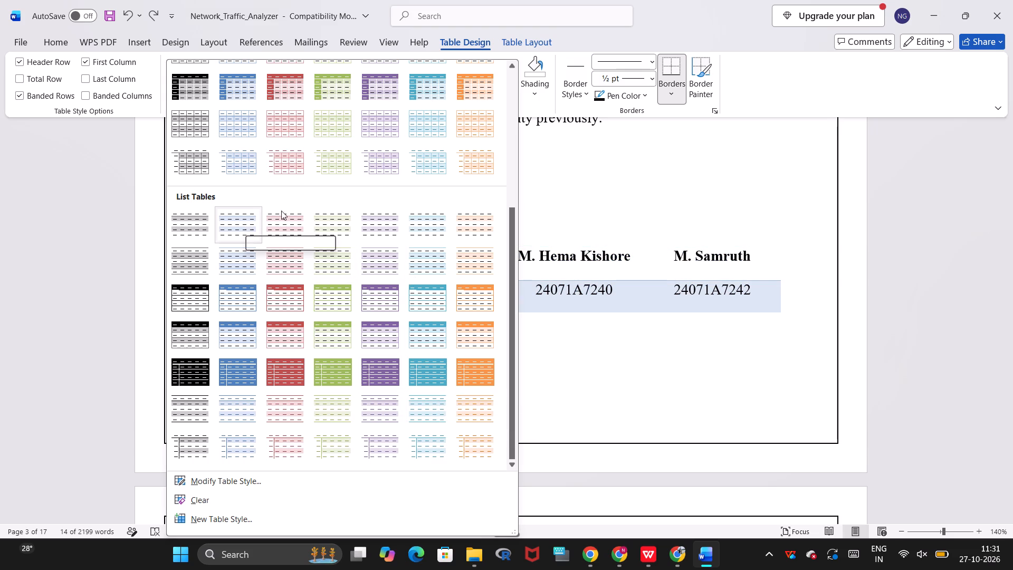
pyautogui.scroll(-6, 256, 177)
pyautogui.scroll(1, 256, 177)
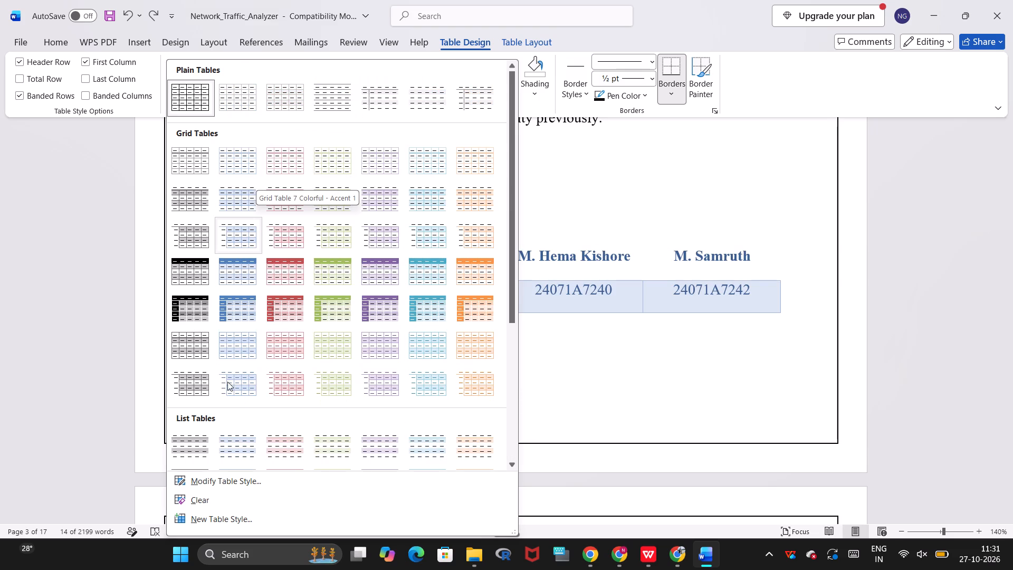
pyautogui.click(194, 498)
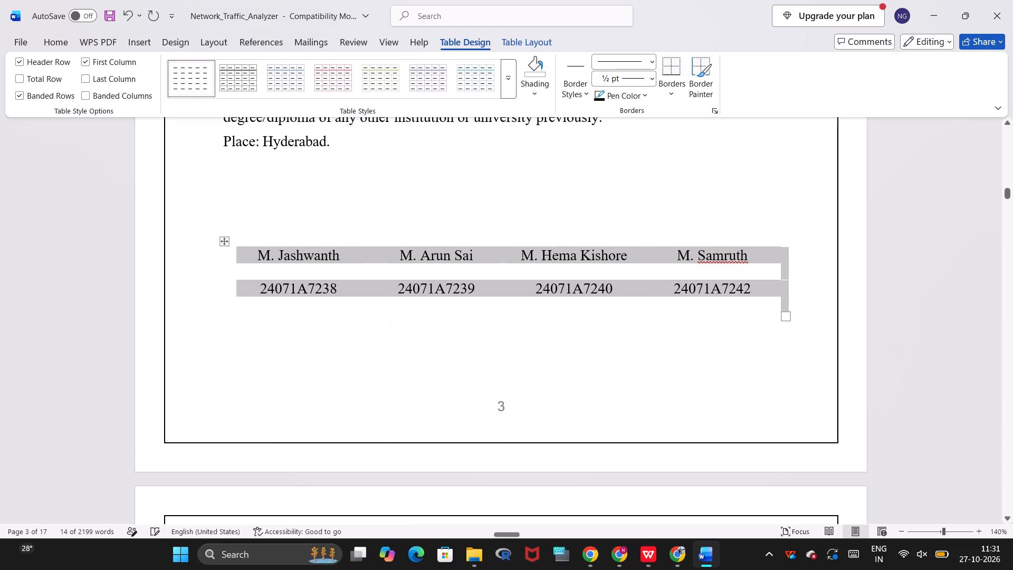
pyautogui.click(294, 399)
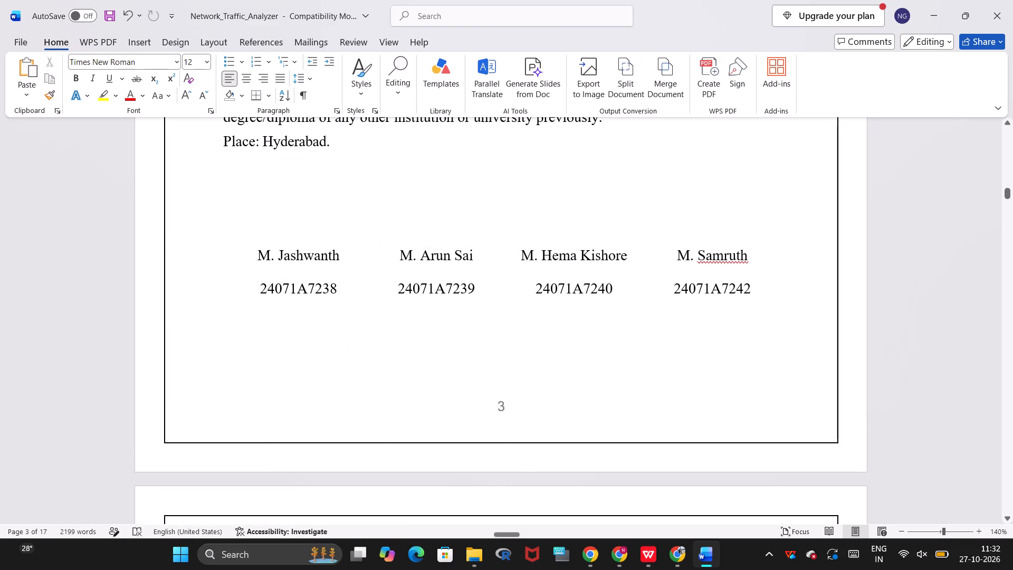
# Save the report.
pyautogui.scroll(-1, 209, 319)
pyautogui.hotkey('ctrl', 's')
# In the Acknowledgement, add spaces after "Principal," to push "Dr." onto the next line, and join it with the rest of the principal's name.
pyautogui.scroll(-1, 209, 319)
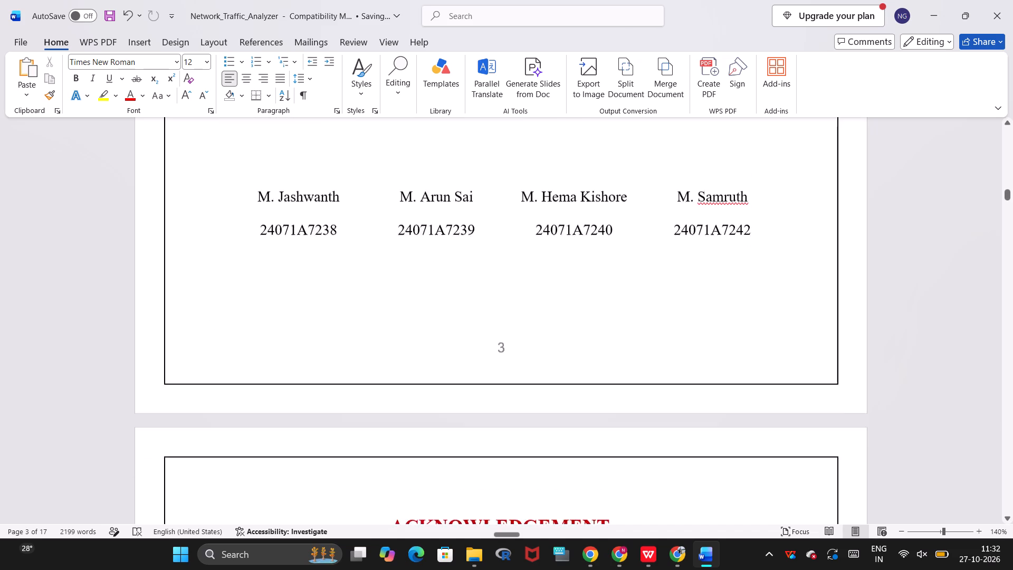
pyautogui.scroll(-2, 209, 319)
pyautogui.scroll(1, 209, 319)
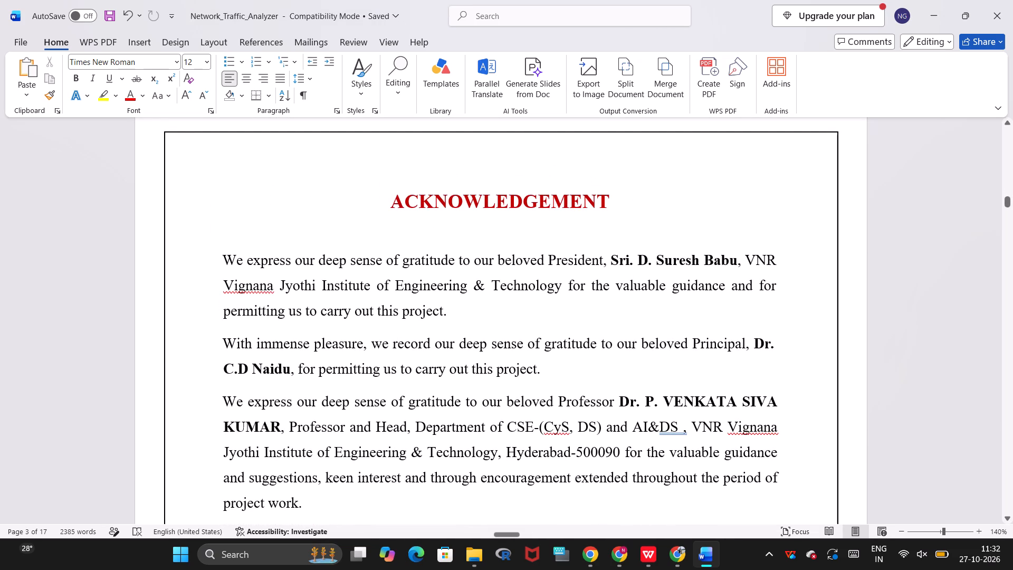
pyautogui.click(758, 343)
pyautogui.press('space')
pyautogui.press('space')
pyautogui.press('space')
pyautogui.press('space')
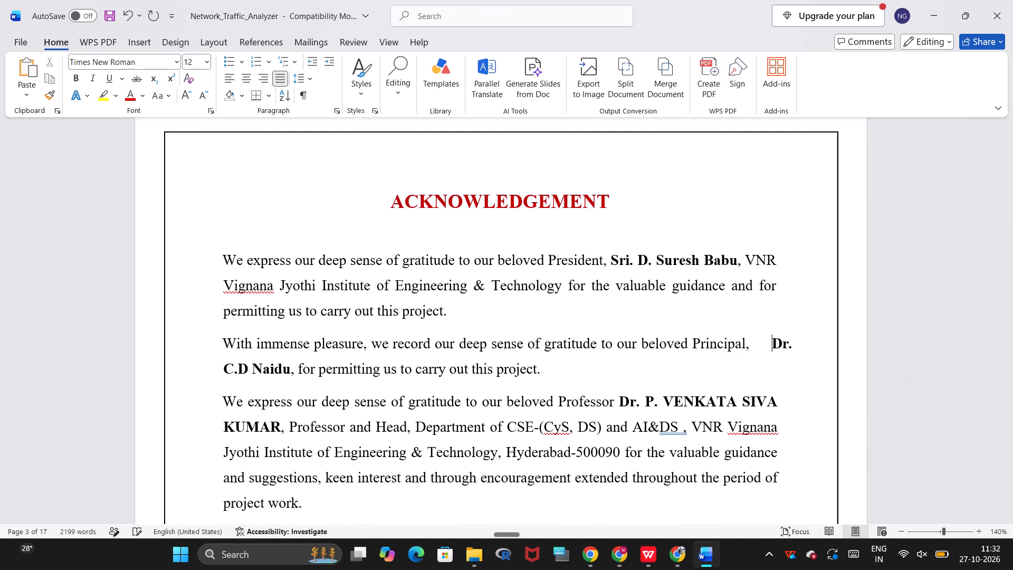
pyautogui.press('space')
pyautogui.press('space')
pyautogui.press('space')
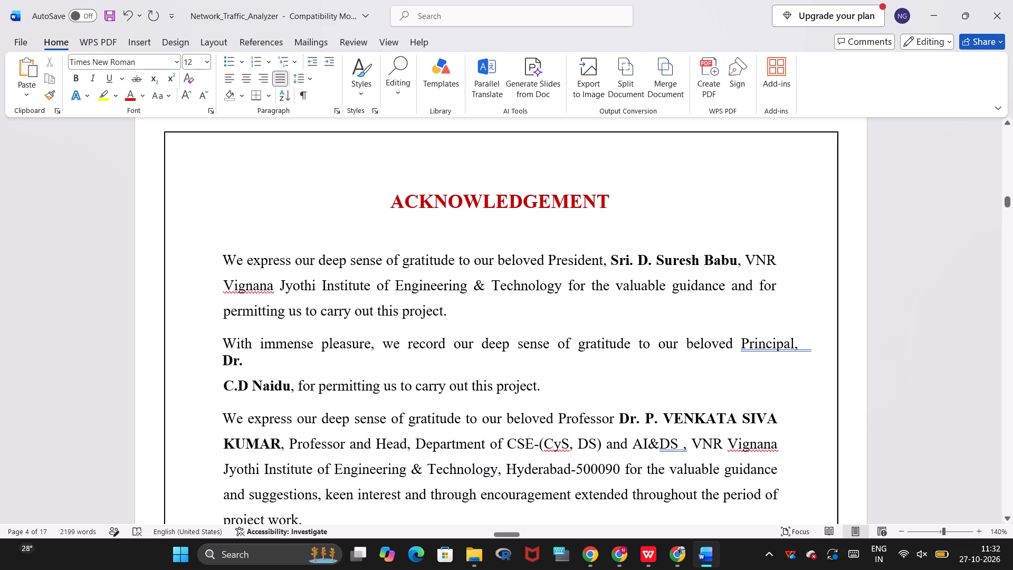
pyautogui.press('Down')
pyautogui.press('BackSpace')
pyautogui.press('BackSpace')
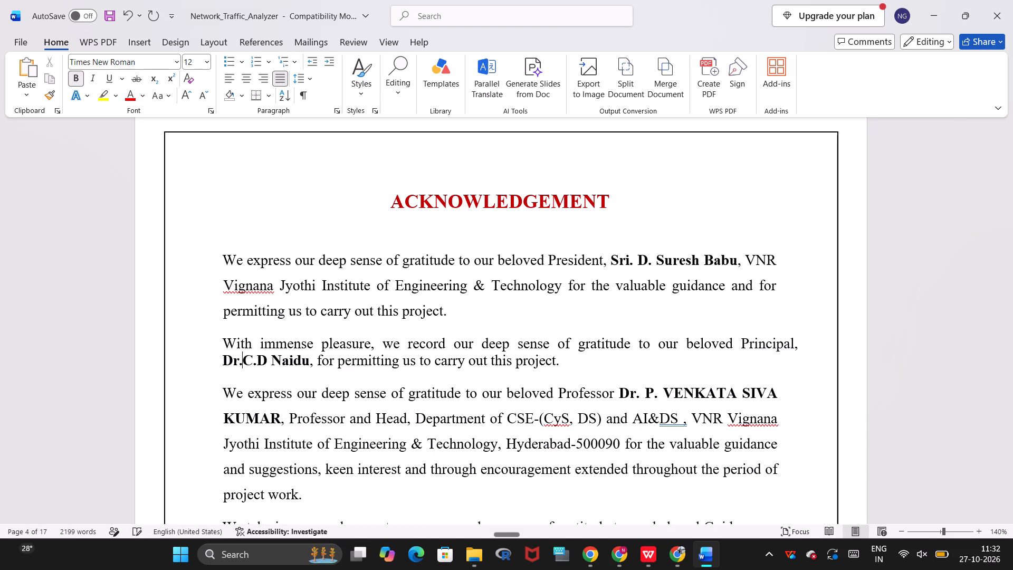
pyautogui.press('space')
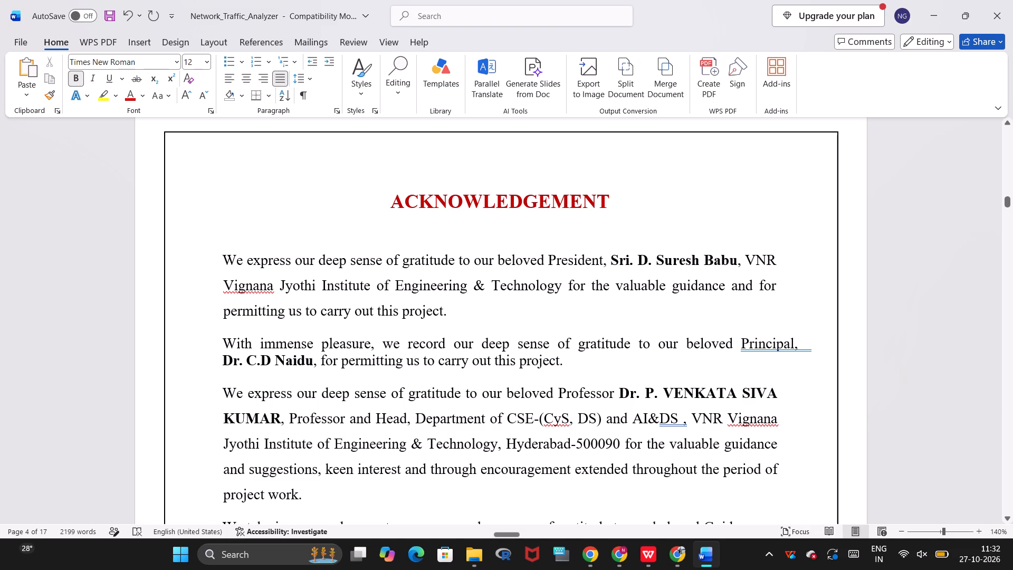
# Delete the principal's name after "Dr." in the Acknowledgement, leaving a space before the comma.
pyautogui.moveTo(311, 363); pyautogui.dragTo(249, 363)
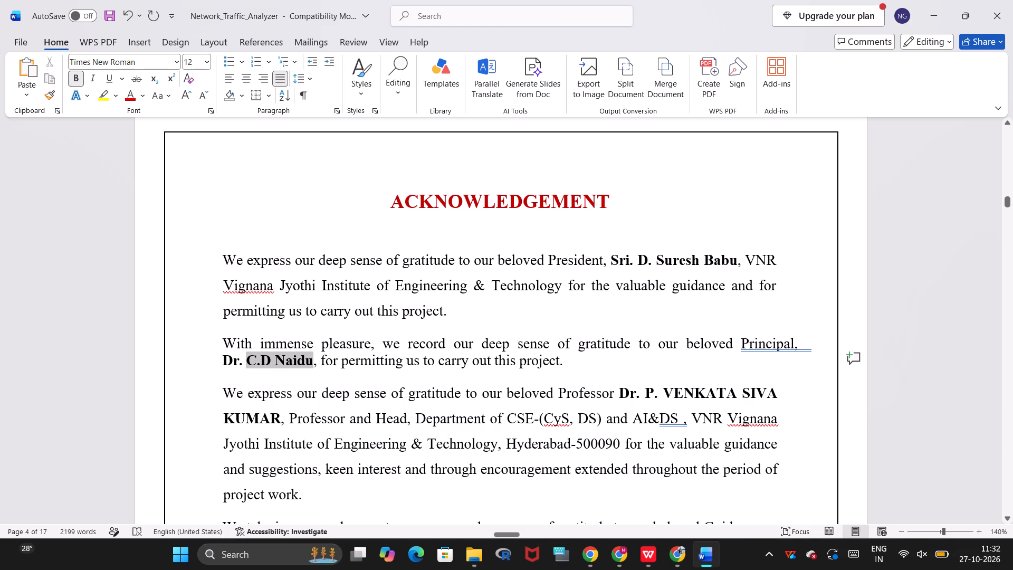
pyautogui.moveTo(249, 363); pyautogui.dragTo(250, 363)
pyautogui.press('BackSpace')
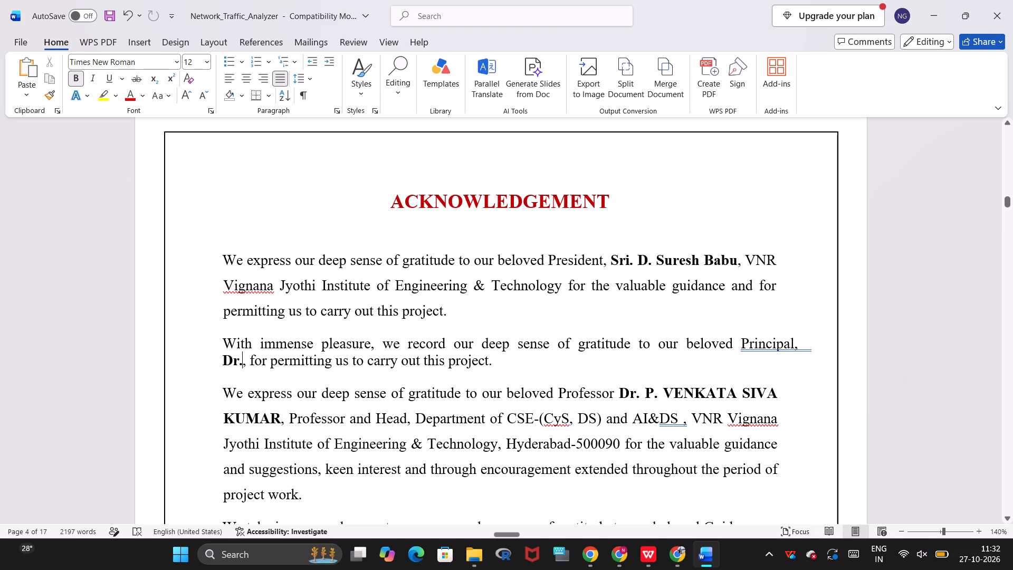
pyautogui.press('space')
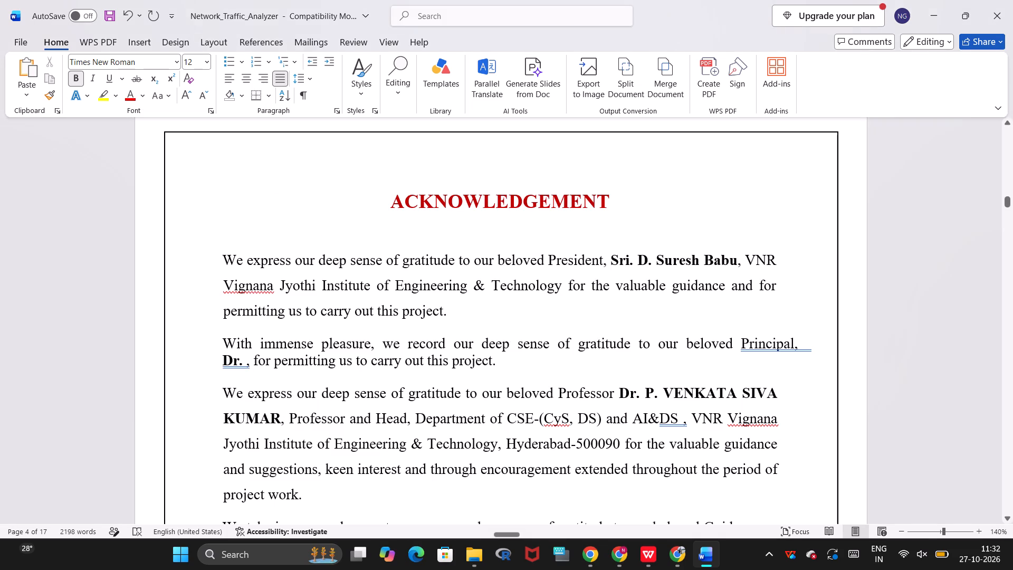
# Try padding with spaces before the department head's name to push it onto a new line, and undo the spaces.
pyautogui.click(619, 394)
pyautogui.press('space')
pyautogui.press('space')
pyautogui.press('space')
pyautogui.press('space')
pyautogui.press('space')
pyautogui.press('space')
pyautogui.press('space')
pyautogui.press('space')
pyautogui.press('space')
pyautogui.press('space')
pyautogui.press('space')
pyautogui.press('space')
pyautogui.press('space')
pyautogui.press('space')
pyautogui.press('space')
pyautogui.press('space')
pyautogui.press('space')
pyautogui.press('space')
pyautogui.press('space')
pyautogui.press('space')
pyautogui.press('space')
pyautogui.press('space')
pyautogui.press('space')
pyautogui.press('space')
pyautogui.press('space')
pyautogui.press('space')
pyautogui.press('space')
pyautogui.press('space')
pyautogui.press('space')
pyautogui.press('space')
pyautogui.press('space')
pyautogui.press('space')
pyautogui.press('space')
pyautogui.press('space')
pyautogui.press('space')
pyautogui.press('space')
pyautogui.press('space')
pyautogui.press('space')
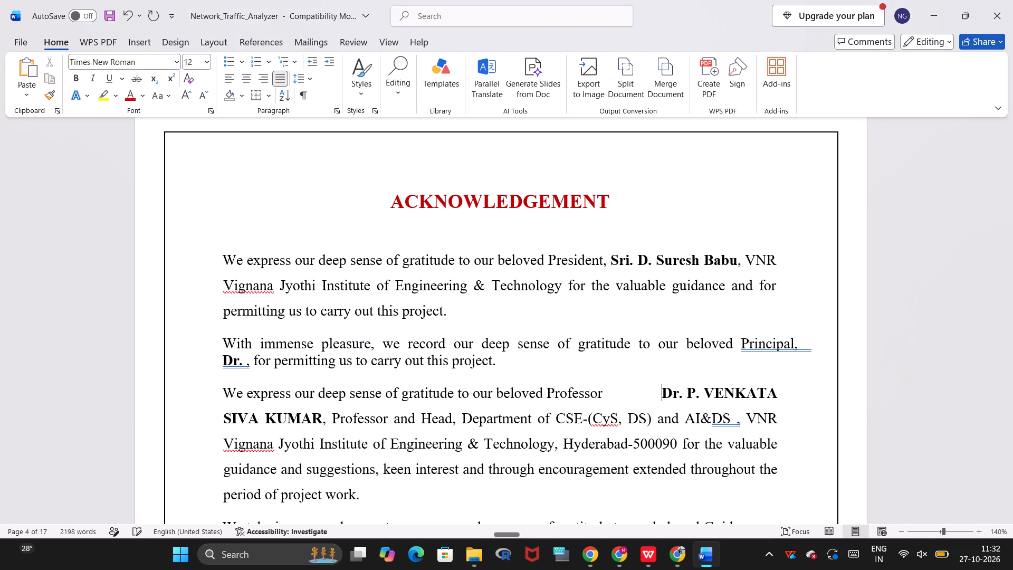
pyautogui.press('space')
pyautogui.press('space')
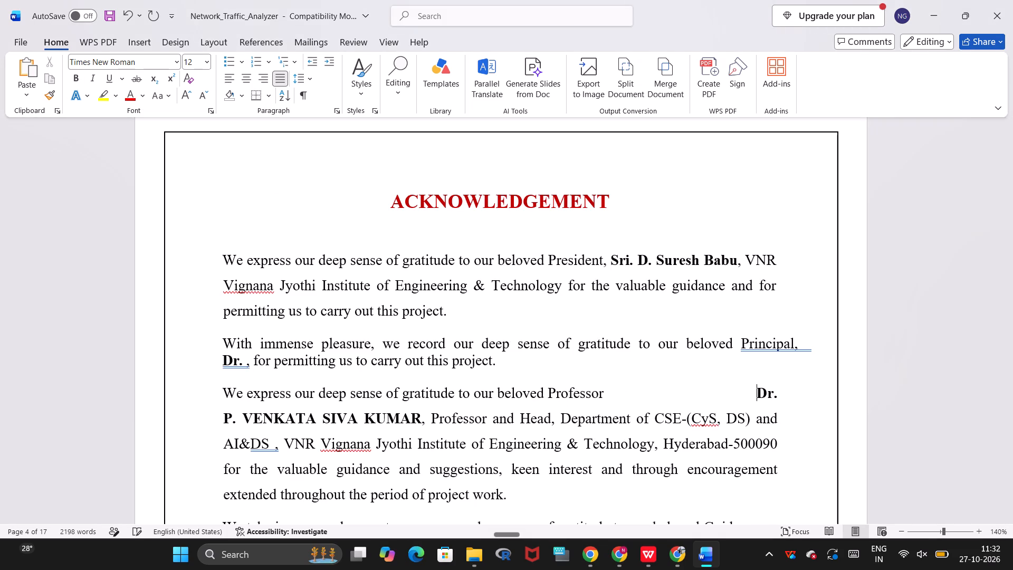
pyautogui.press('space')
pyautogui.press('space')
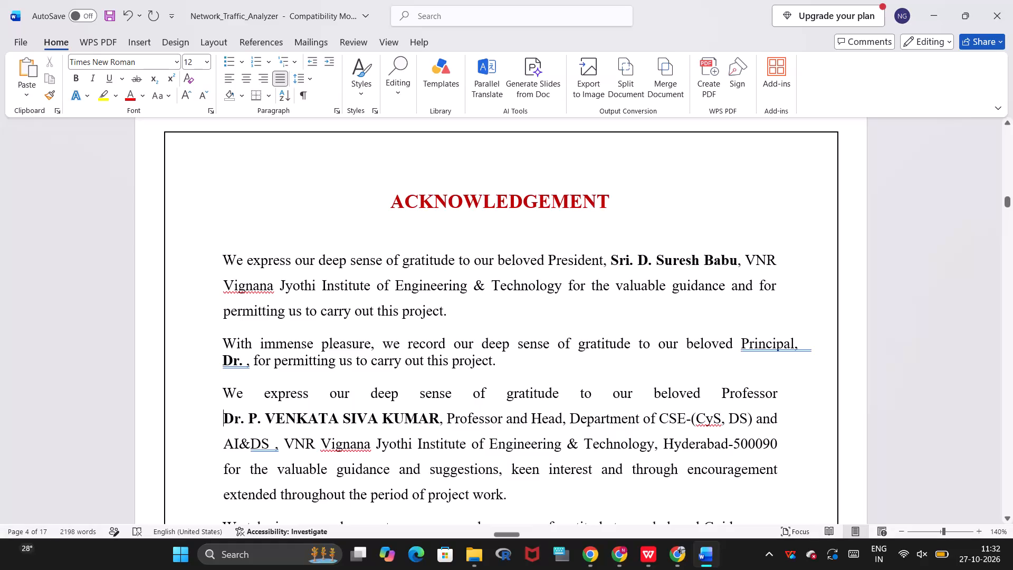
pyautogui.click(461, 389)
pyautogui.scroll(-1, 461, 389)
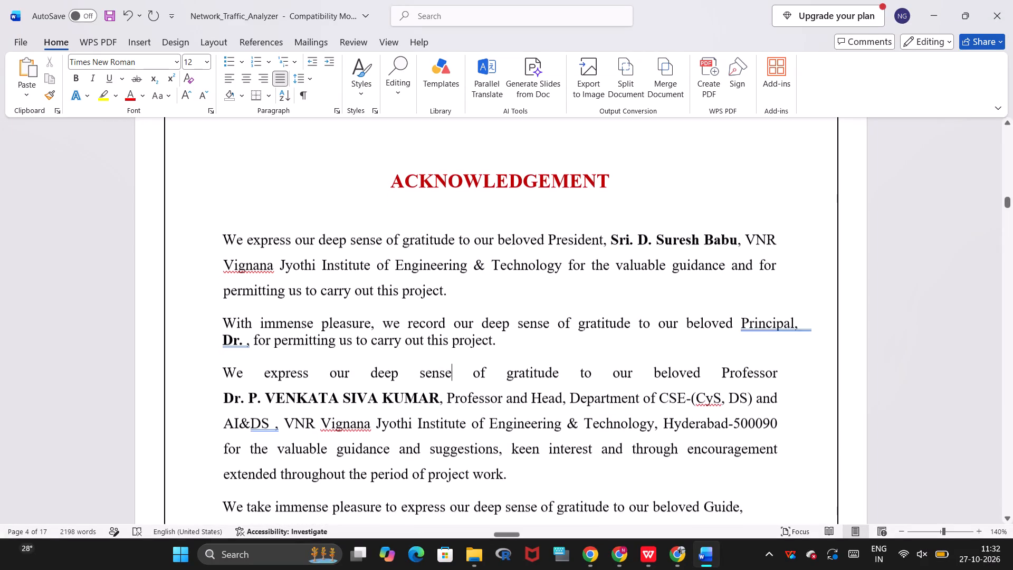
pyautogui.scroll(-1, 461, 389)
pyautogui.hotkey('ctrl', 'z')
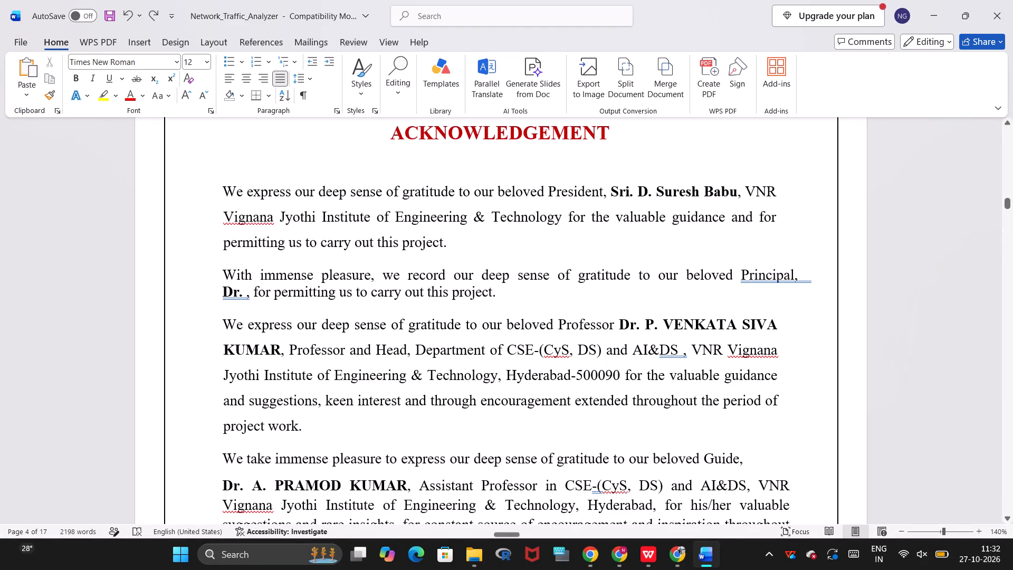
# Enter the new principal's name in bold after "Dr." in the Acknowledgement's second paragraph.
pyautogui.click(244, 298)
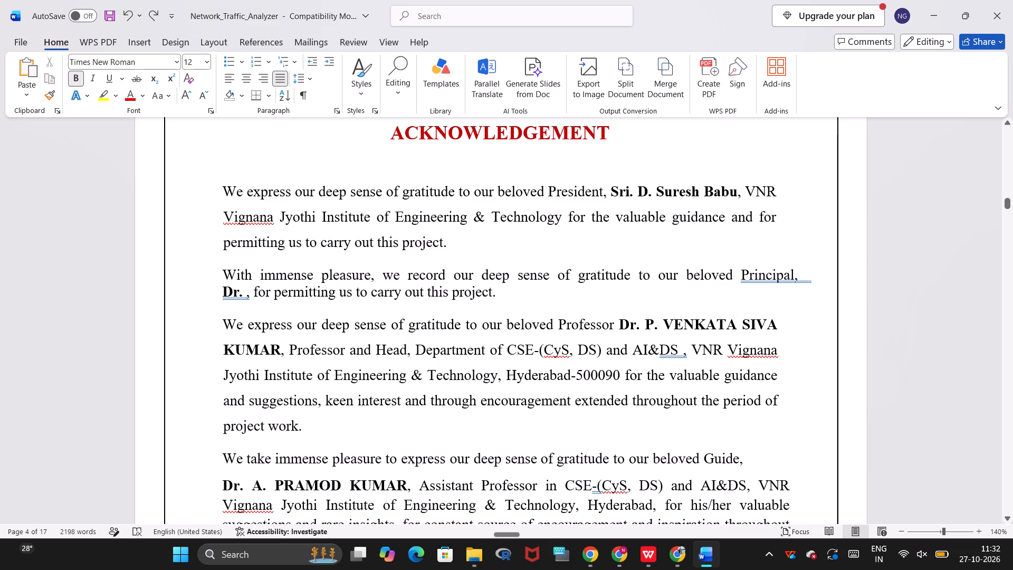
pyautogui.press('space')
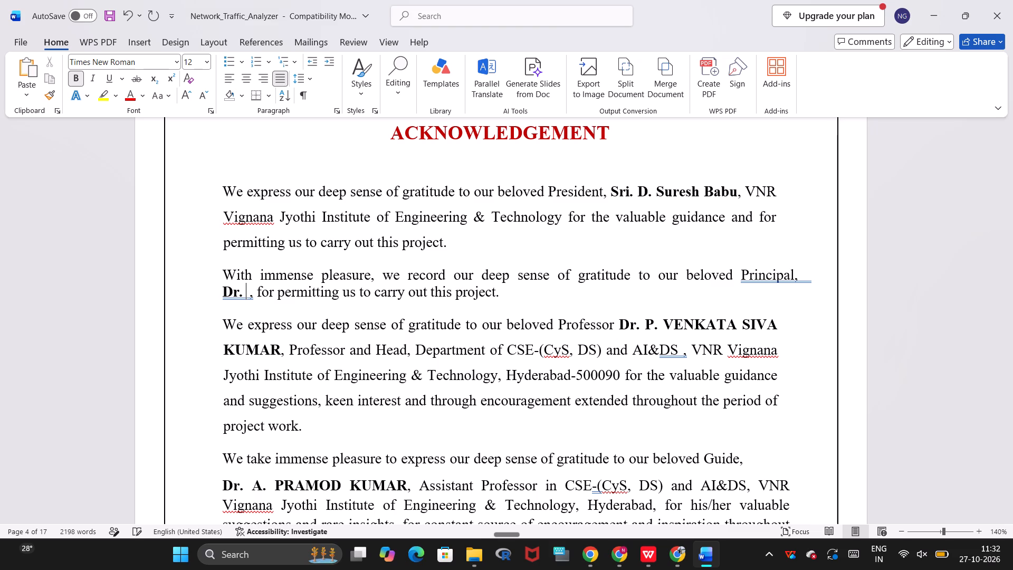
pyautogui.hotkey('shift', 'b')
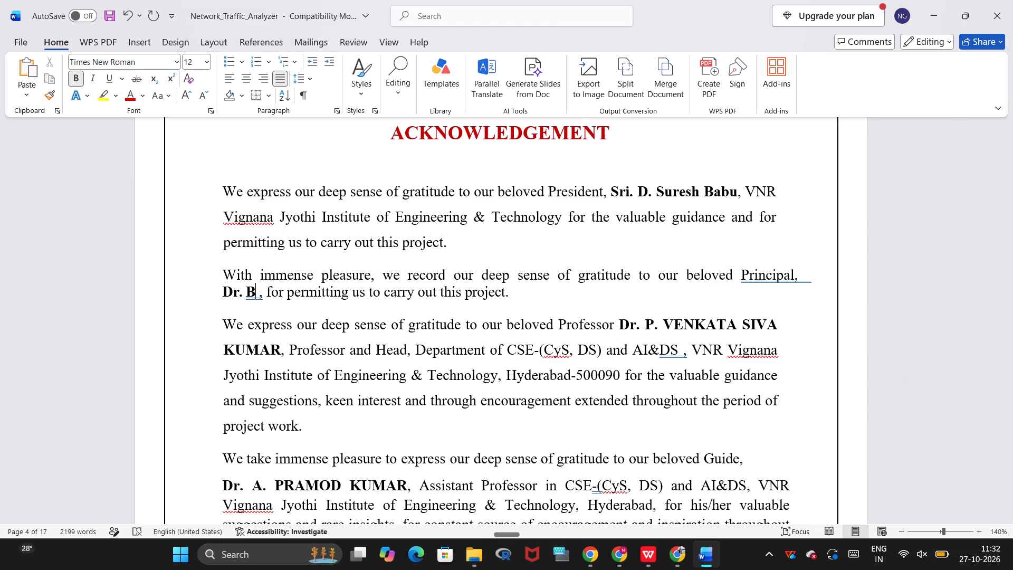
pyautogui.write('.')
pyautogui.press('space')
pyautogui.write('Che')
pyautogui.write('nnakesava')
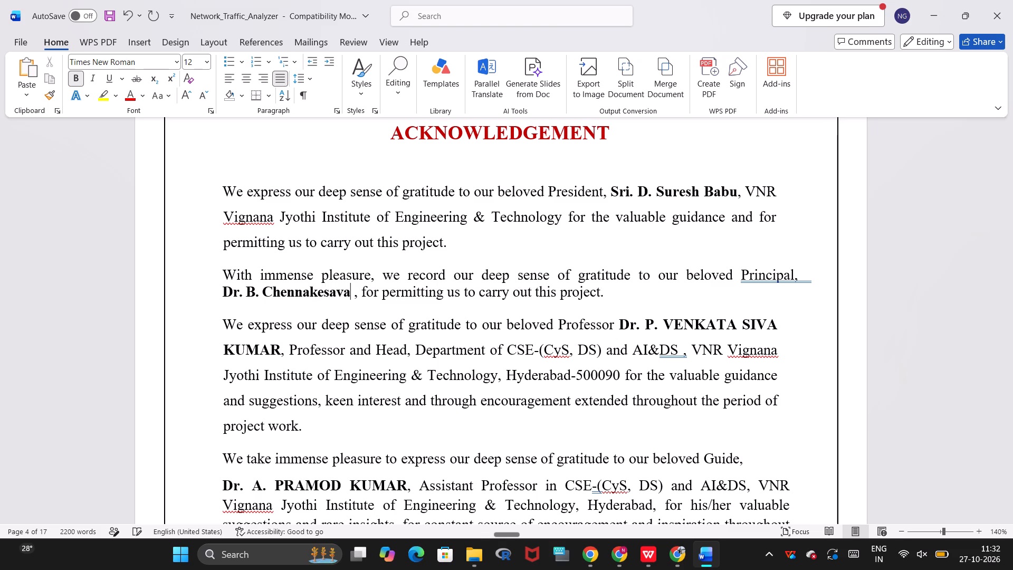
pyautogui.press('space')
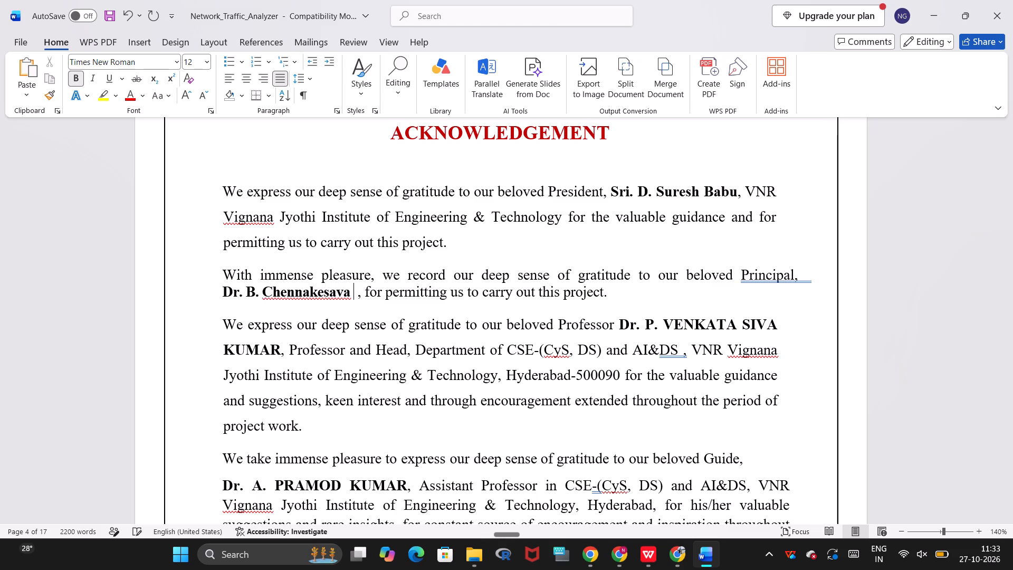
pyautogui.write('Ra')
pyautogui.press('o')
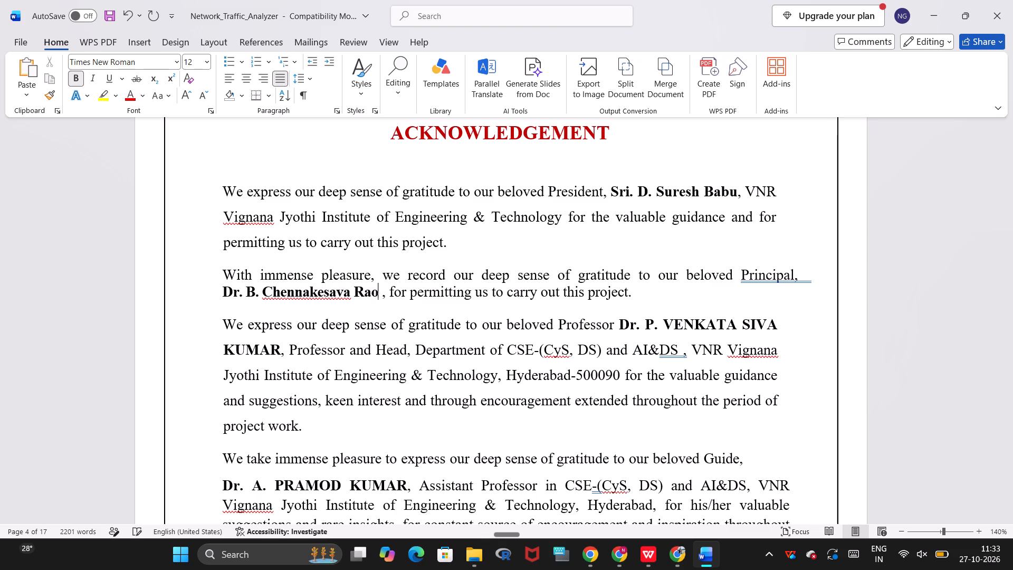
pyautogui.click(325, 314)
# Check the rest of the Acknowledgement page, down to the student names and roll numbers.
pyautogui.scroll(-1, 328, 336)
pyautogui.scroll(-1, 309, 392)
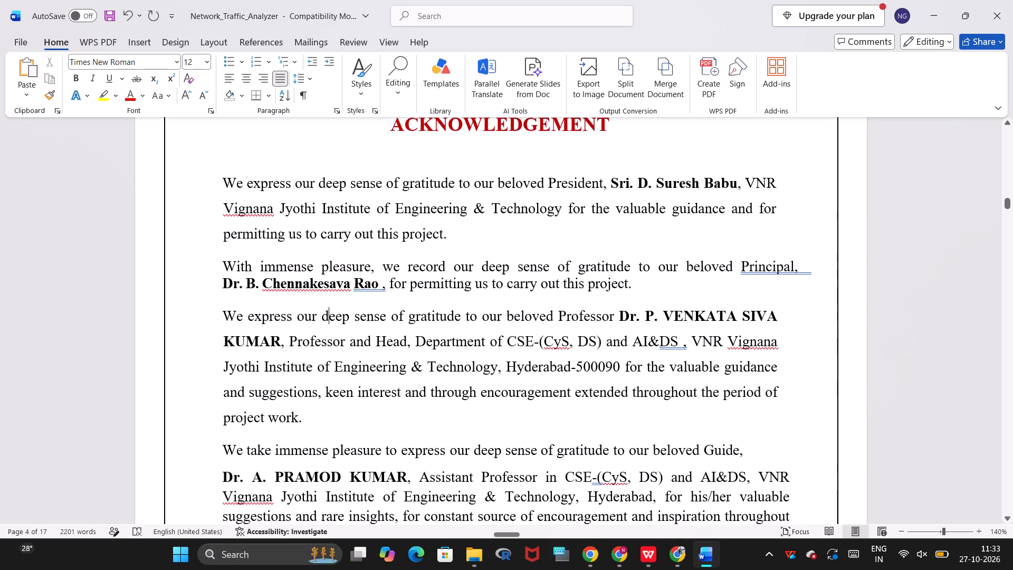
pyautogui.scroll(-1, 309, 392)
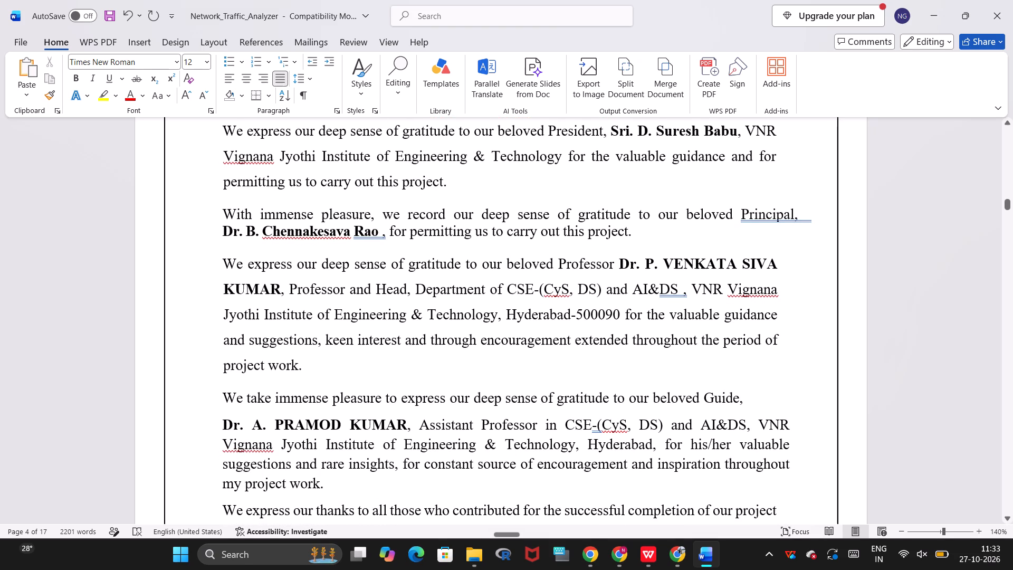
pyautogui.scroll(-1, 278, 393)
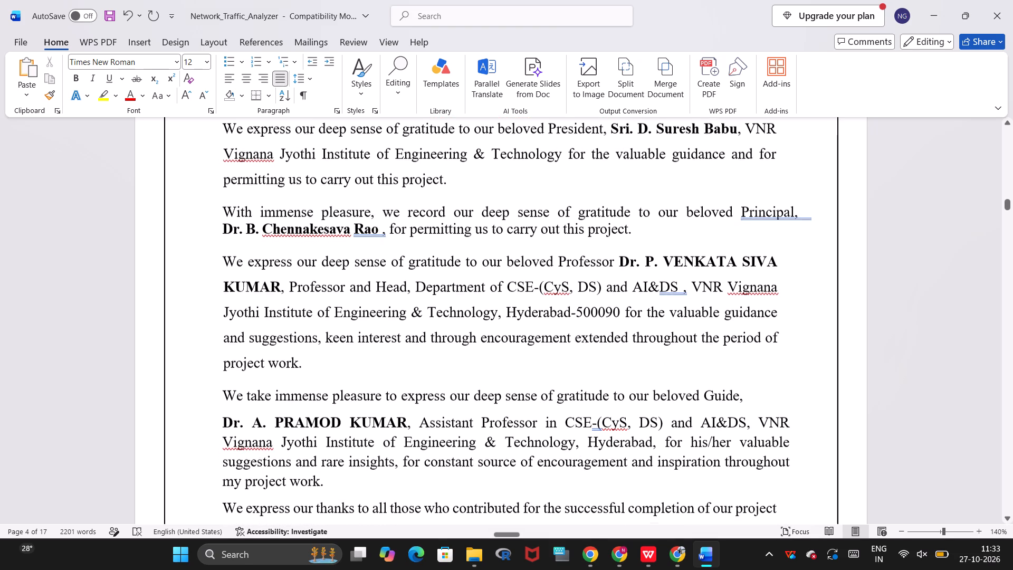
pyautogui.scroll(-1, 278, 393)
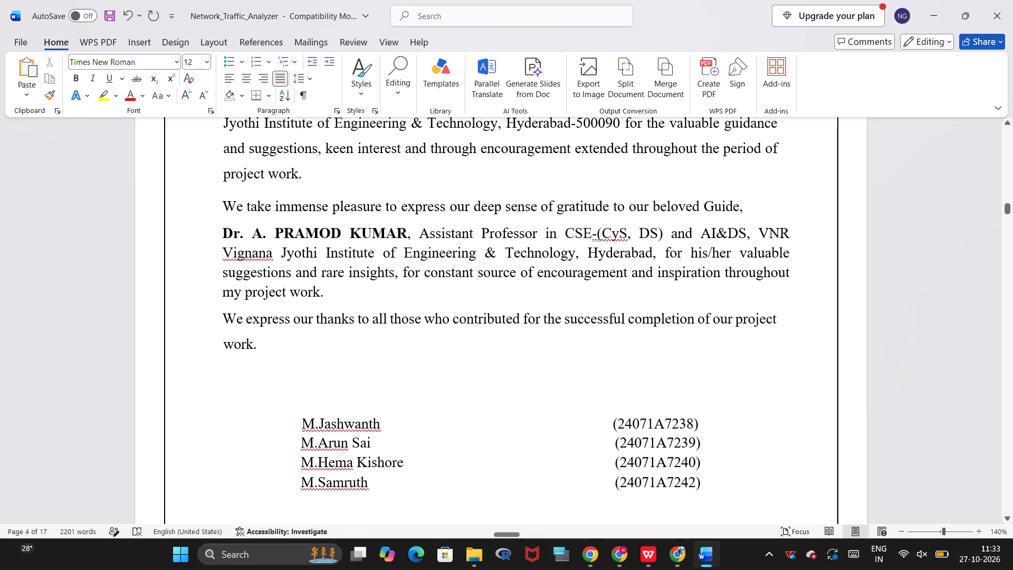
pyautogui.scroll(-2, 562, 269)
pyautogui.scroll(-1, 552, 319)
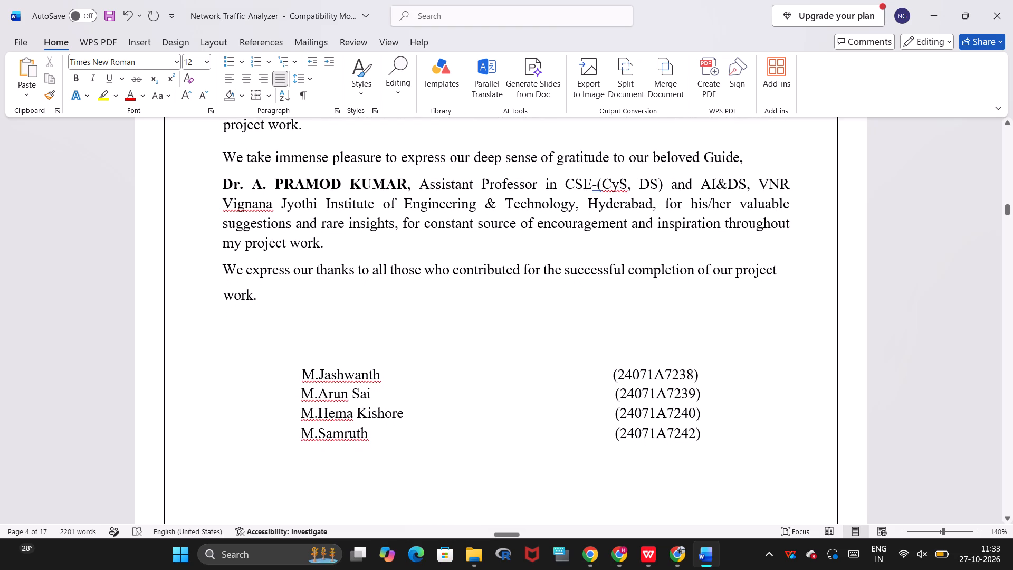
pyautogui.scroll(-3, 552, 319)
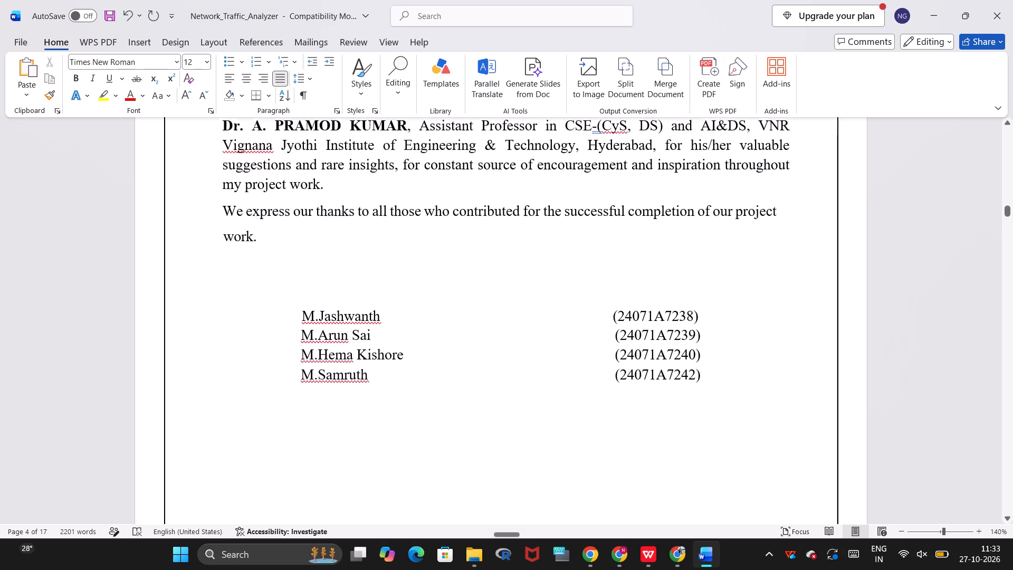
pyautogui.scroll(-2, 570, 355)
# Save the report.
pyautogui.hotkey('ctrl', 's')
# Enter 6 as the chapter number in the REFERENCES row of the table of contents.
pyautogui.scroll(-2, 570, 355)
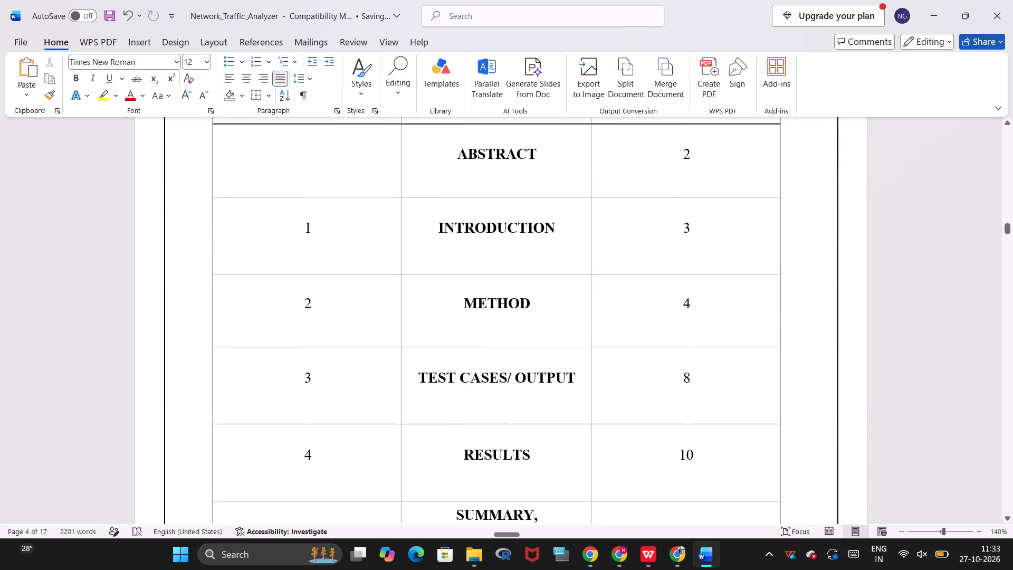
pyautogui.scroll(-4, 570, 355)
pyautogui.scroll(5, 570, 355)
pyautogui.scroll(-1, 570, 355)
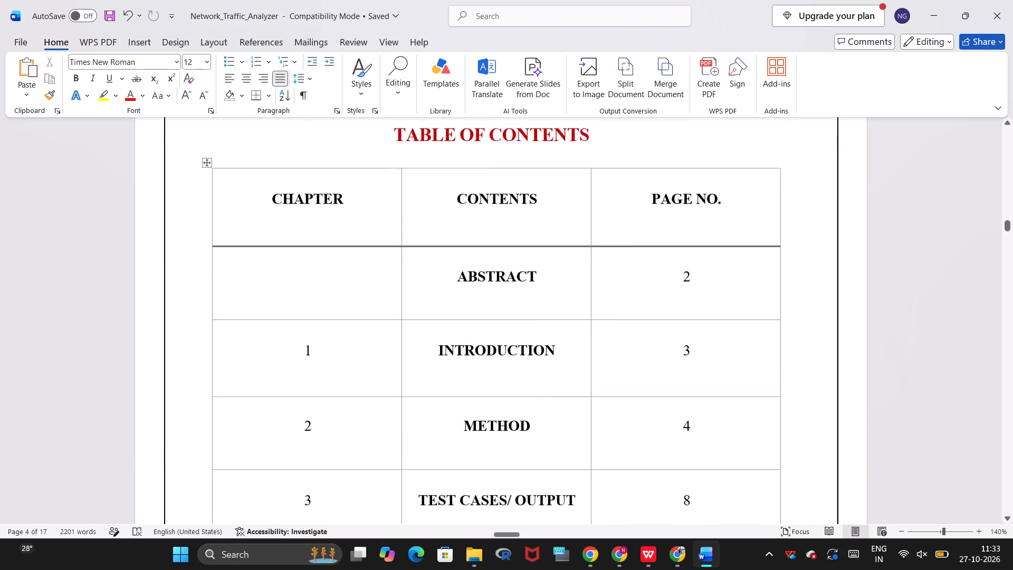
pyautogui.scroll(-1, 570, 355)
pyautogui.scroll(-1, 329, 286)
pyautogui.scroll(-1, 329, 408)
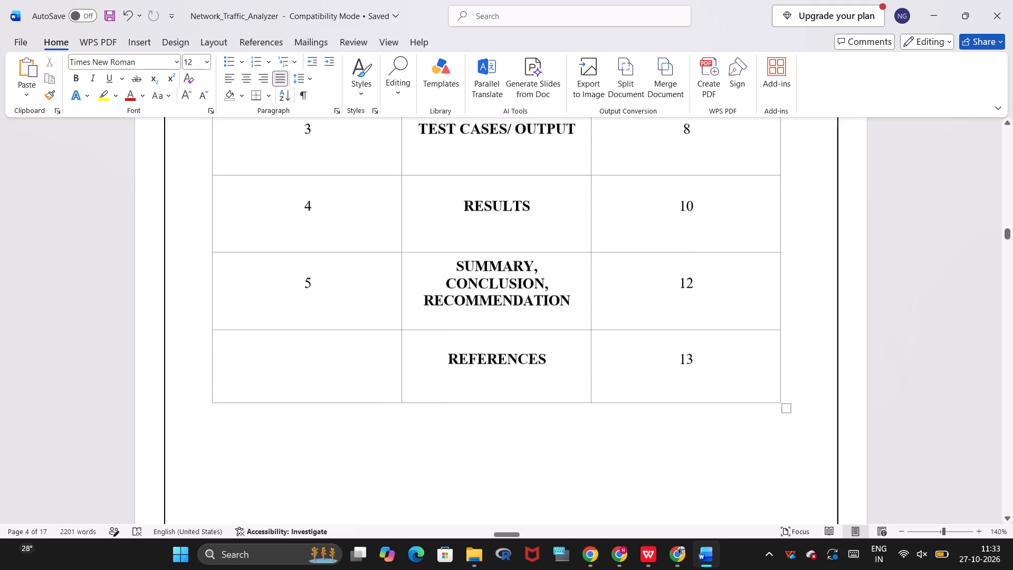
pyautogui.click(308, 339)
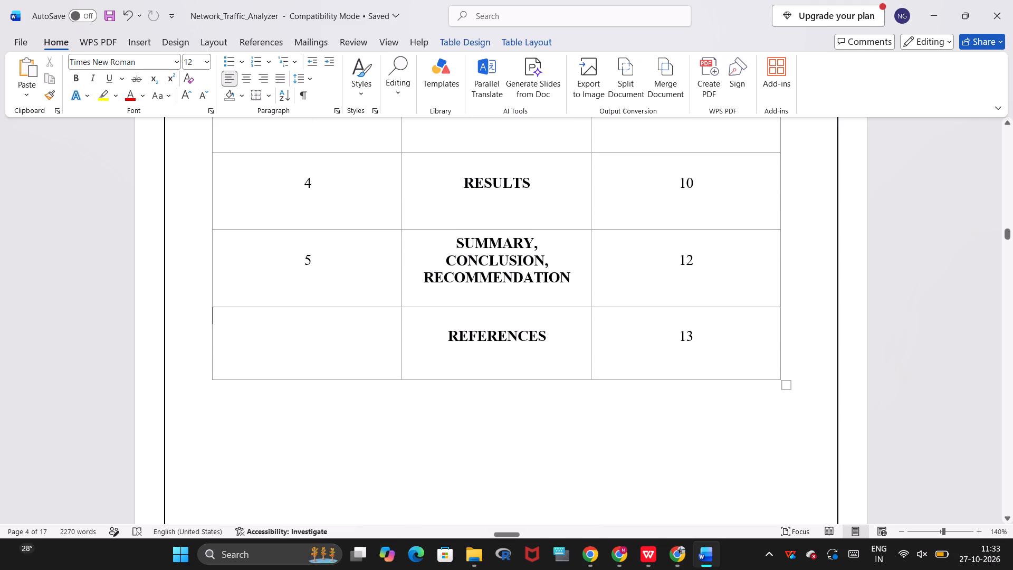
pyautogui.scroll(-4, 308, 339)
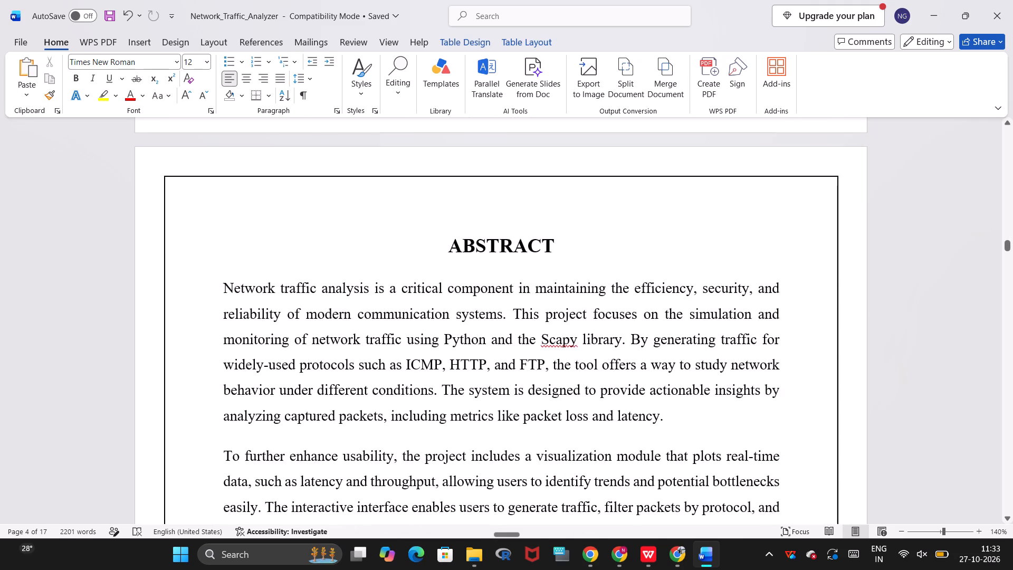
pyautogui.scroll(-1, 308, 339)
pyautogui.scroll(4, 308, 339)
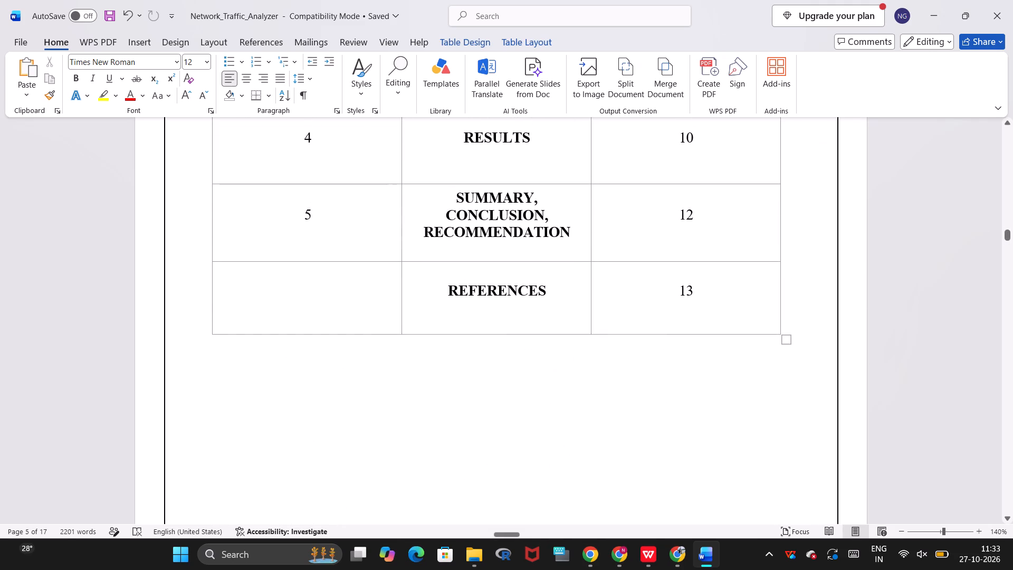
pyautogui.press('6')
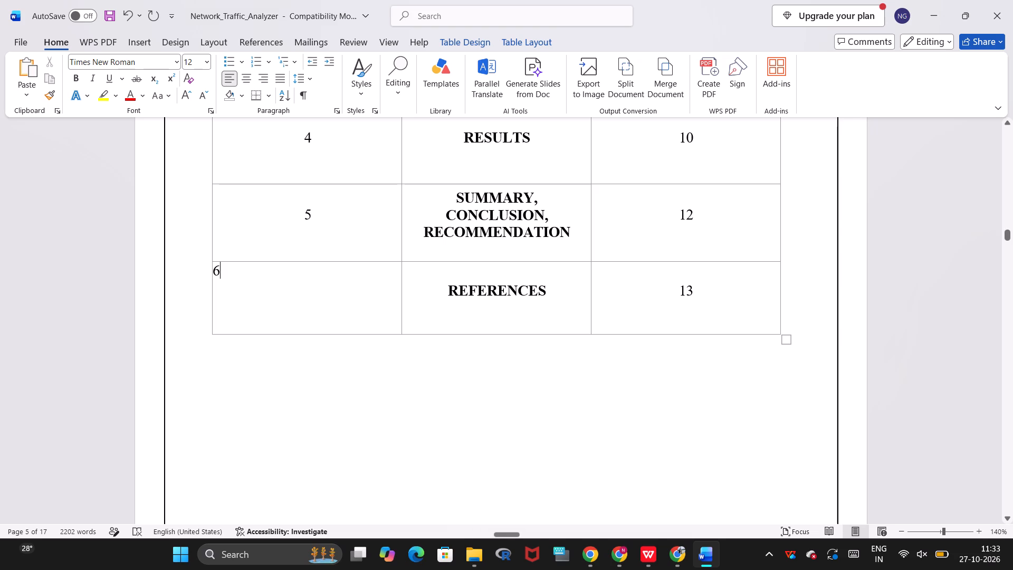
# Move the 6 in the REFERENCES row's chapter cell down to the third line and centre it horizontally.
pyautogui.doubleClick(249, 78)
pyautogui.click(247, 82)
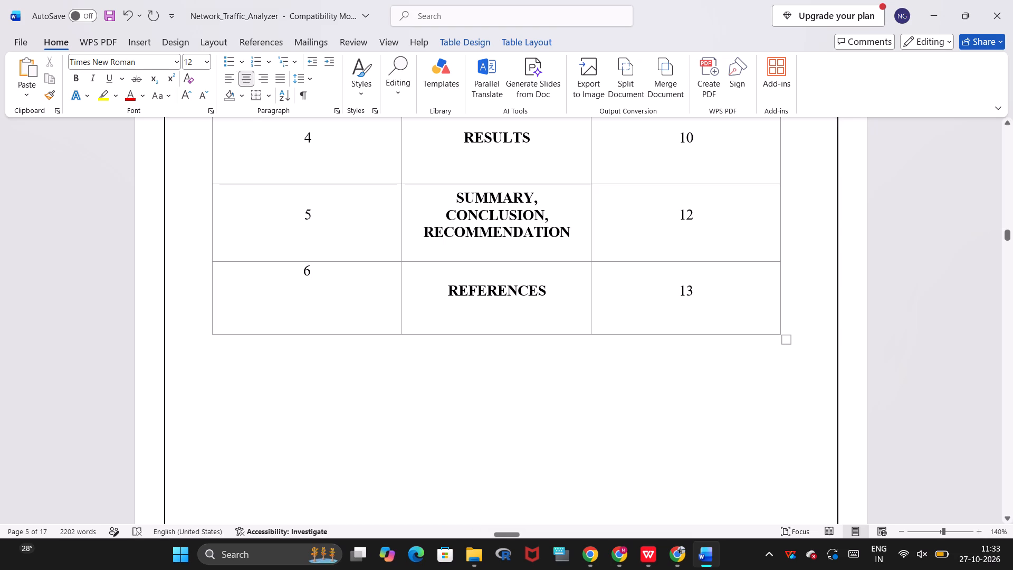
pyautogui.click(306, 266)
pyautogui.press('Return')
pyautogui.press('Return')
pyautogui.press('BackSpace')
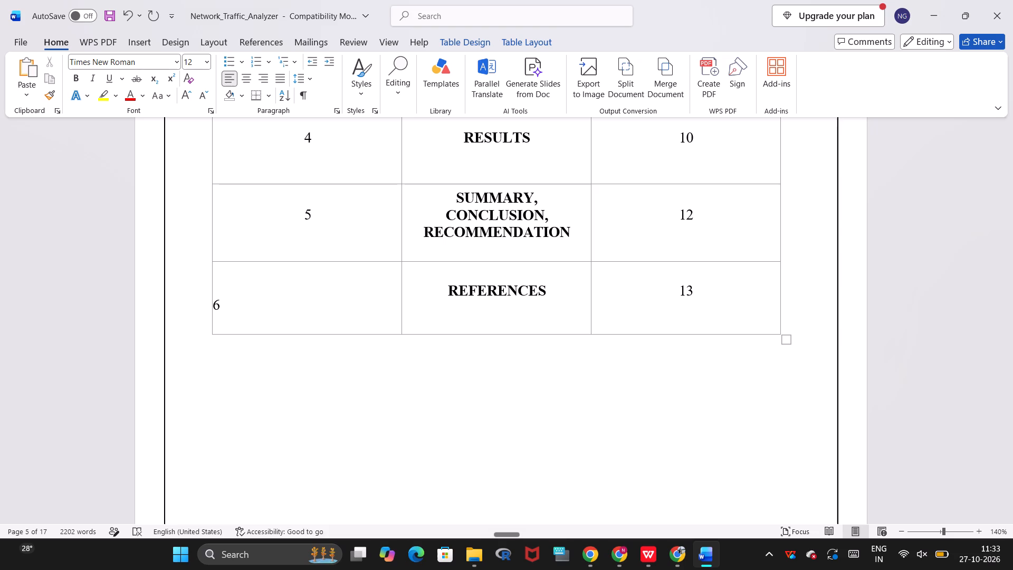
pyautogui.press('BackSpace')
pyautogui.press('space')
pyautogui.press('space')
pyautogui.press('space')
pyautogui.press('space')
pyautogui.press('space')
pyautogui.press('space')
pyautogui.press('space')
pyautogui.press('Return')
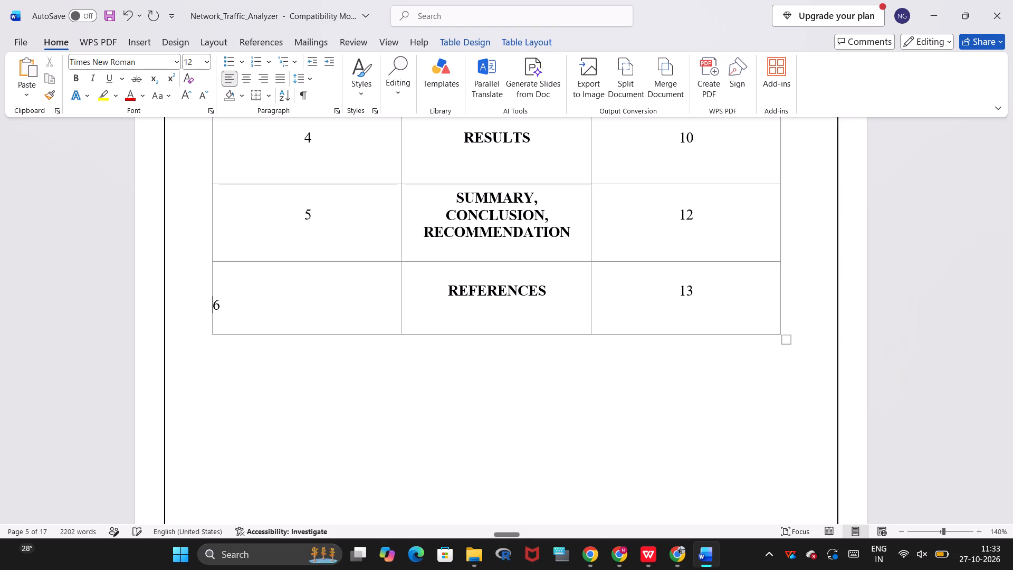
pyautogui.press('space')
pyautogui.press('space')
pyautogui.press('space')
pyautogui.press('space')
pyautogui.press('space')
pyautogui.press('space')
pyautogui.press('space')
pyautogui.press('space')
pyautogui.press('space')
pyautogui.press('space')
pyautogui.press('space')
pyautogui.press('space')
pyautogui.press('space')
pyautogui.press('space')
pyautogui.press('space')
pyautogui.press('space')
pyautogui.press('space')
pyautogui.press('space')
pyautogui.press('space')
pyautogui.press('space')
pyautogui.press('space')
pyautogui.press('BackSpace')
pyautogui.press('BackSpace')
pyautogui.press('BackSpace')
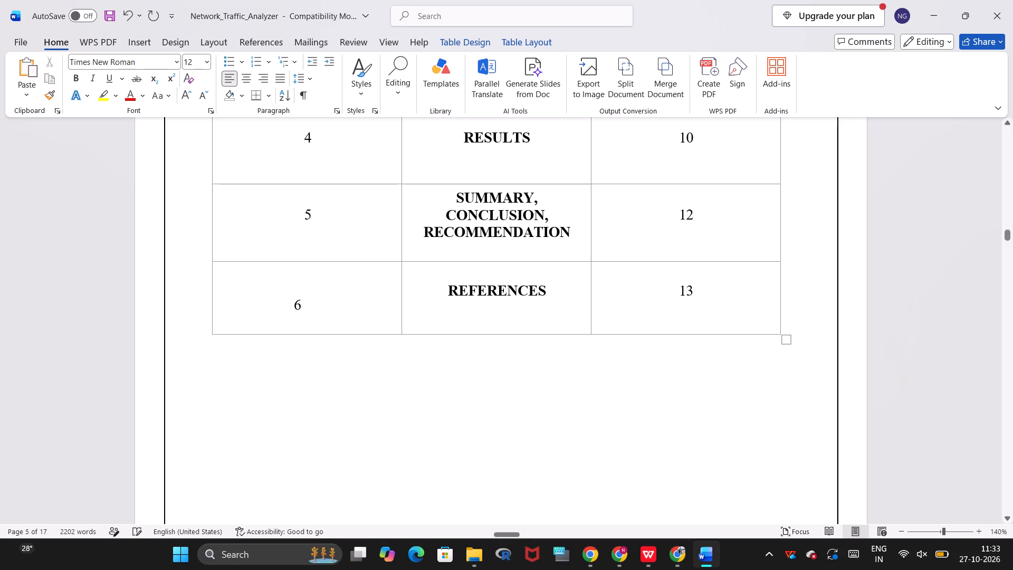
pyautogui.click(244, 72)
# Delete the 6 in the REFERENCES row's chapter cell and re-enter it one line higher, centred horizontally.
pyautogui.moveTo(327, 317); pyautogui.dragTo(304, 306)
pyautogui.press('BackSpace')
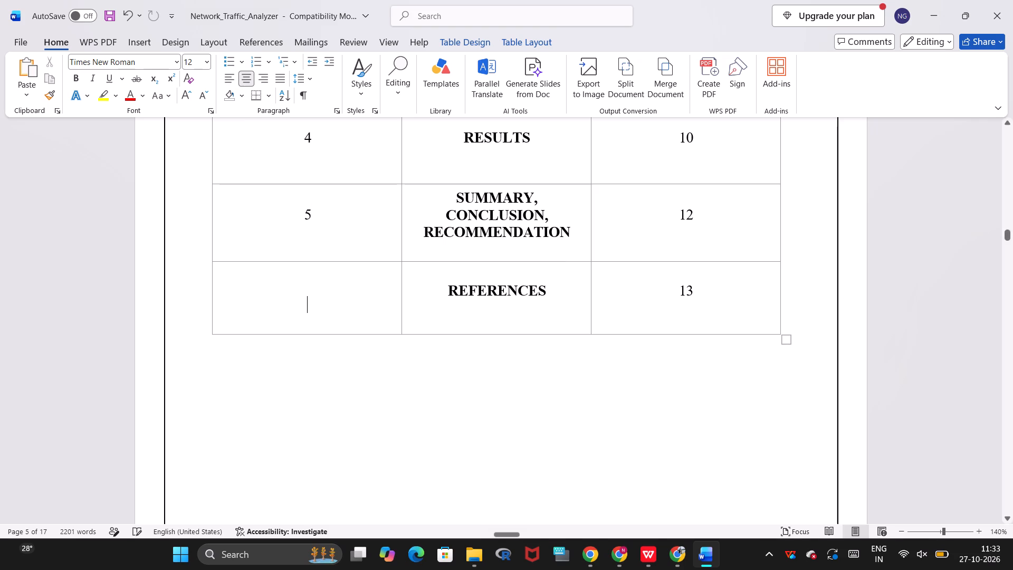
pyautogui.press('Up')
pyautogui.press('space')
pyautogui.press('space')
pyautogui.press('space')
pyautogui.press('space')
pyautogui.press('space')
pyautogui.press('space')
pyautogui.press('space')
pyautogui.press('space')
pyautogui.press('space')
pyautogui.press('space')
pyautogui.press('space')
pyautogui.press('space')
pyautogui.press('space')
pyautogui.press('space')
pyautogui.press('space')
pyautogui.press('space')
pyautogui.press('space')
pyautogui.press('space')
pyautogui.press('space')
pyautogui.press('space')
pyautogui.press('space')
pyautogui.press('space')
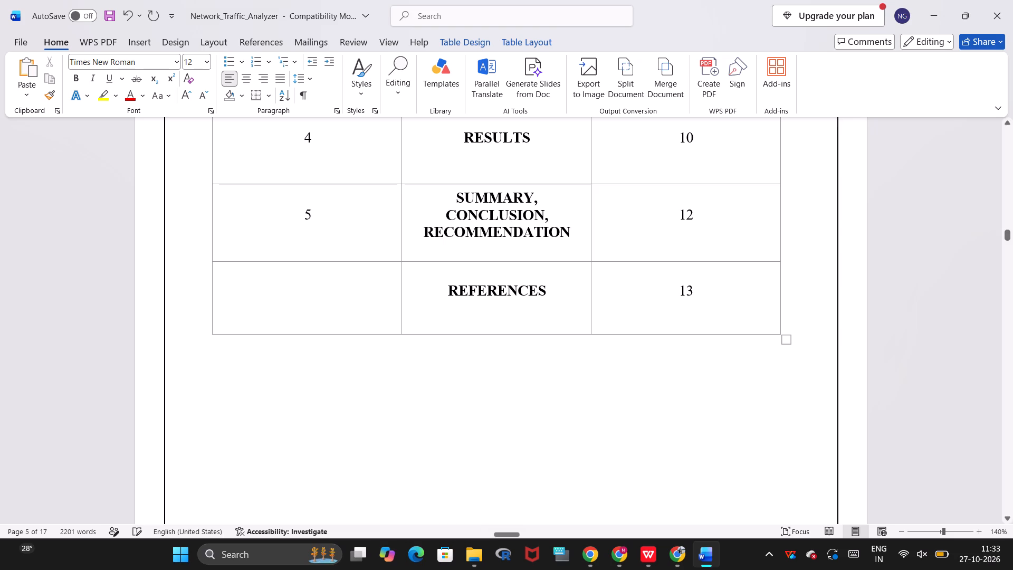
pyautogui.scroll(1, 298, 216)
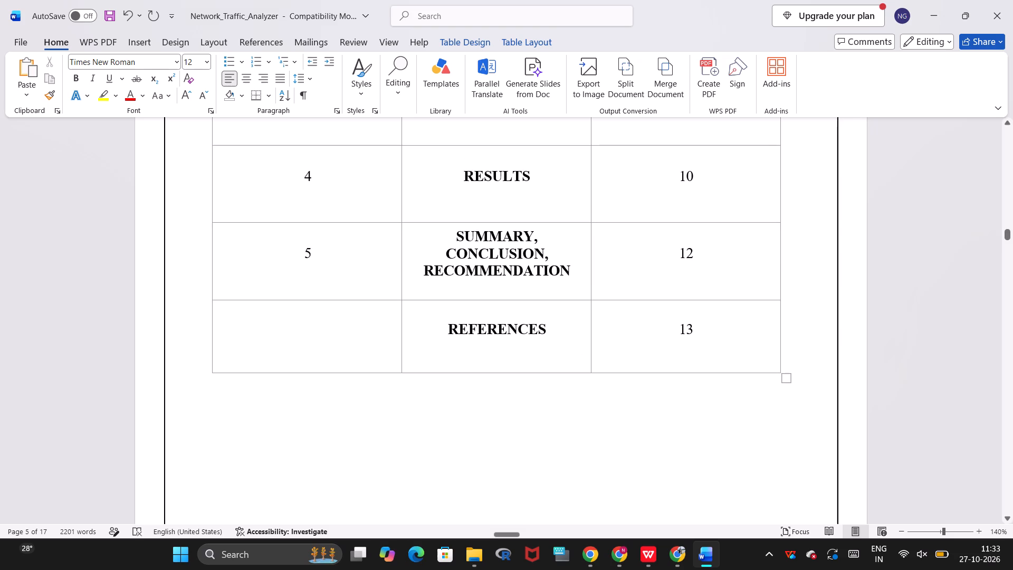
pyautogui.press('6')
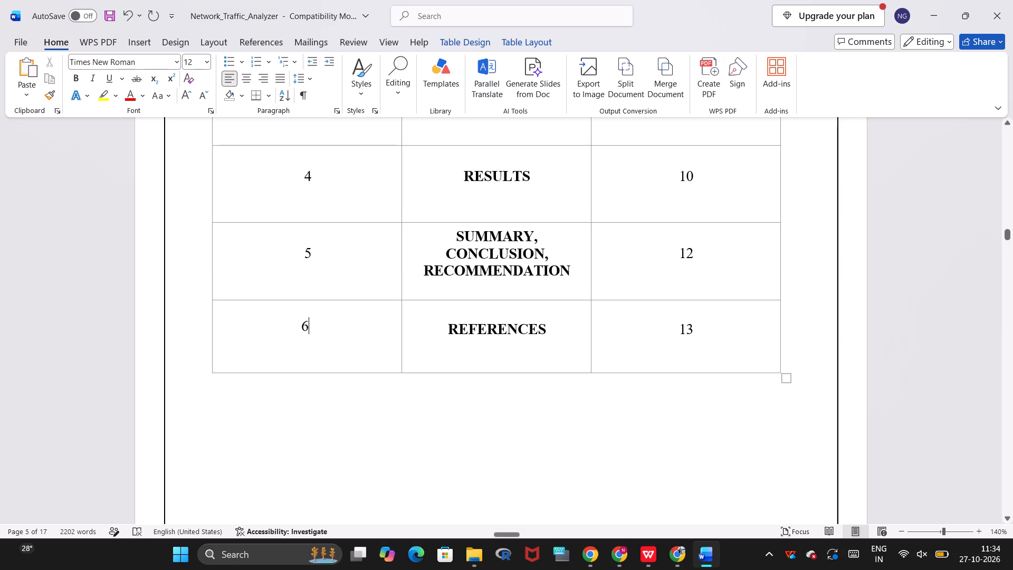
pyautogui.doubleClick(316, 334)
pyautogui.doubleClick(307, 331)
pyautogui.moveTo(301, 328); pyautogui.dragTo(308, 328)
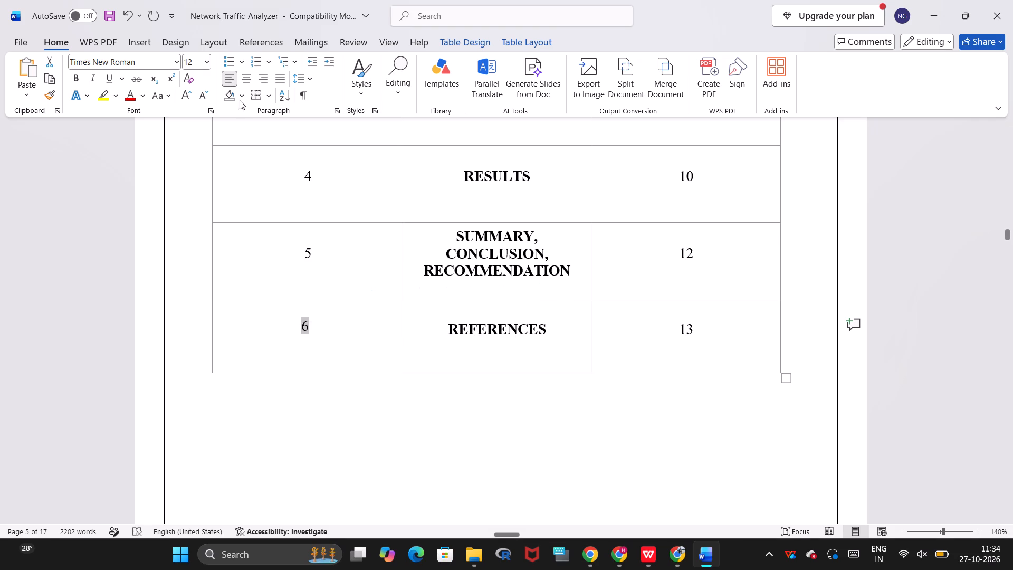
pyautogui.click(246, 84)
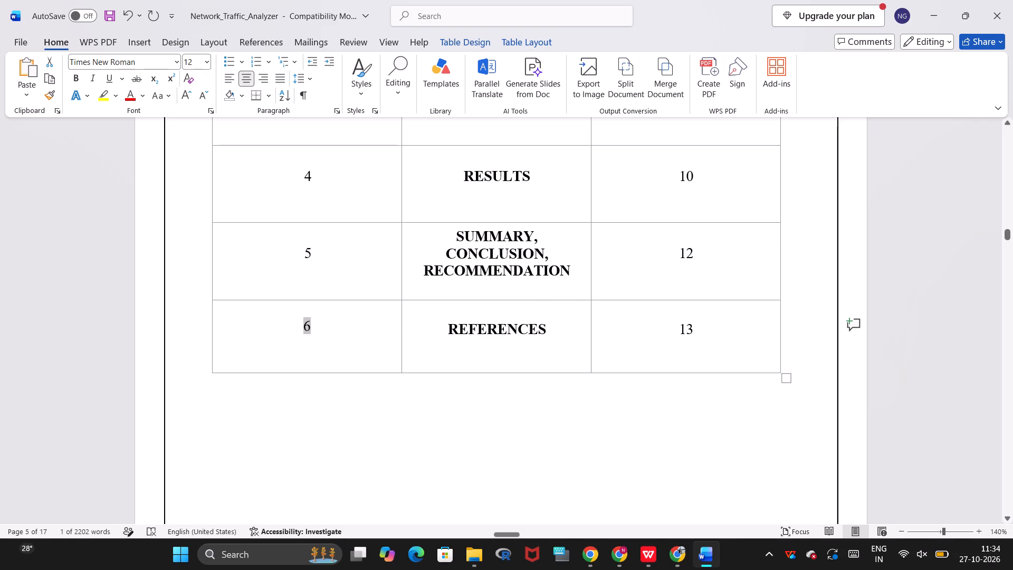
pyautogui.click(309, 428)
# Check the table of contents against the neighbouring pages, from the Acknowledgement to the method section, including the footer page numbers.
pyautogui.scroll(-1, 309, 428)
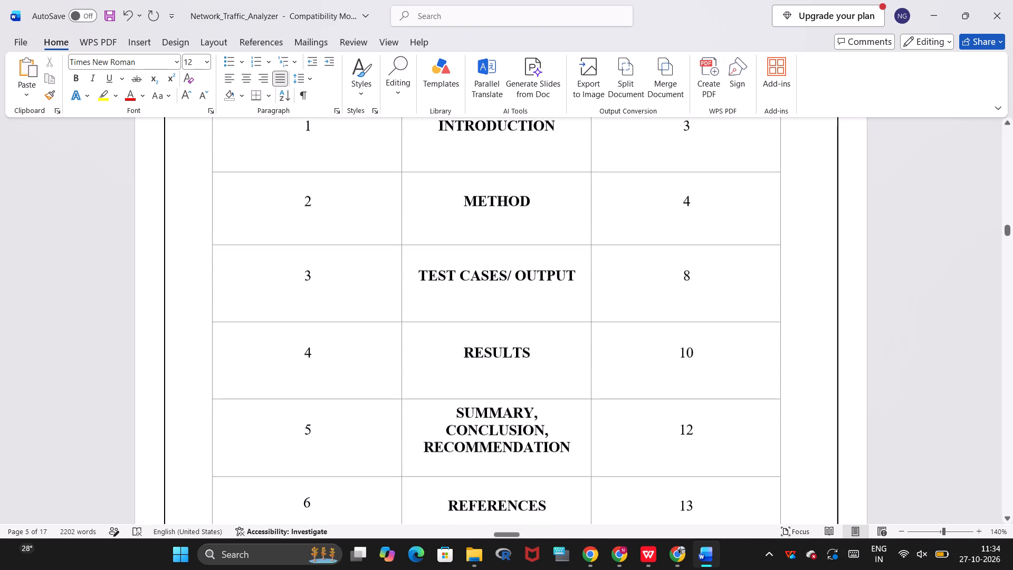
pyautogui.scroll(-2, 309, 428)
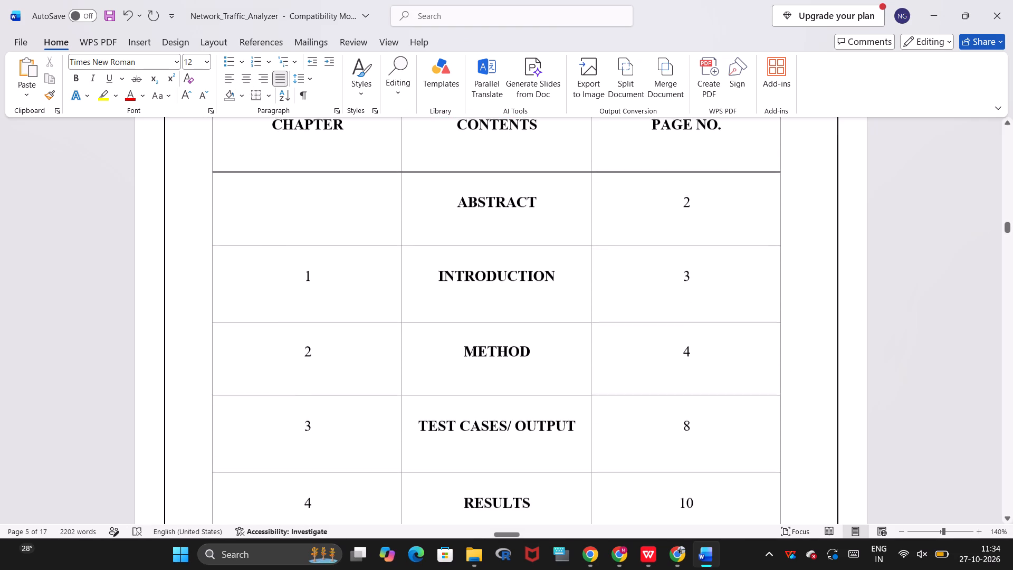
pyautogui.scroll(-1, 309, 428)
pyautogui.scroll(1, 309, 428)
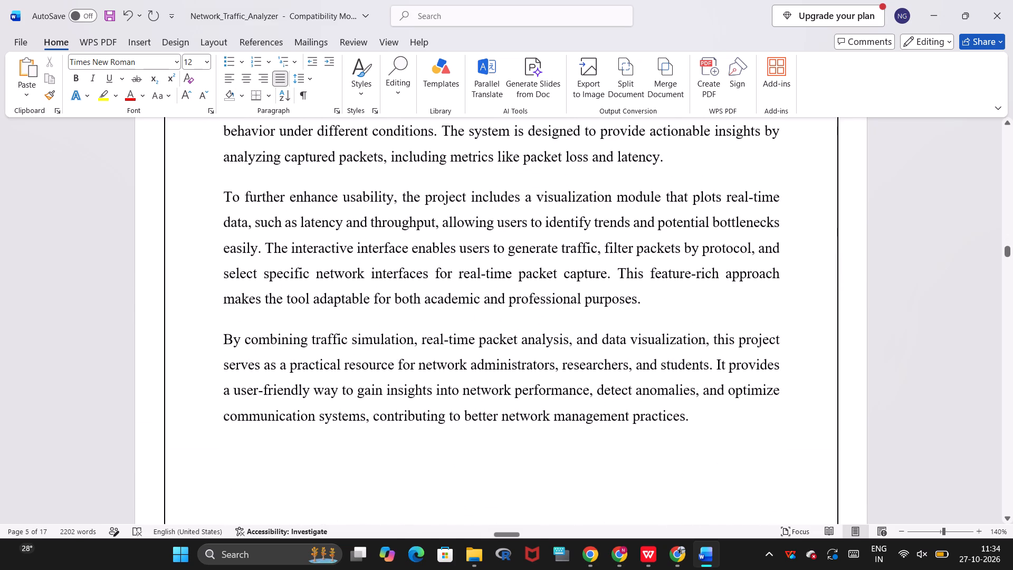
pyautogui.scroll(1, 309, 428)
pyautogui.scroll(-1, 309, 428)
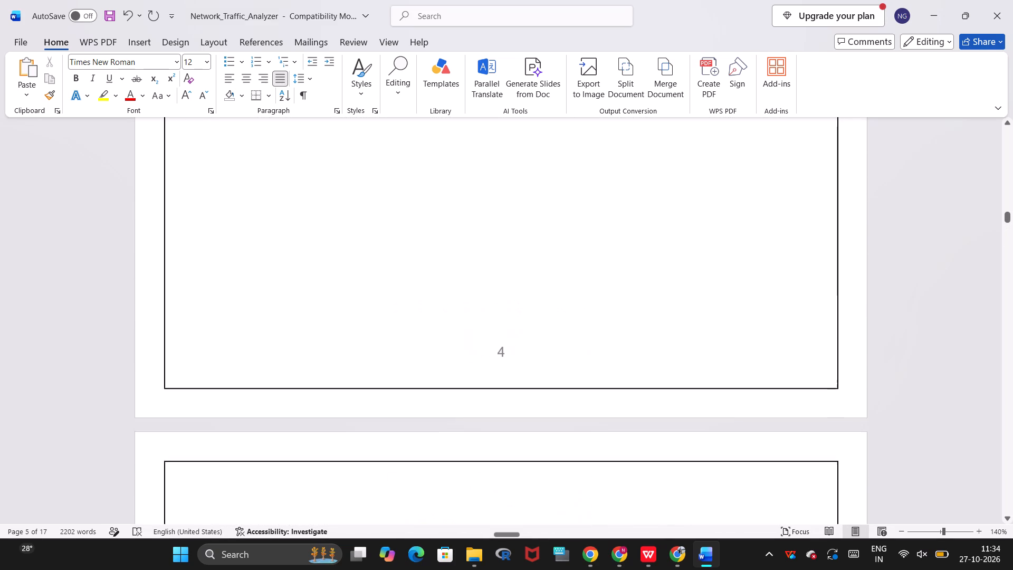
pyautogui.scroll(-4, 309, 428)
pyautogui.scroll(2, 309, 428)
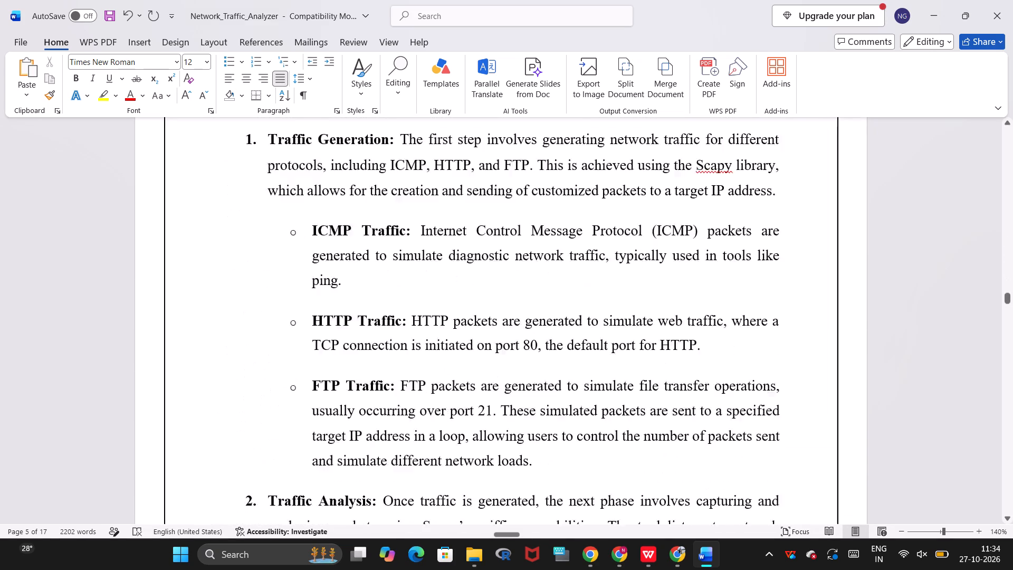
pyautogui.scroll(2, 309, 428)
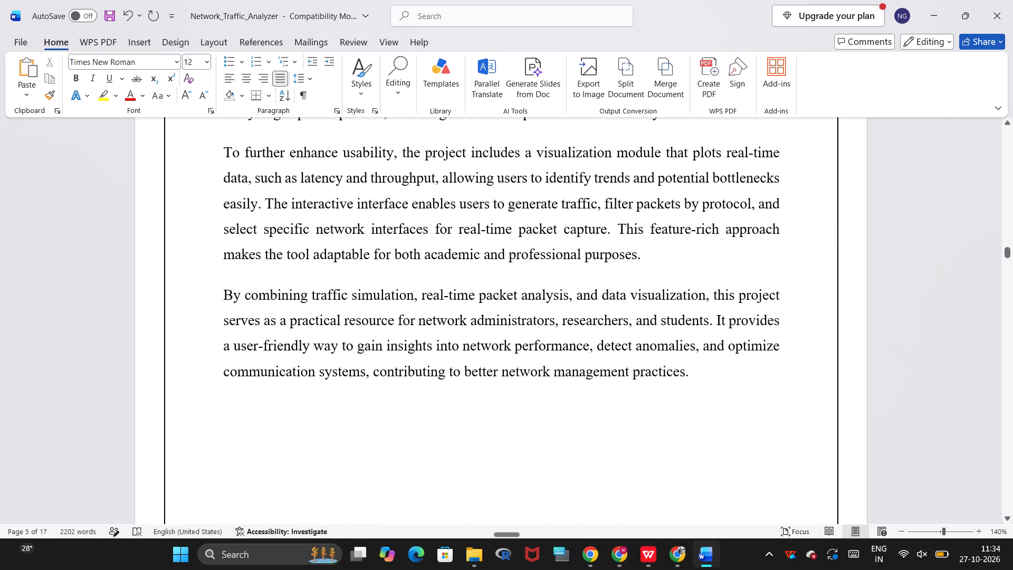
pyautogui.scroll(-1, 309, 428)
pyautogui.scroll(4, 309, 428)
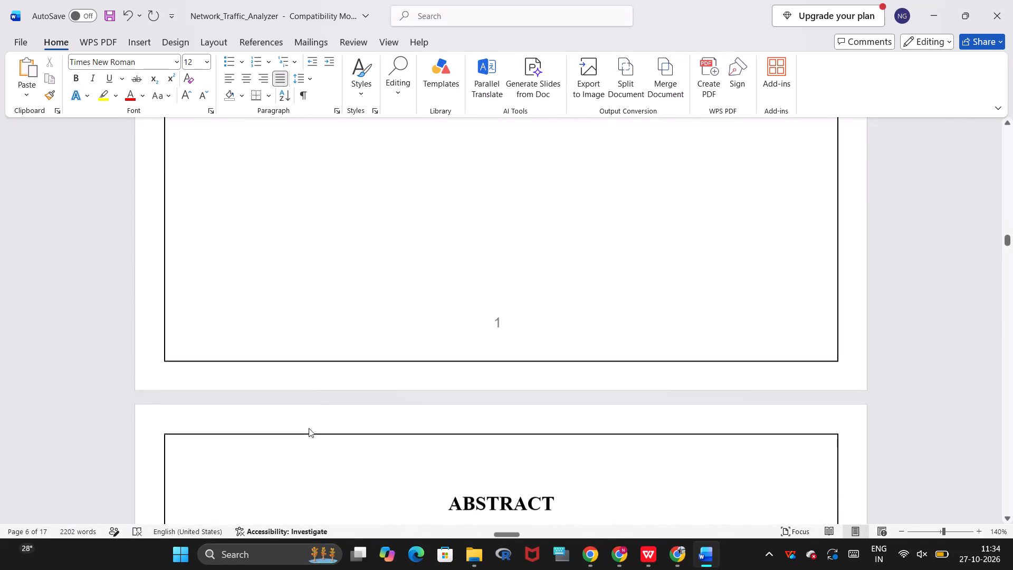
pyautogui.scroll(2, 309, 428)
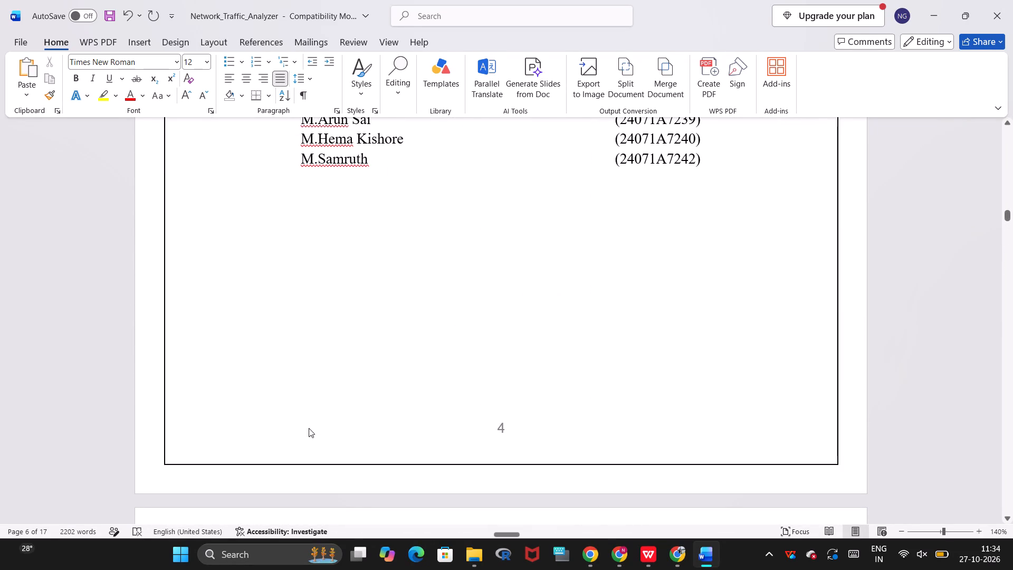
pyautogui.scroll(-5, 309, 428)
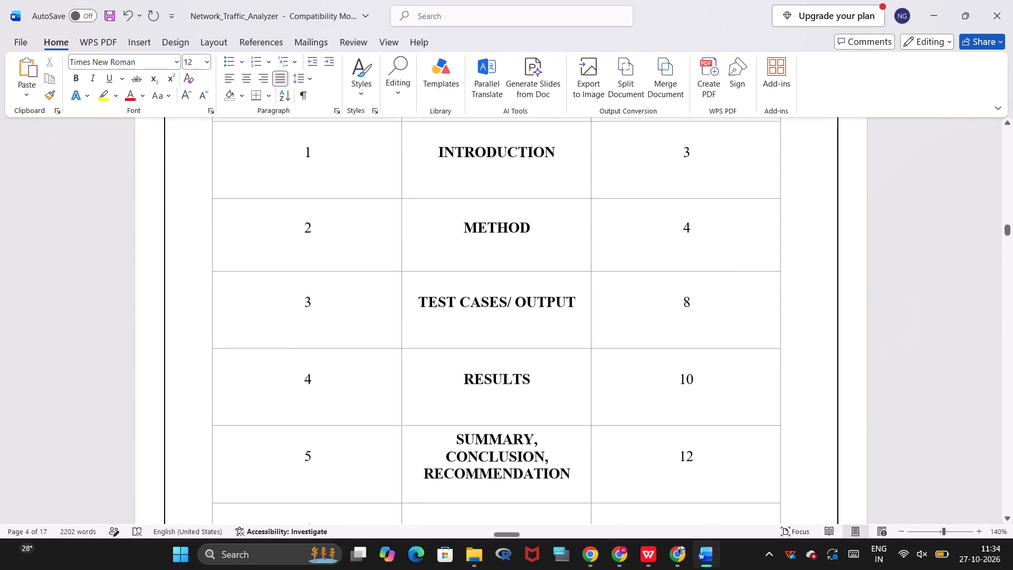
pyautogui.scroll(-2, 309, 428)
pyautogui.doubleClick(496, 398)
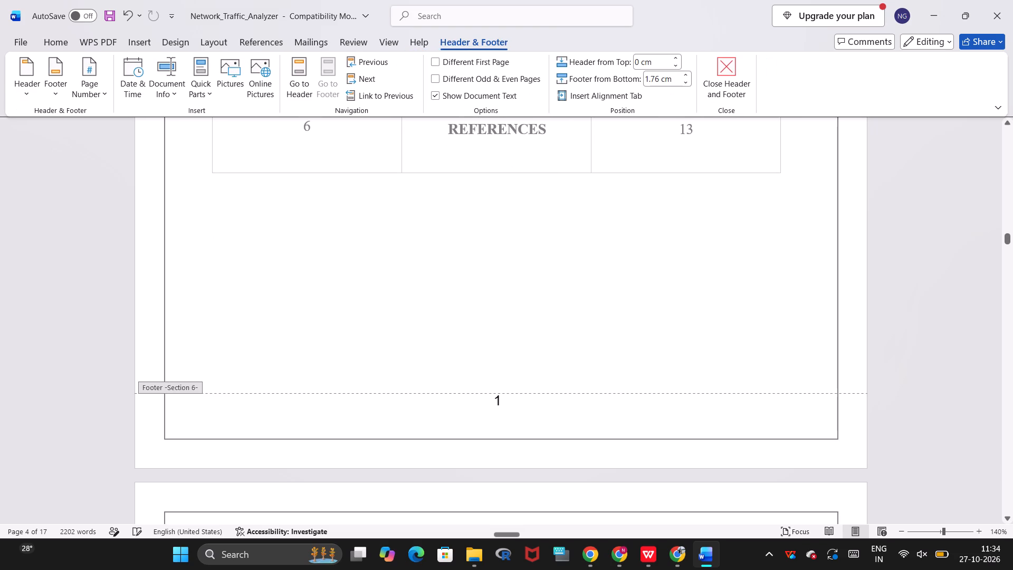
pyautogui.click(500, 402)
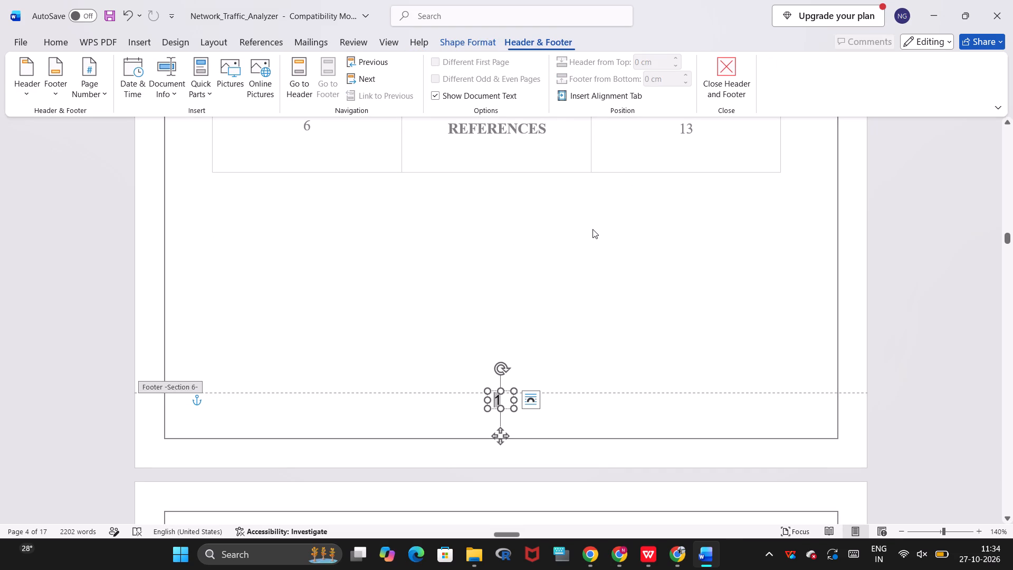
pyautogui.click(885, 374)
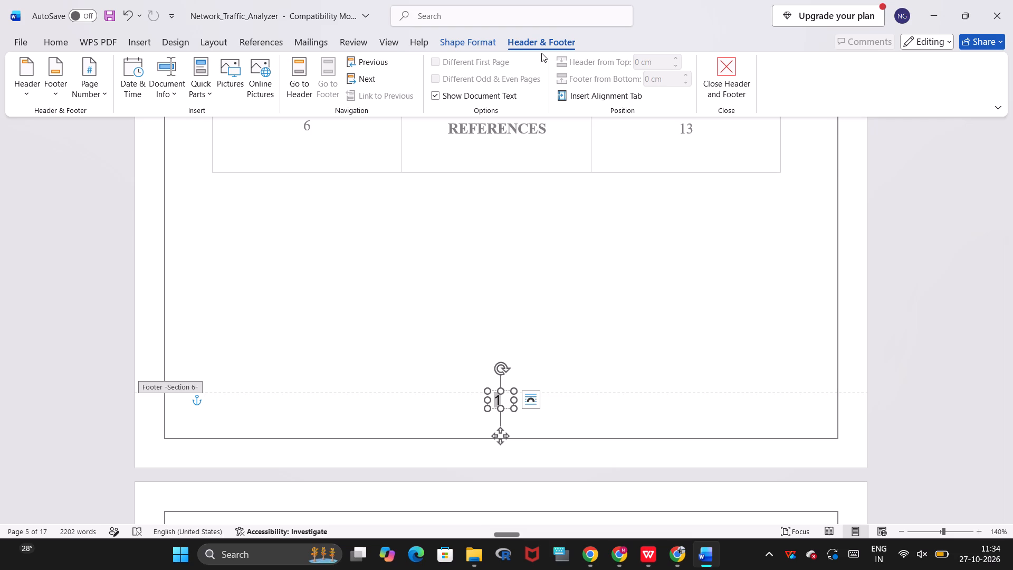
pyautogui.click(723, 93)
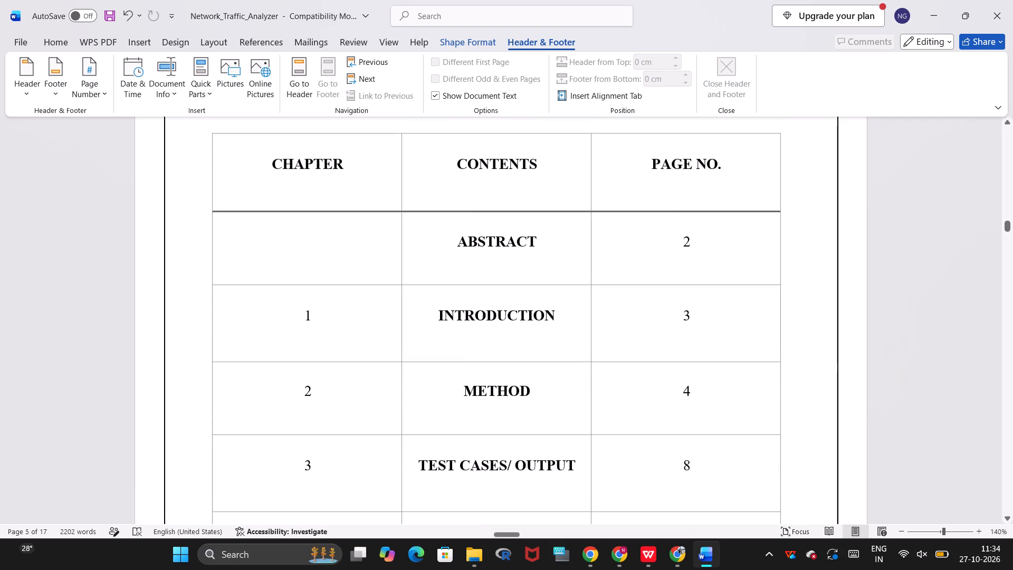
# Compare the footer page numbers on the Acknowledgement and table of contents pages and look over the Abstract page.
pyautogui.scroll(-20, 704, 287)
pyautogui.scroll(-20, 704, 287)
pyautogui.scroll(3, 704, 287)
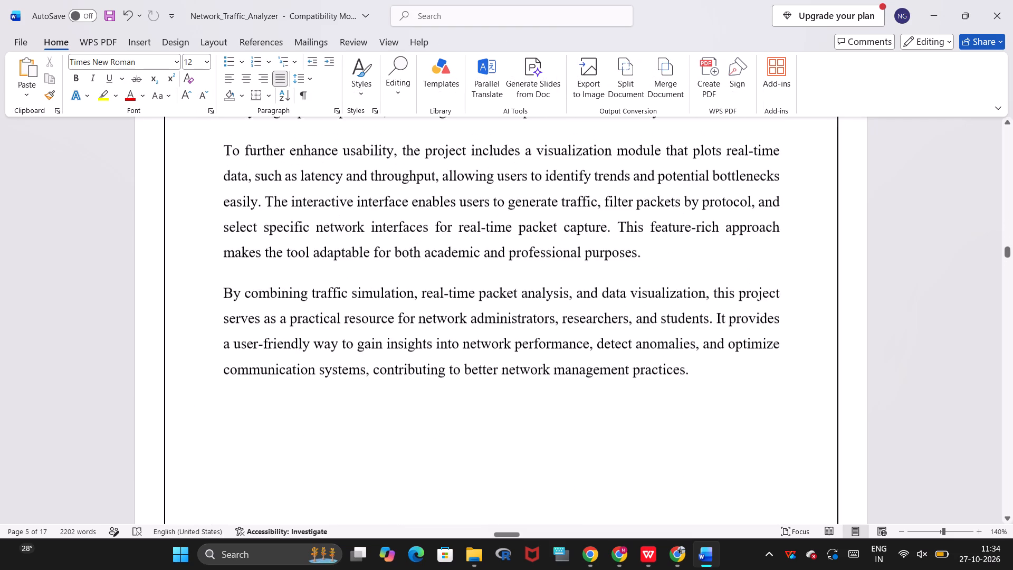
pyautogui.scroll(2, 704, 287)
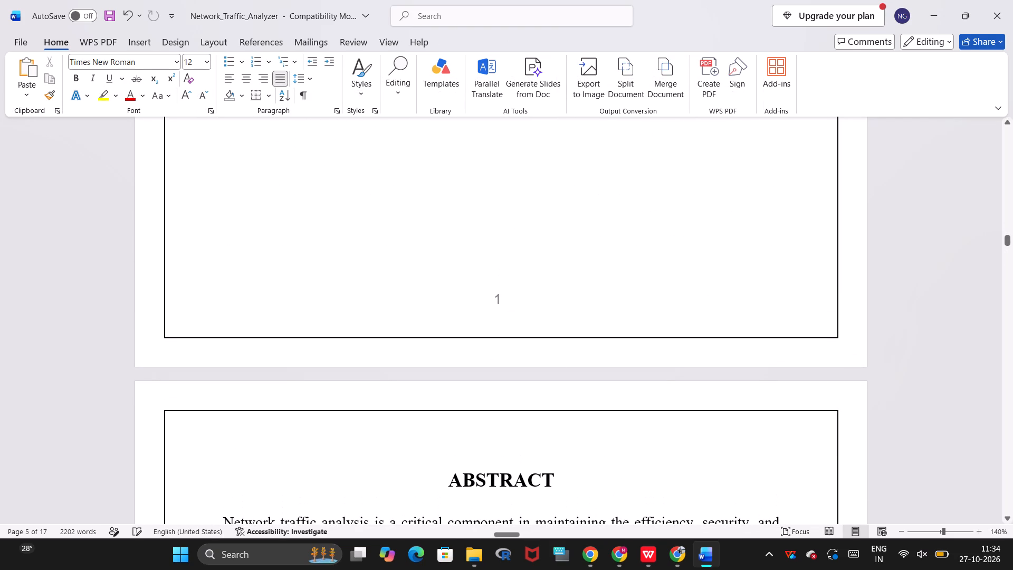
pyautogui.scroll(3, 704, 287)
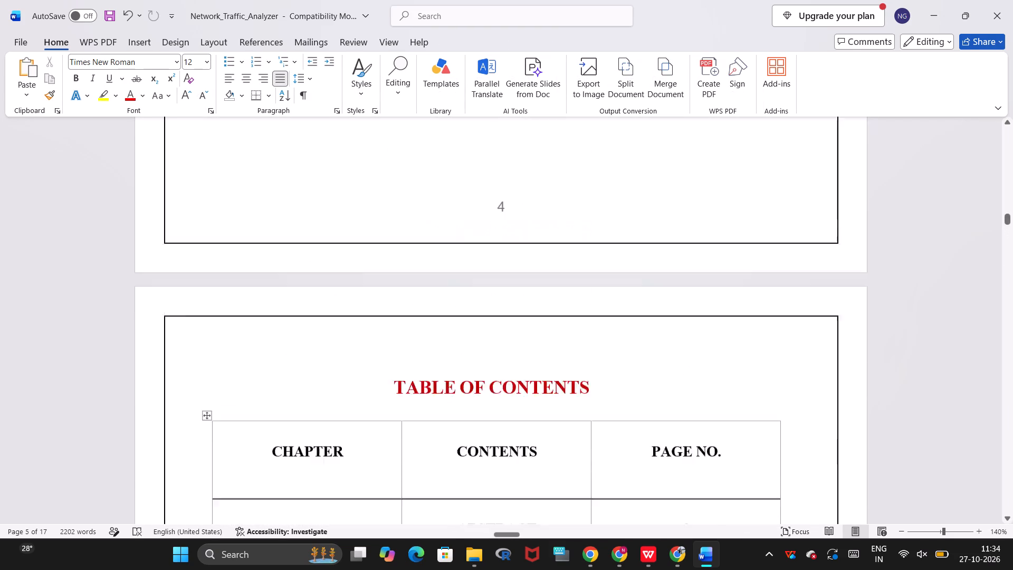
pyautogui.scroll(2, 704, 287)
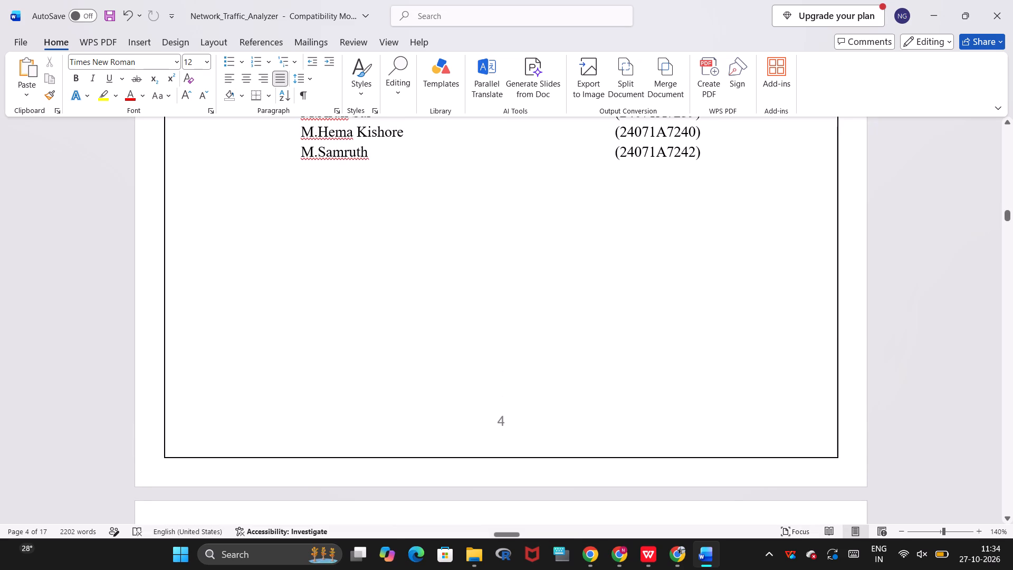
pyautogui.scroll(-8, 704, 287)
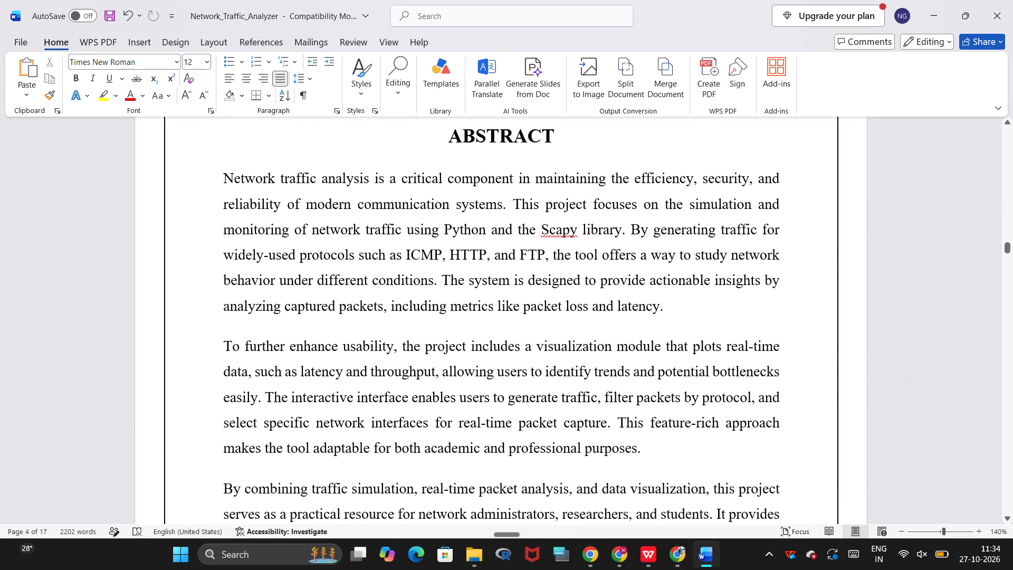
# Save the report after returning from the Abstract to the table of contents.
pyautogui.scroll(-1, 704, 287)
pyautogui.scroll(2, 704, 287)
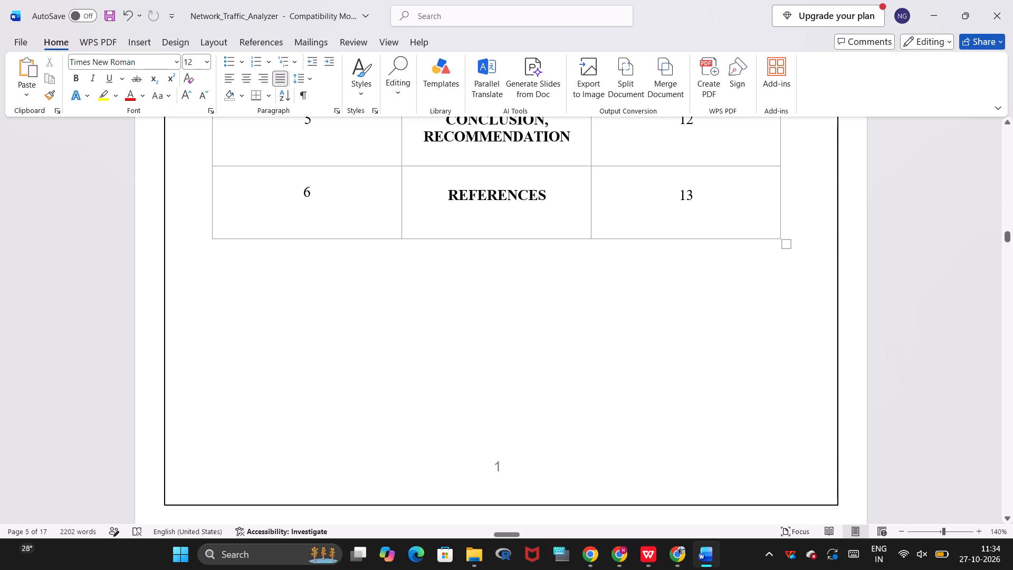
pyautogui.scroll(1, 704, 287)
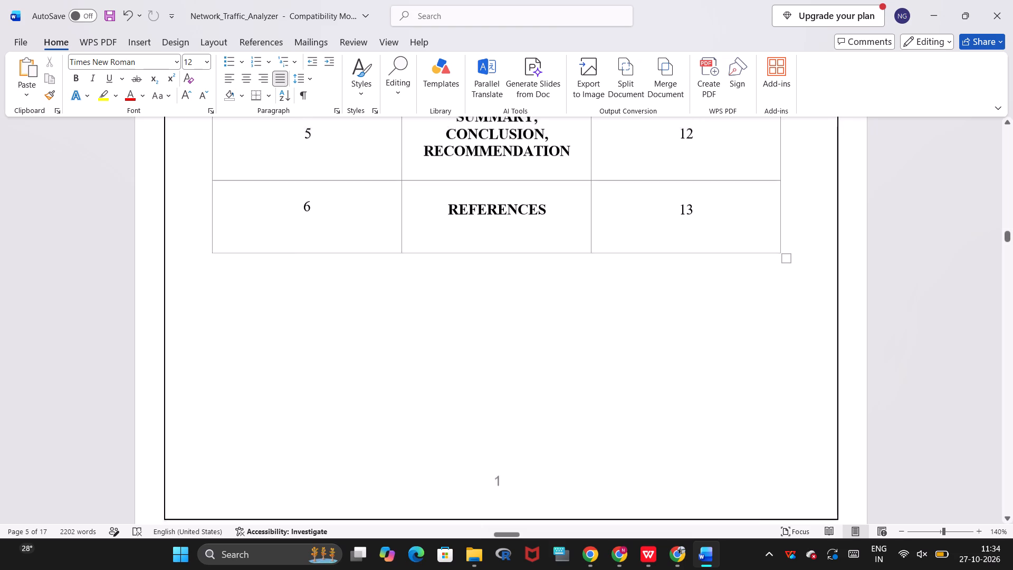
pyautogui.scroll(1, 704, 287)
pyautogui.hotkey('ctrl', 's')
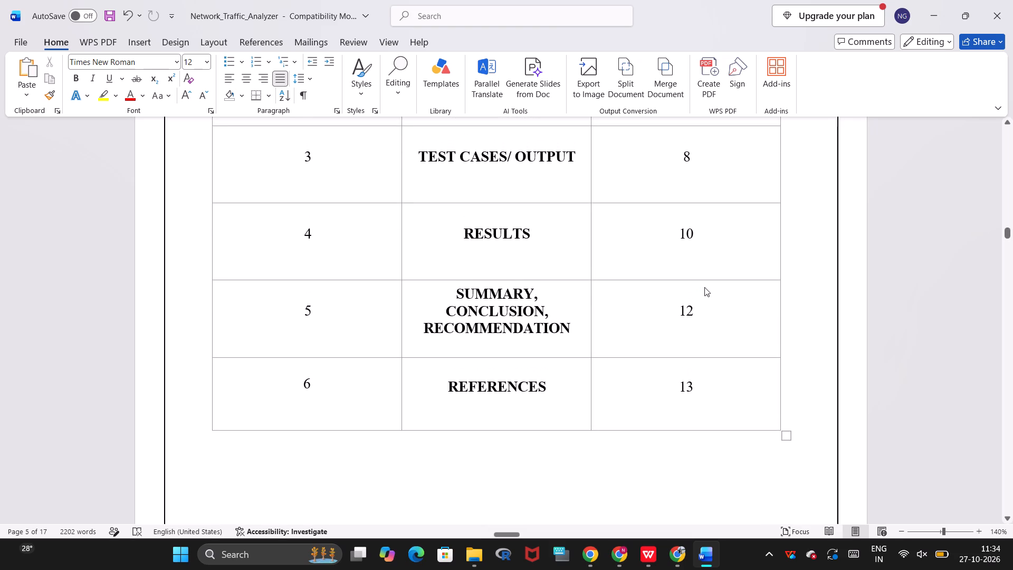
# Look over the Method, Introduction and Abstract pages, including the footer page number before Chapter 1.
pyautogui.scroll(-20, 704, 287)
pyautogui.scroll(-11, 704, 287)
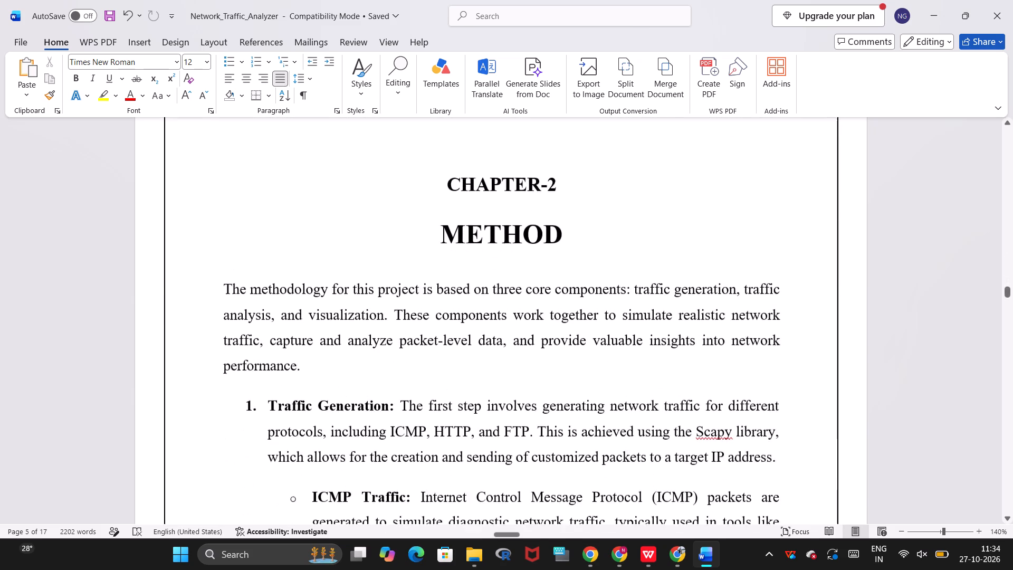
pyautogui.keyDown('ctrl'); pyautogui.scroll(-2, 704, 287); pyautogui.keyUp('ctrl')
pyautogui.scroll(-2, 704, 287)
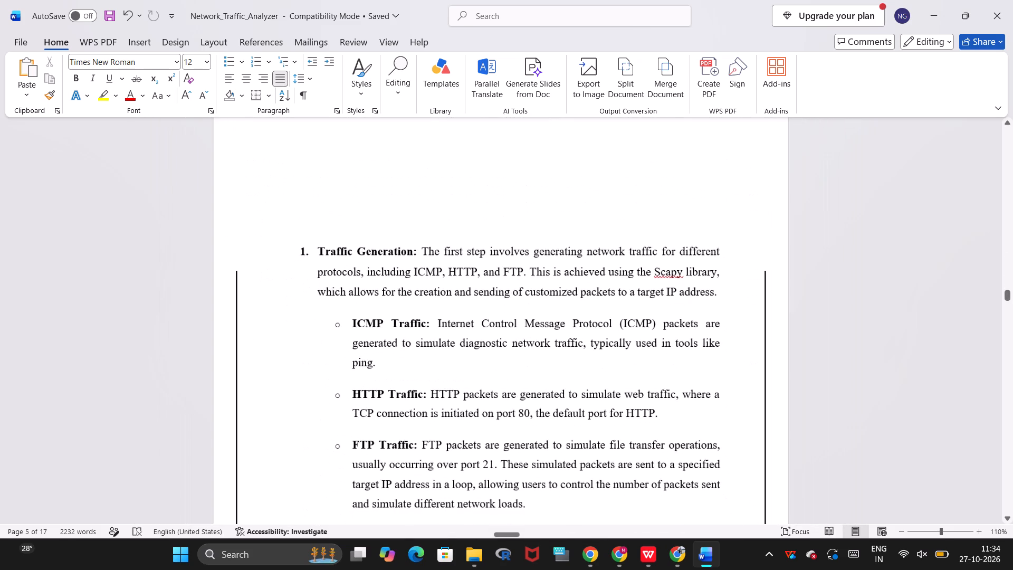
pyautogui.scroll(8, 704, 287)
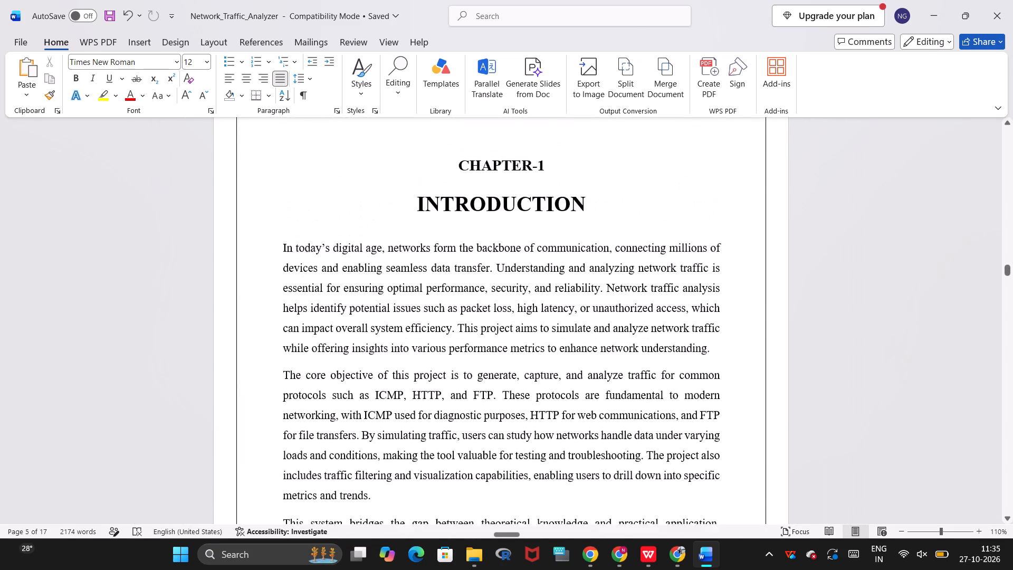
pyautogui.scroll(5, 704, 287)
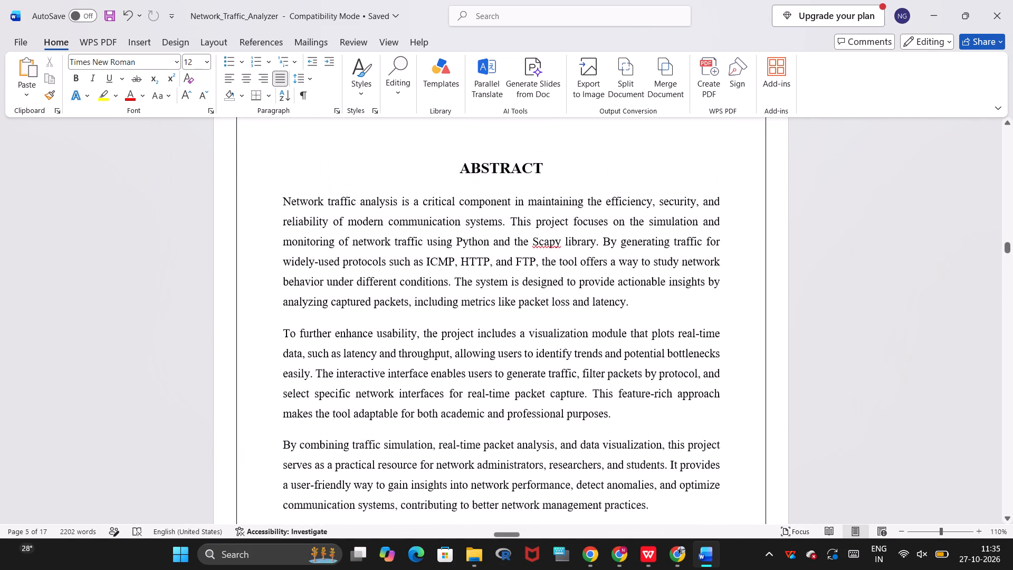
pyautogui.scroll(1, 704, 287)
pyautogui.scroll(-8, 704, 287)
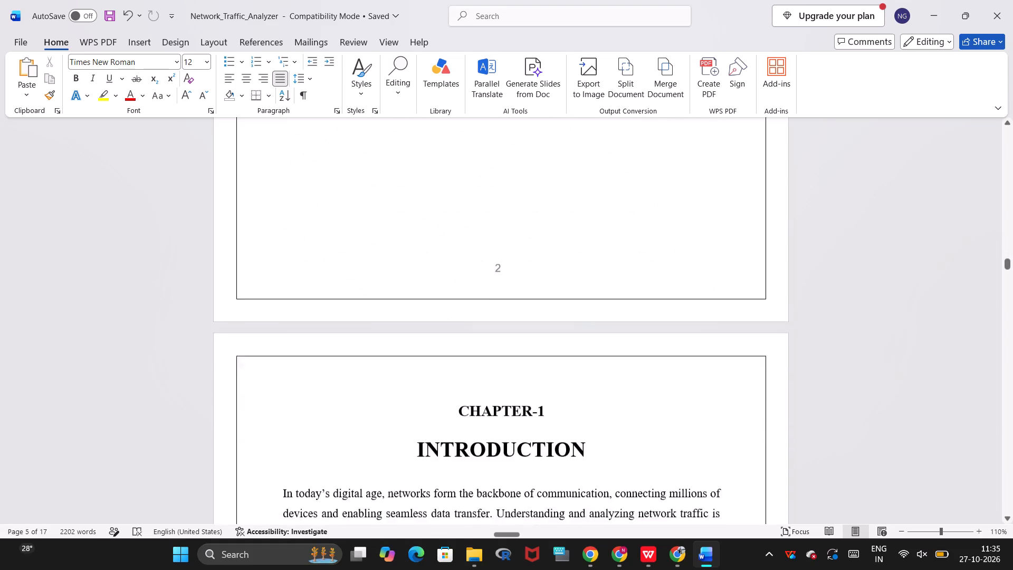
# Review the layout from the Introduction through the Method chapter and its code screenshots.
pyautogui.scroll(-7, 704, 287)
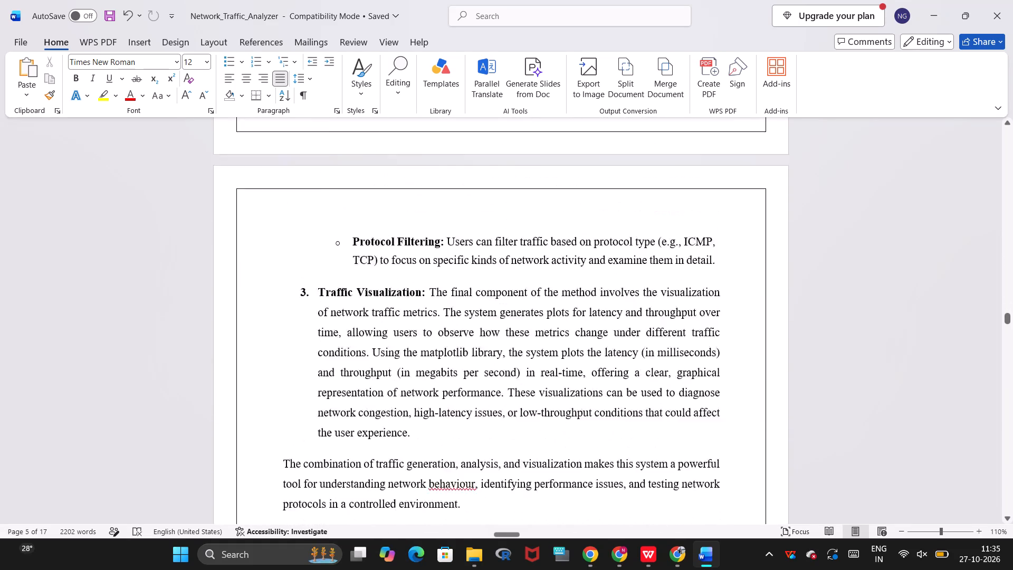
pyautogui.scroll(-1, 704, 287)
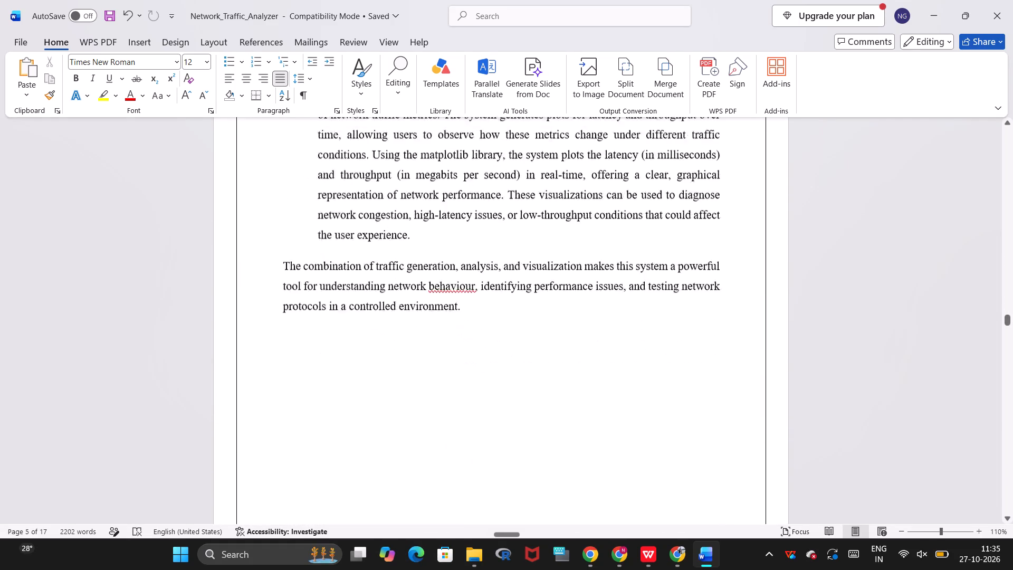
pyautogui.scroll(-1, 704, 287)
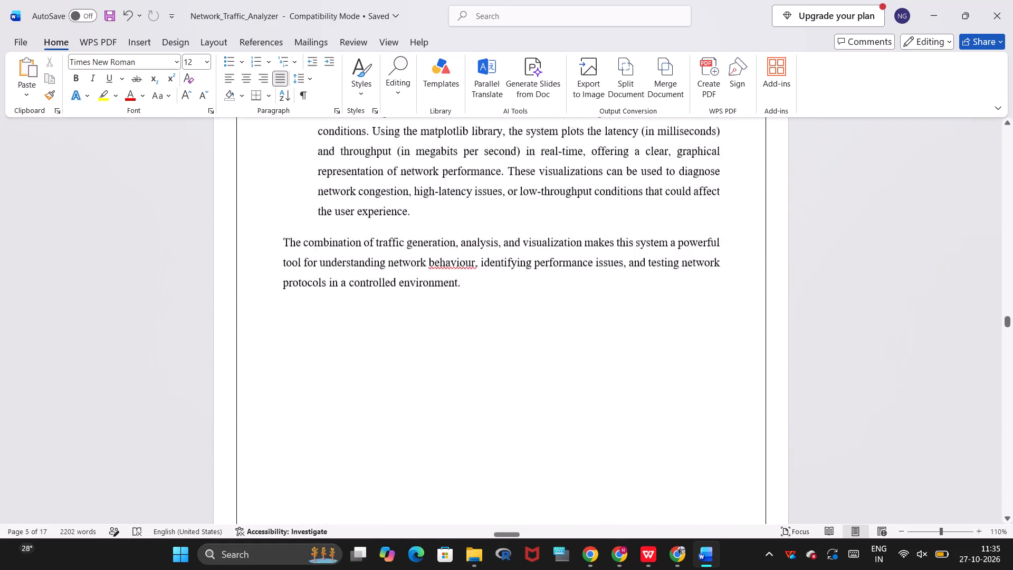
pyautogui.scroll(-3, 704, 287)
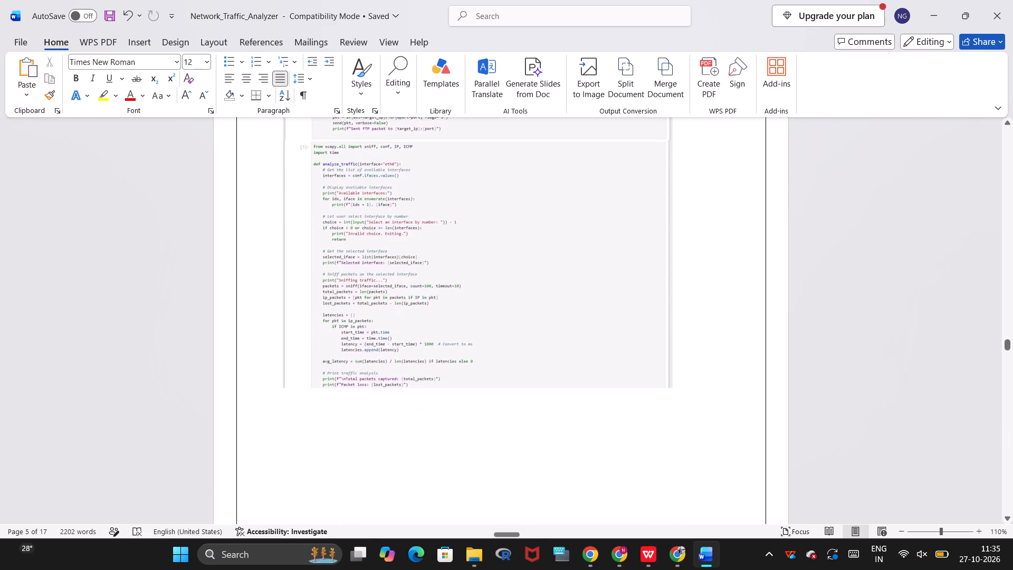
pyautogui.scroll(-2, 704, 287)
# Examine Chapter 3, Test Cases/Output, from its heading through Fig.3.5, checking the figures, captions and footer page numbers.
pyautogui.scroll(1, 704, 287)
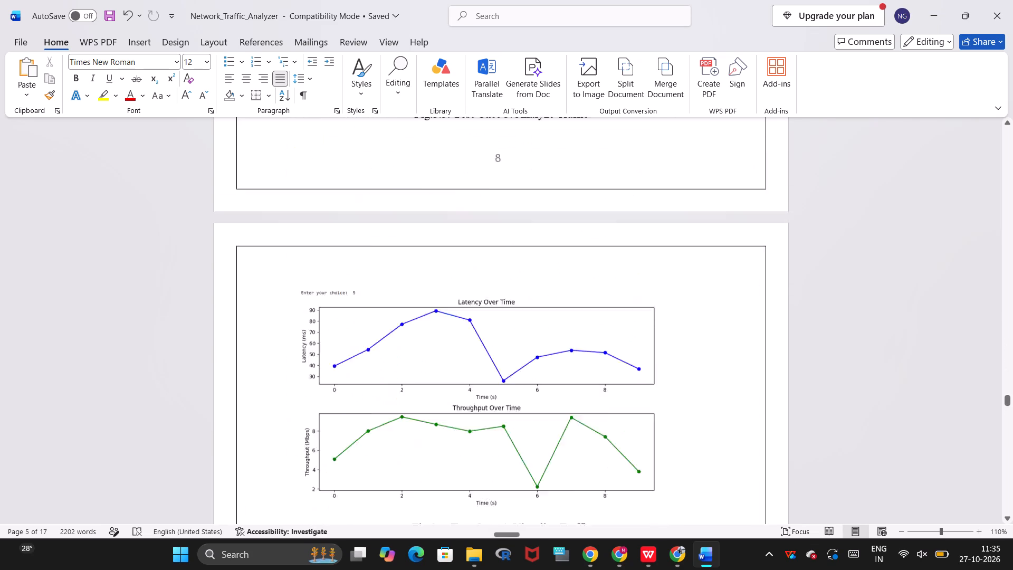
pyautogui.scroll(5, 704, 287)
pyautogui.scroll(-1, 704, 287)
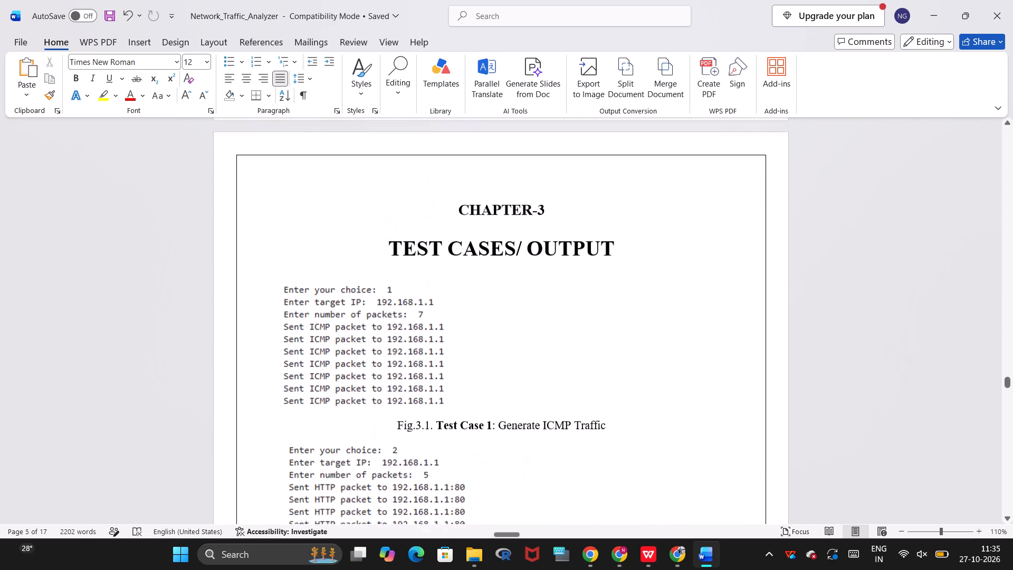
pyautogui.scroll(-1, 704, 287)
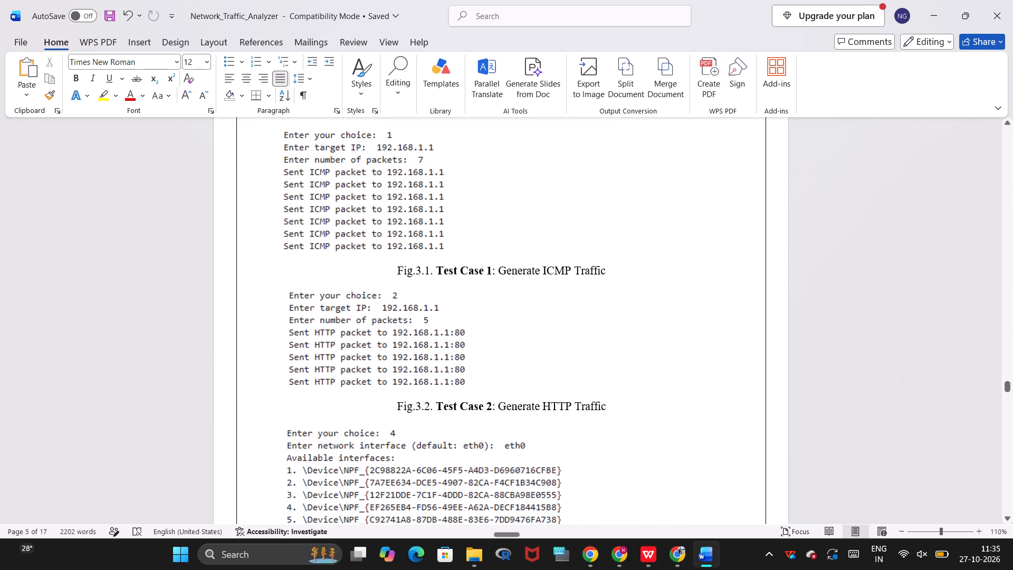
pyautogui.scroll(-1, 704, 287)
pyautogui.scroll(-1, 553, 256)
pyautogui.scroll(-1, 500, 252)
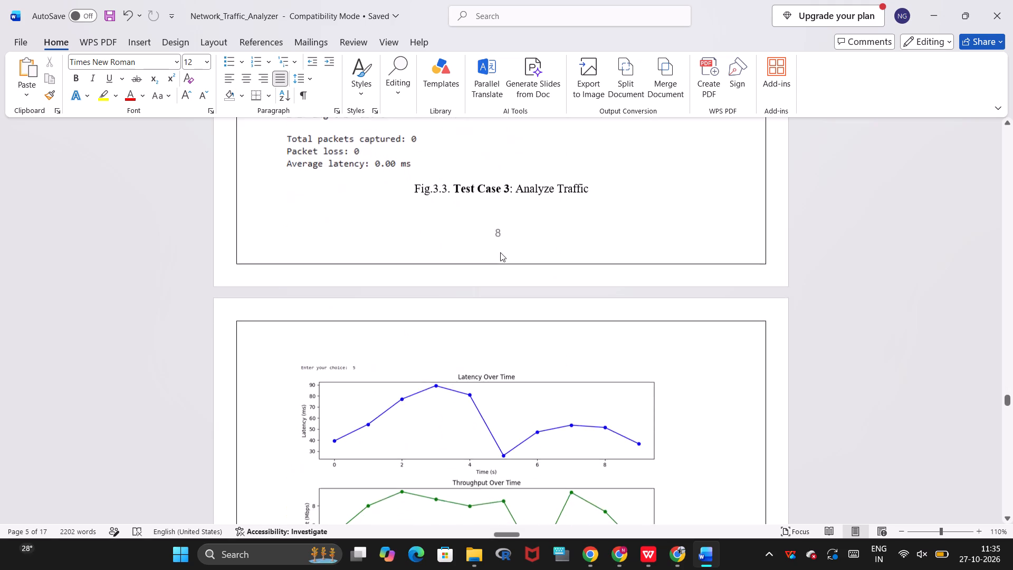
pyautogui.scroll(-2, 500, 252)
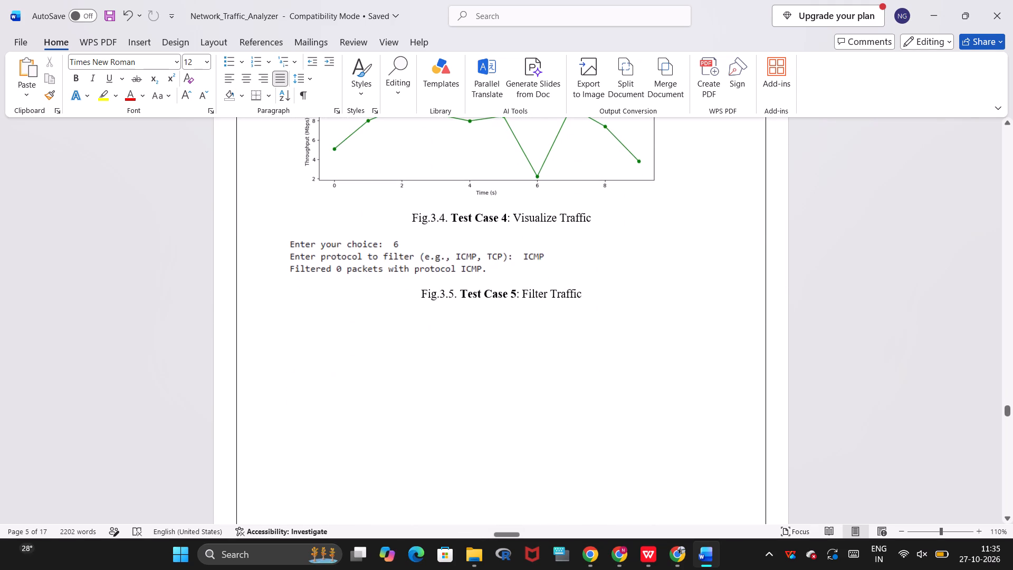
pyautogui.scroll(-4, 489, 277)
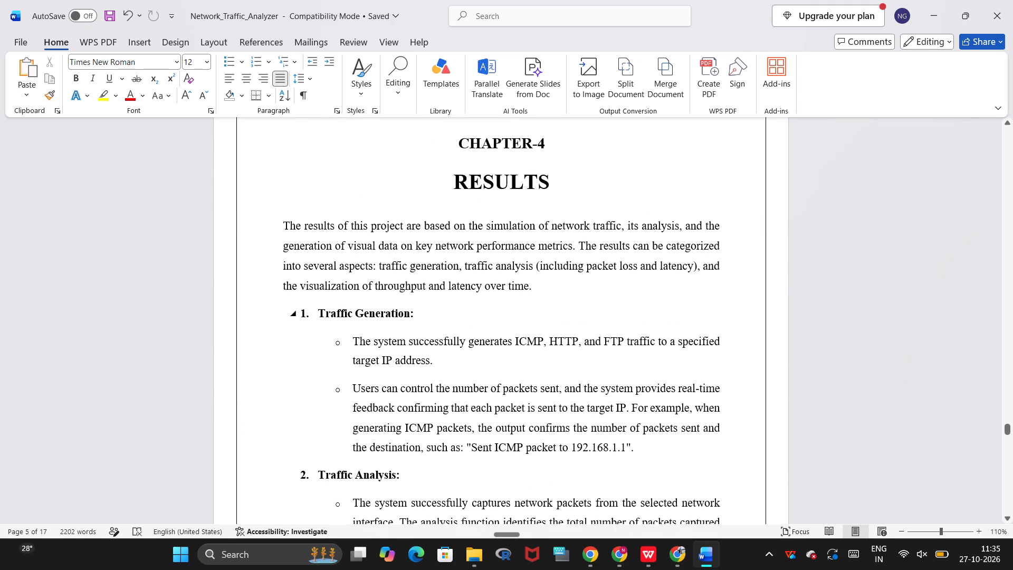
# Review the Results chapter, the Summary, Conclusion, Recommendation chapter and the references list, including footer page numbers.
pyautogui.click(491, 313)
pyautogui.scroll(-1, 491, 313)
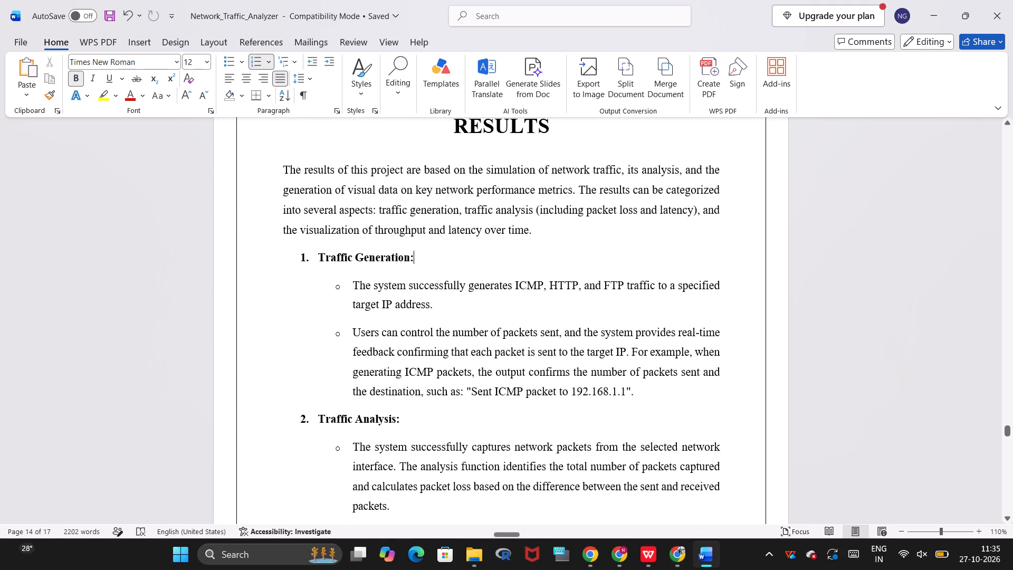
pyautogui.scroll(-4, 491, 313)
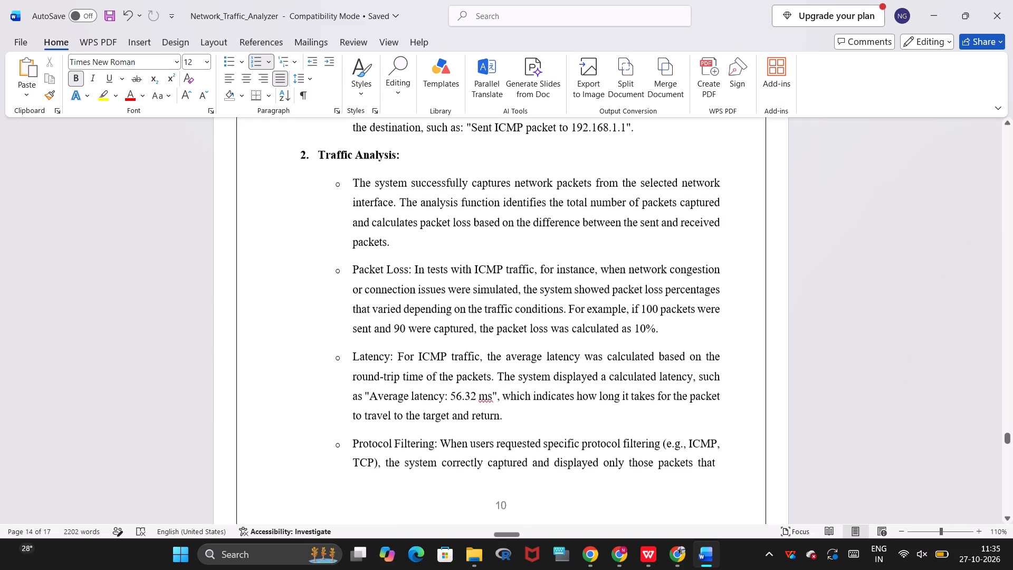
pyautogui.scroll(-1, 491, 313)
pyautogui.hscroll(2, 501, 406)
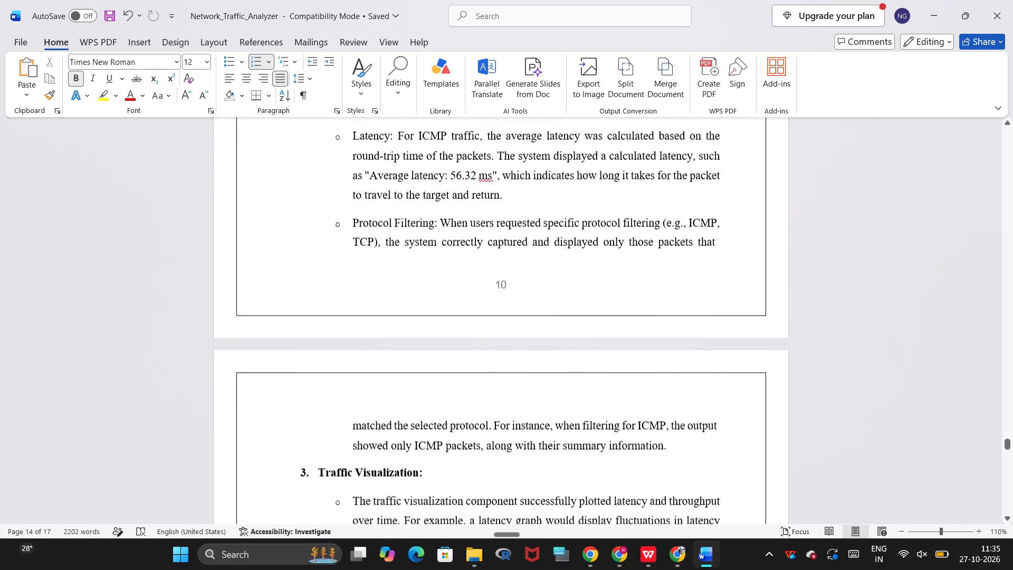
pyautogui.hscroll(2, 501, 406)
pyautogui.scroll(-2, 501, 406)
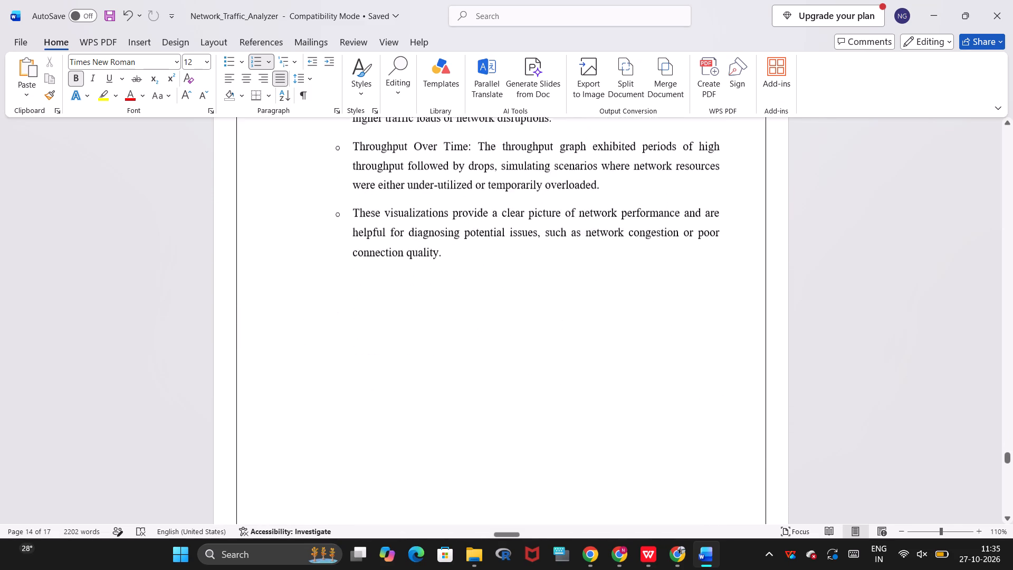
pyautogui.scroll(-1, 501, 406)
pyautogui.scroll(2, 501, 406)
pyautogui.scroll(-1, 501, 406)
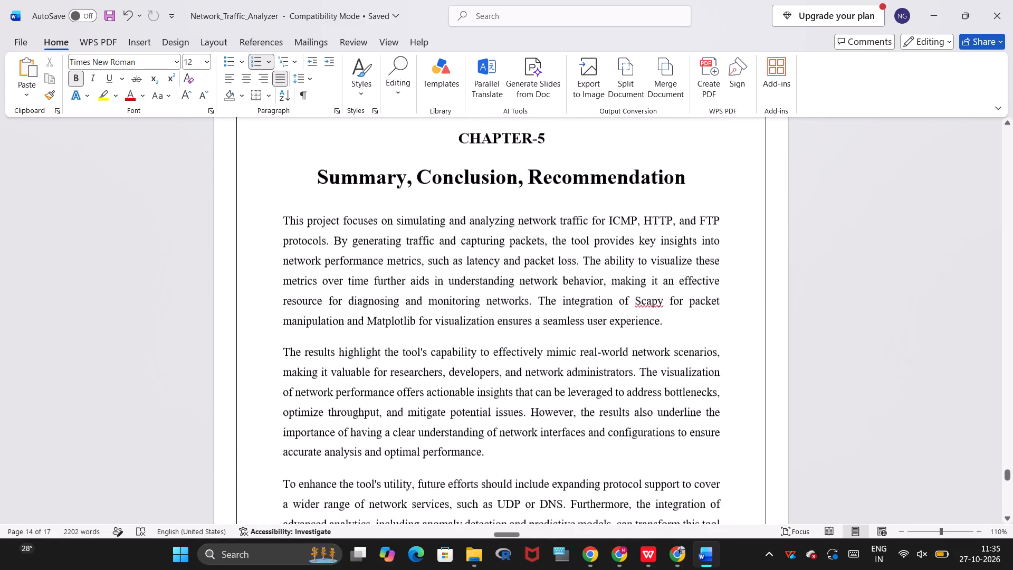
pyautogui.scroll(-5, 501, 406)
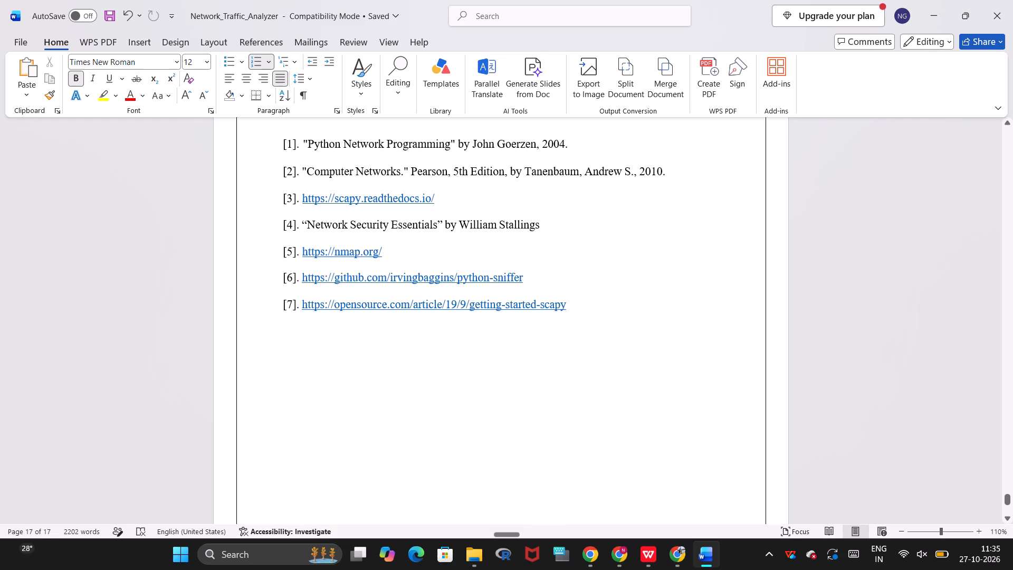
# Check the starting page of Chapter 5 and go back to the table of contents to compare its page entries.
pyautogui.scroll(3, 508, 357)
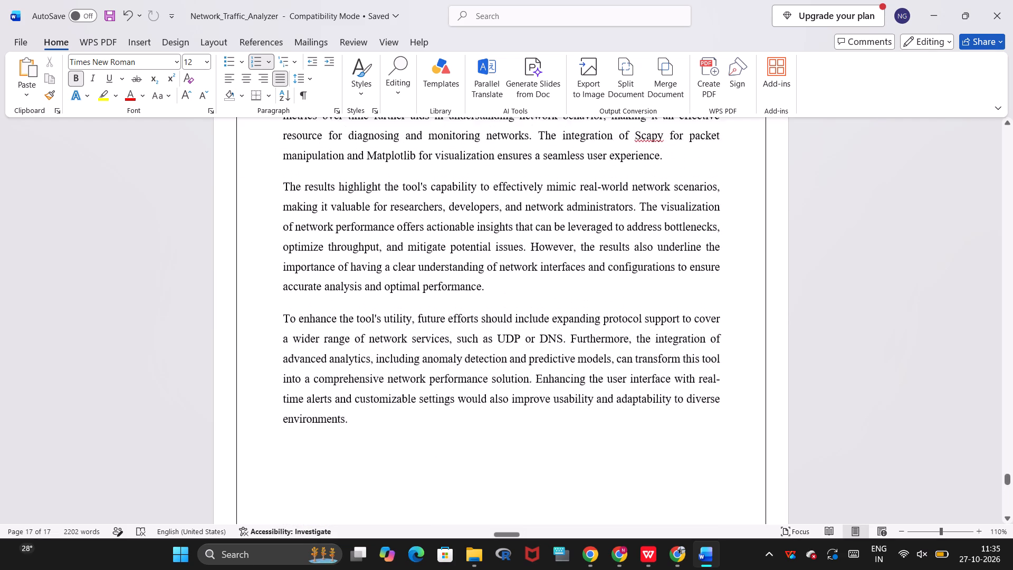
pyautogui.scroll(4, 508, 357)
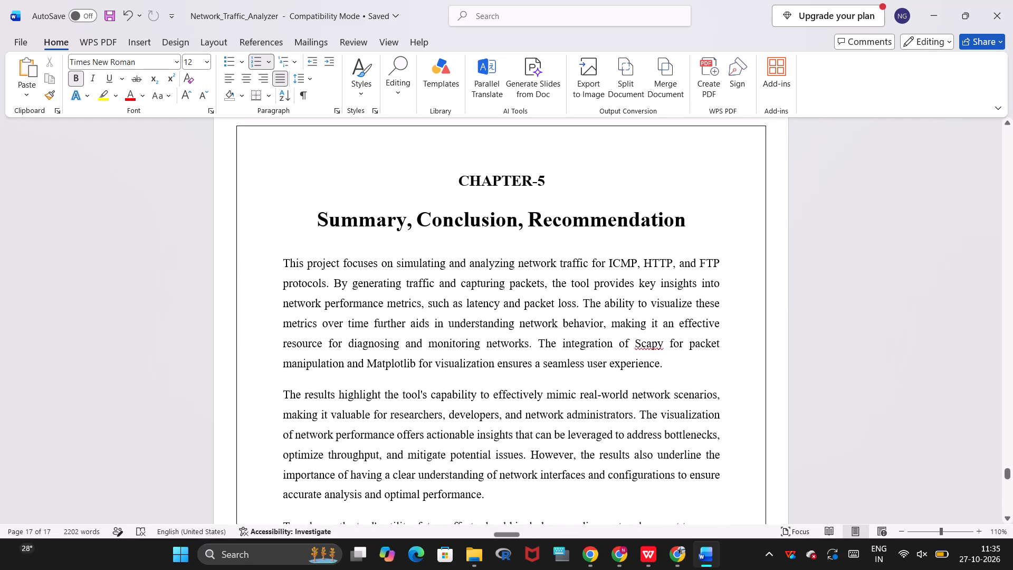
pyautogui.scroll(2, 508, 357)
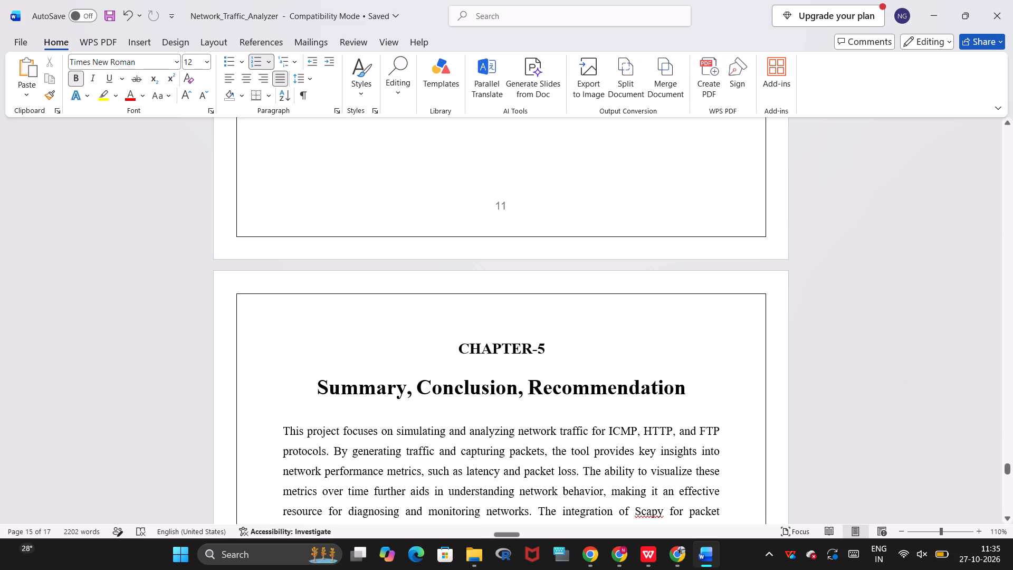
pyautogui.scroll(12, 494, 402)
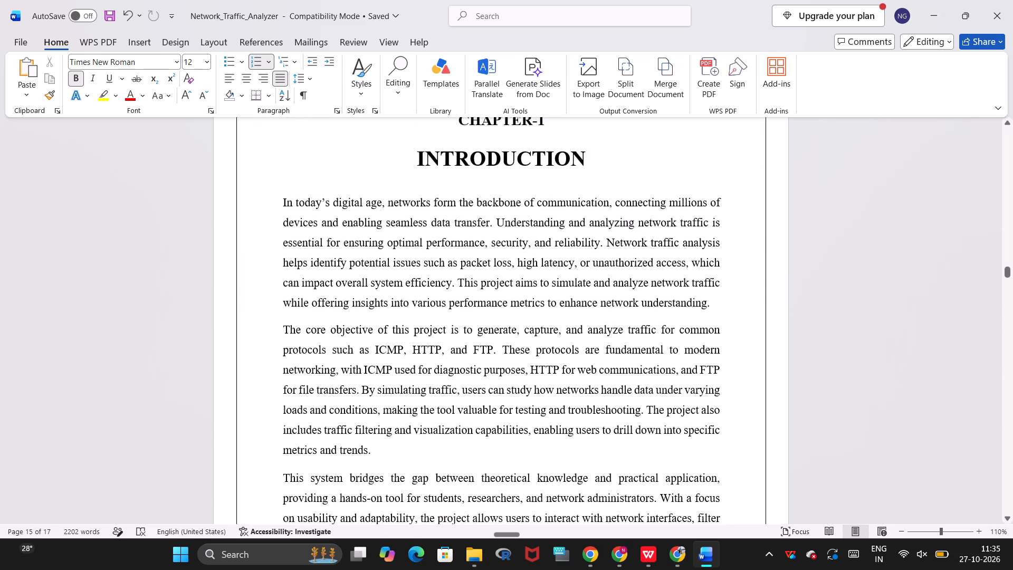
pyautogui.scroll(6, 498, 444)
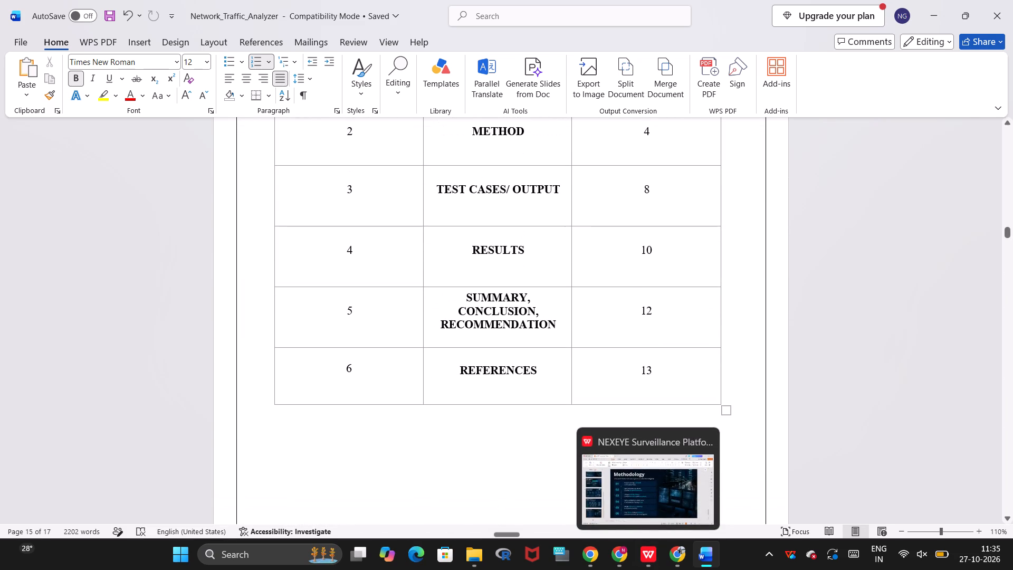
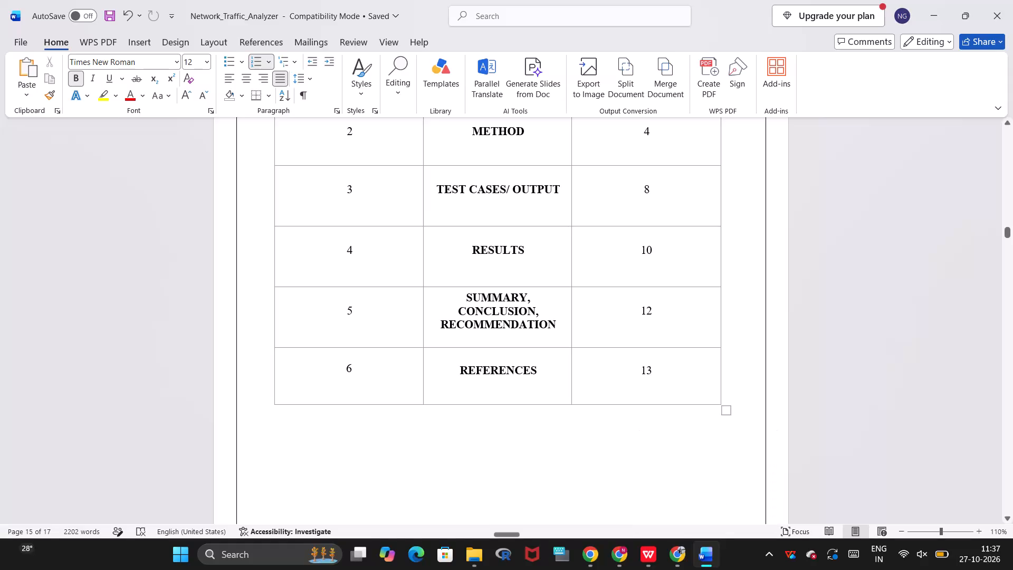
# Shorten the chapter 5 entry in the table of contents to just CONCLUSION, deleting the Summary and Recommendation wording.
pyautogui.moveTo(561, 330); pyautogui.dragTo(467, 330)
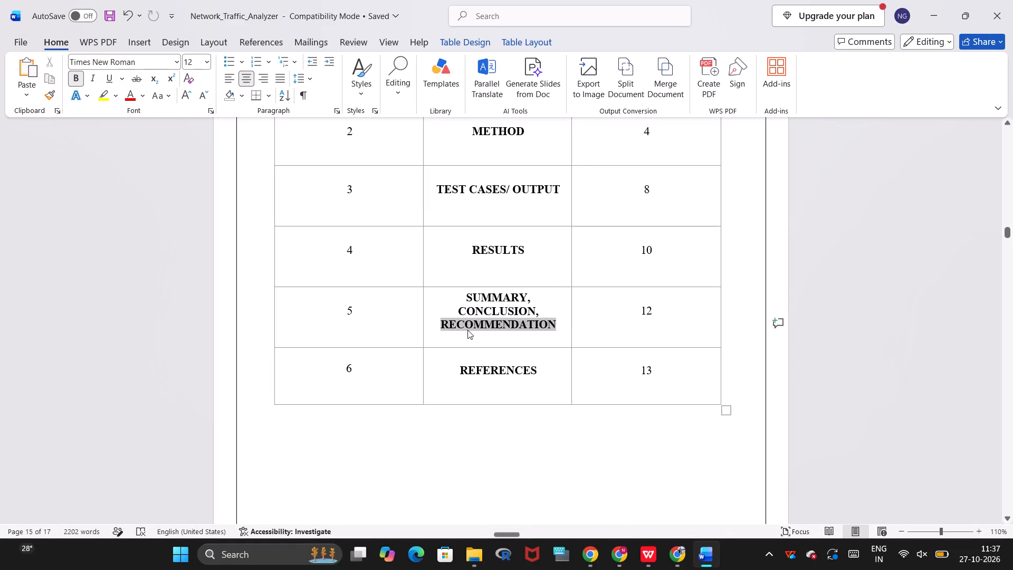
pyautogui.press('BackSpace')
pyautogui.press('BackSpace')
pyautogui.press('BackSpace')
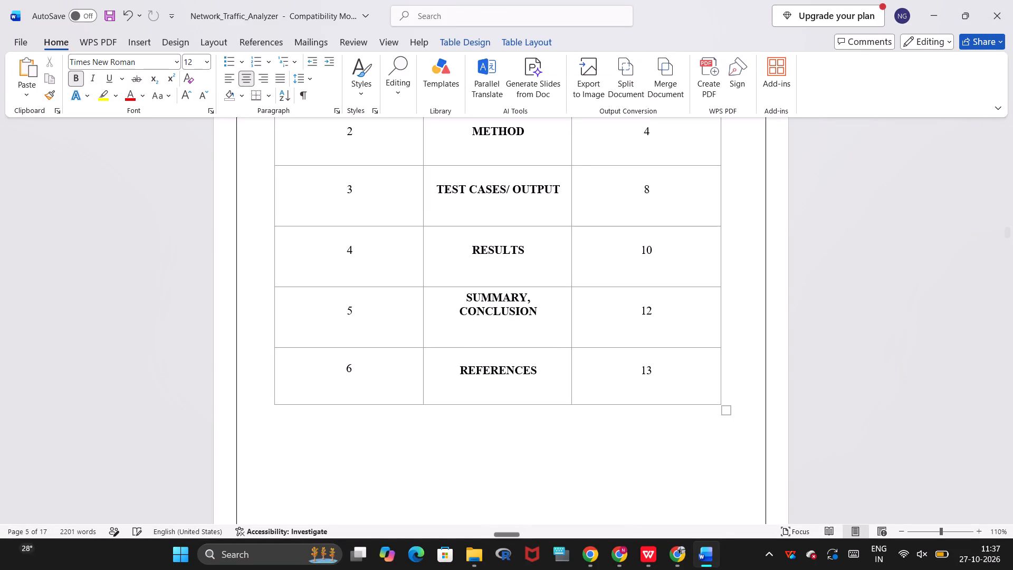
pyautogui.press('Up')
pyautogui.press('BackSpace')
pyautogui.press('BackSpace')
pyautogui.press('BackSpace')
pyautogui.press('BackSpace')
pyautogui.press('BackSpace')
pyautogui.press('BackSpace')
pyautogui.press('BackSpace')
pyautogui.press('BackSpace')
pyautogui.press('BackSpace')
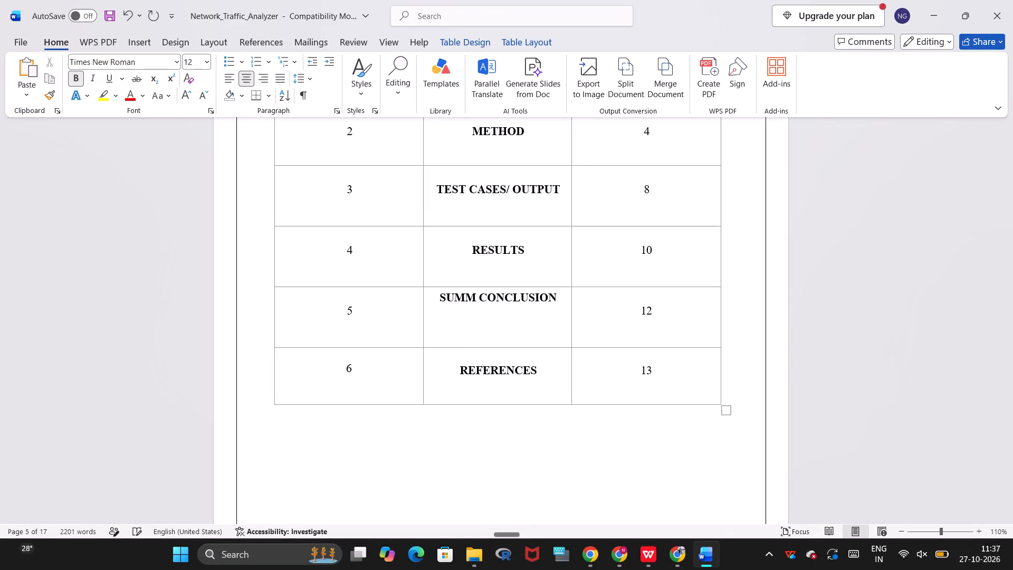
pyautogui.press('BackSpace')
pyautogui.press('BackSpace')
pyautogui.press('BackSpace')
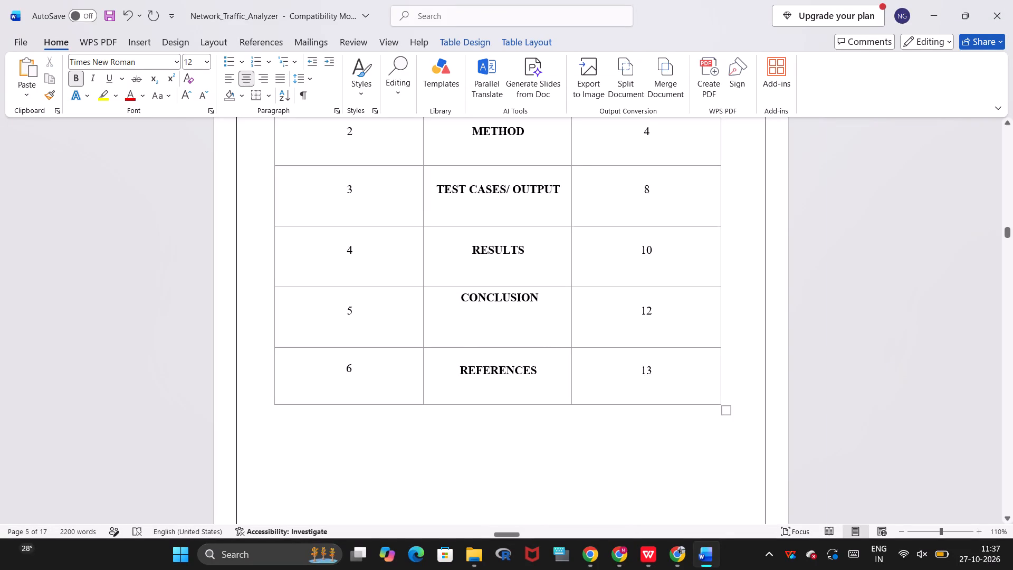
# Center CONCLUSION in its table of contents cell, add a line break above it, and save the document.
pyautogui.doubleClick(468, 302)
pyautogui.click(248, 81)
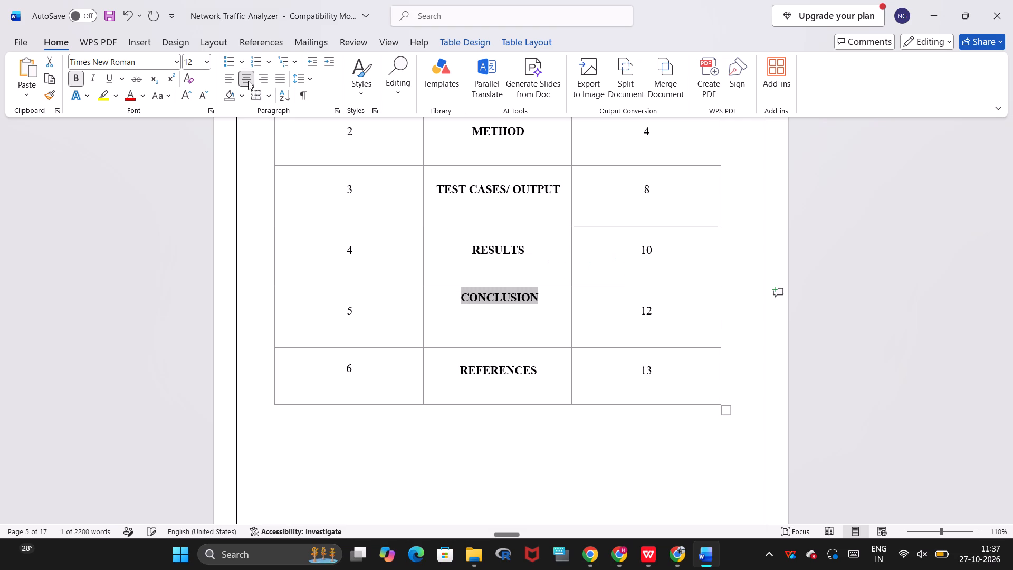
pyautogui.click(248, 81)
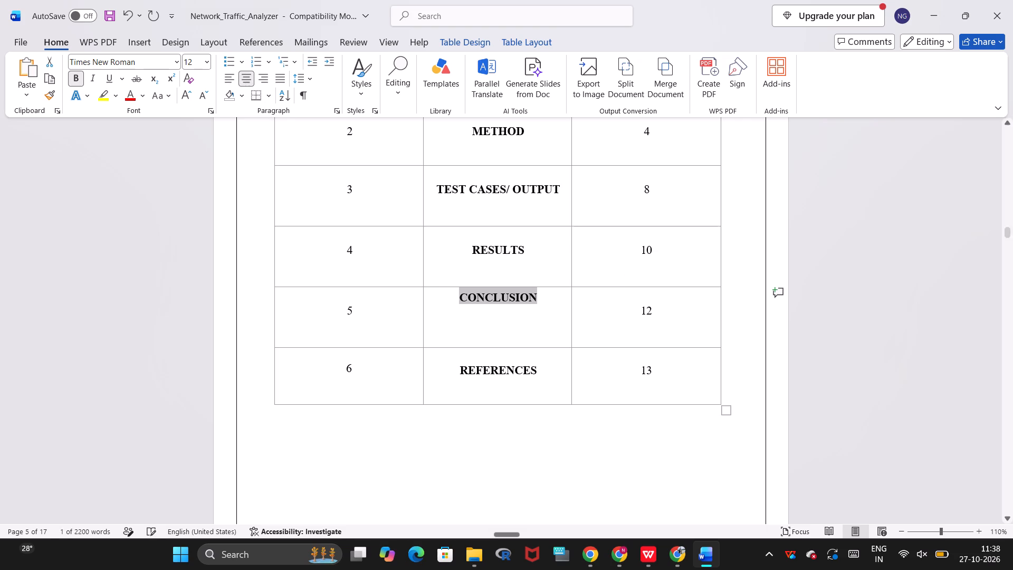
pyautogui.click(459, 298)
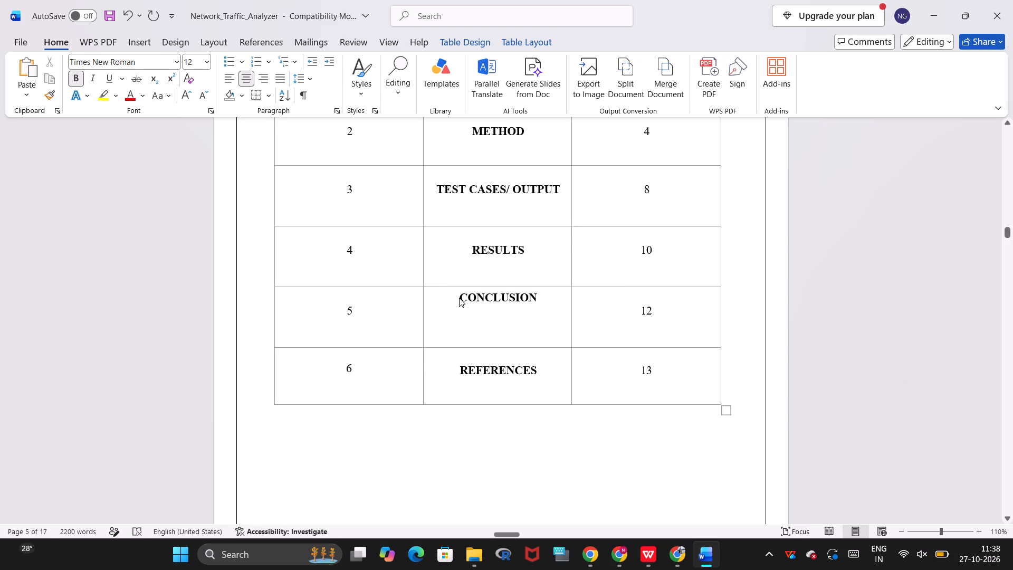
pyautogui.press('Return')
pyautogui.click(577, 429)
pyautogui.hotkey('ctrl', 's')
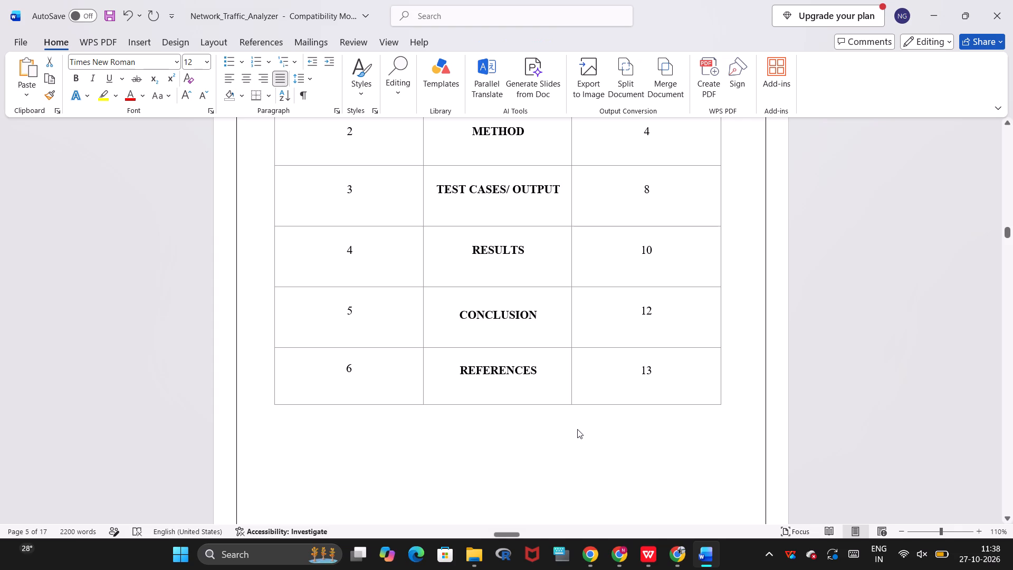
# Shorten the Chapter-5 heading to Conclusion by removing Summary and Recommendation to match the table of contents, and save the document.
pyautogui.scroll(1, 577, 429)
pyautogui.scroll(-9, 577, 429)
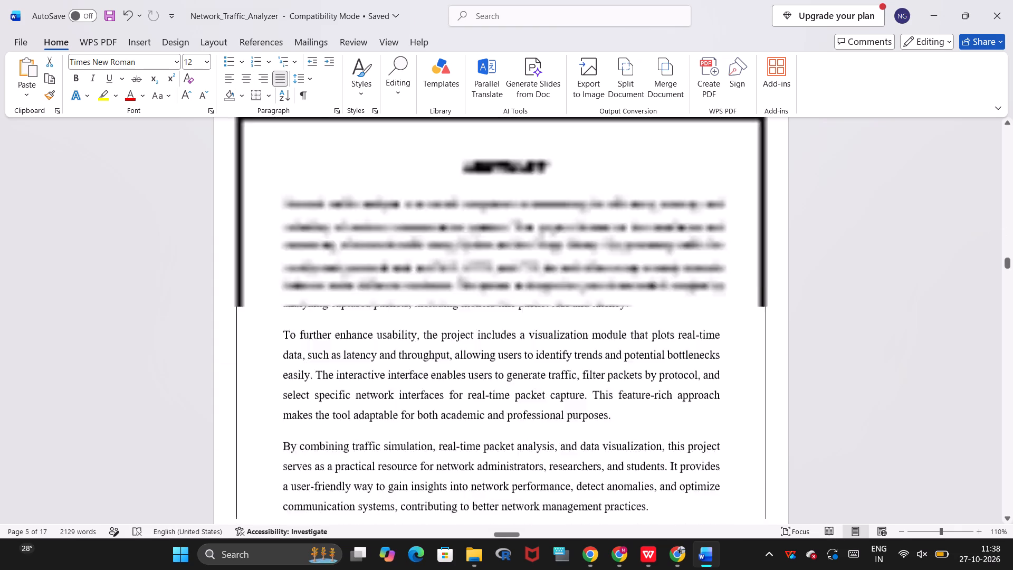
pyautogui.scroll(-20, 577, 429)
pyautogui.scroll(-20, 577, 429)
pyautogui.scroll(-18, 577, 429)
pyautogui.scroll(1, 577, 429)
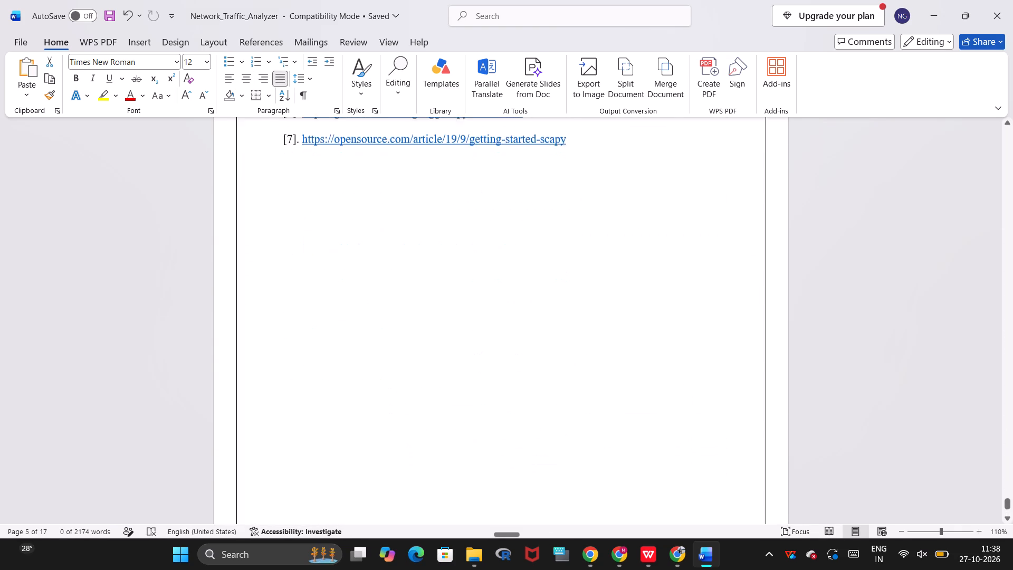
pyautogui.scroll(3, 577, 429)
pyautogui.scroll(-2, 577, 429)
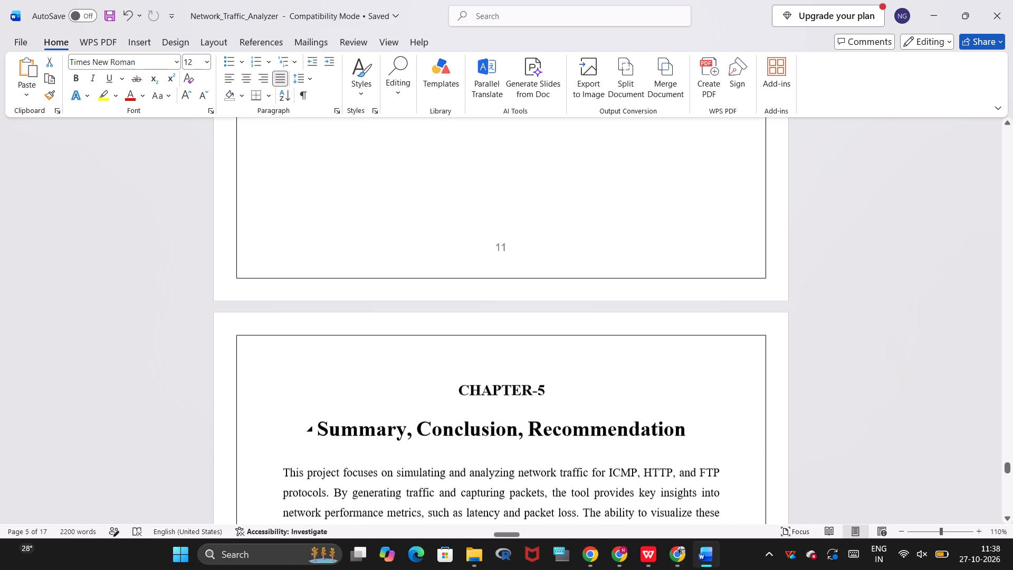
pyautogui.moveTo(419, 431); pyautogui.dragTo(279, 423)
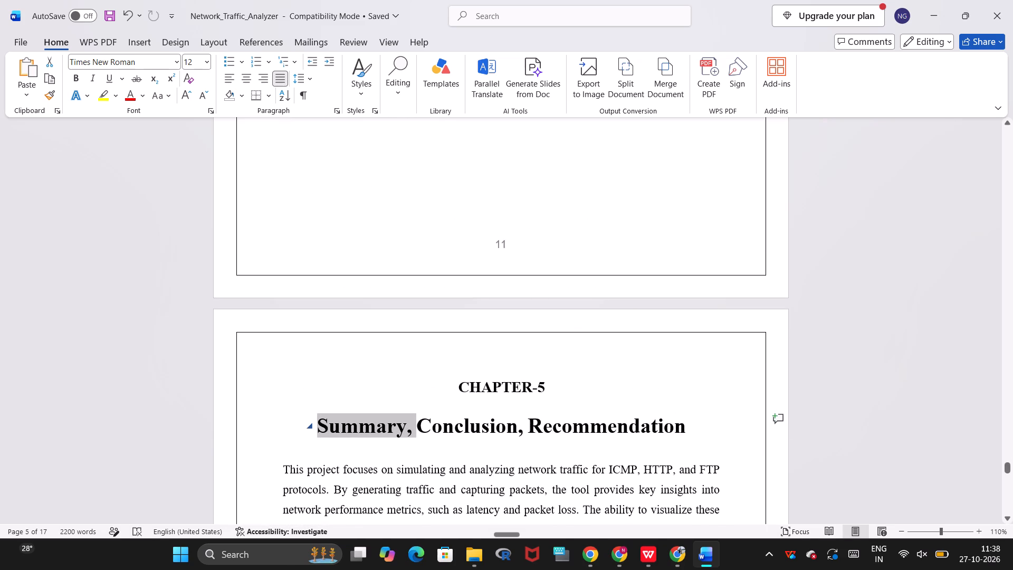
pyautogui.moveTo(279, 423); pyautogui.dragTo(261, 424)
pyautogui.press('BackSpace')
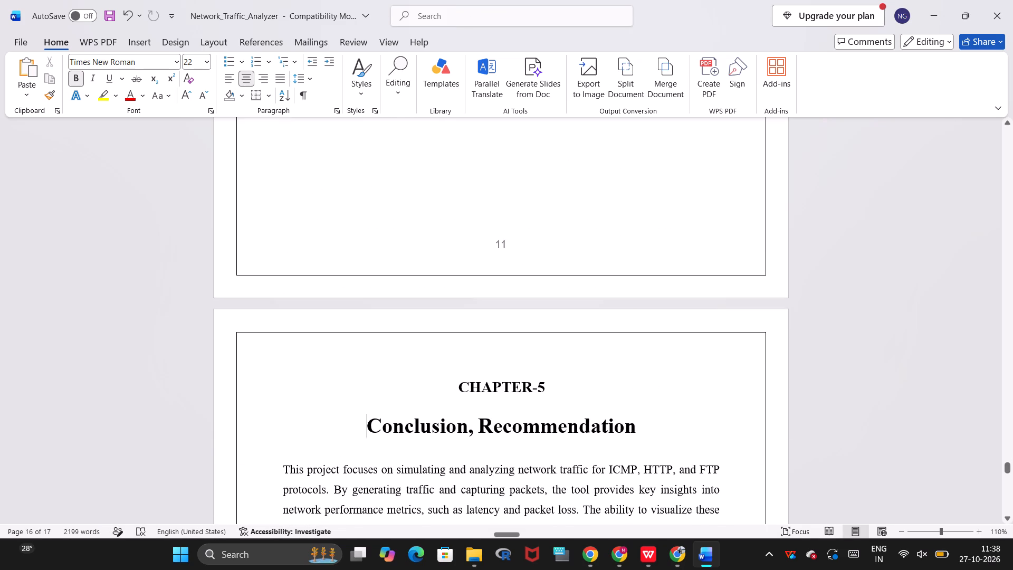
pyautogui.moveTo(641, 425); pyautogui.dragTo(469, 434)
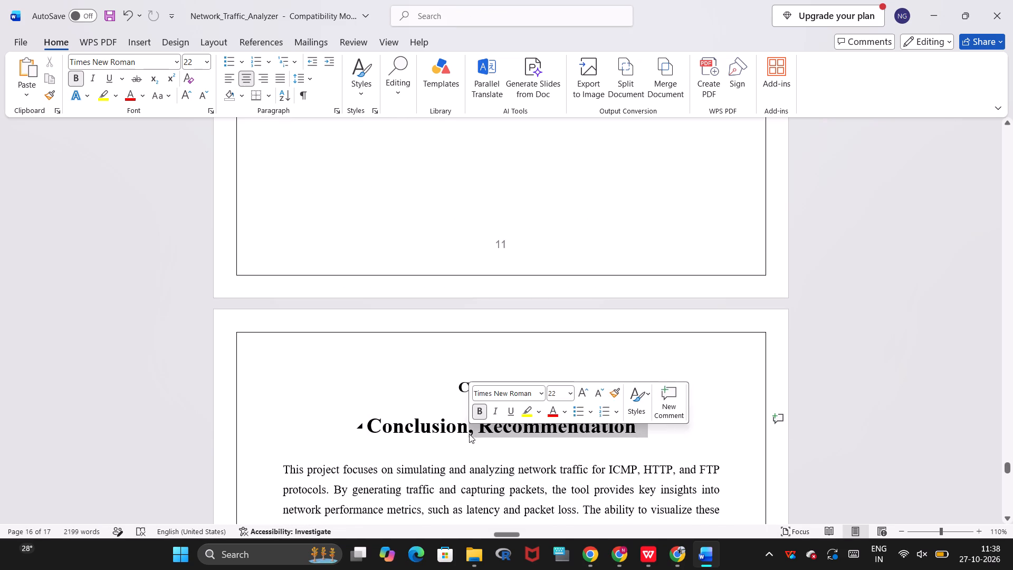
pyautogui.press('BackSpace')
pyautogui.click(450, 430)
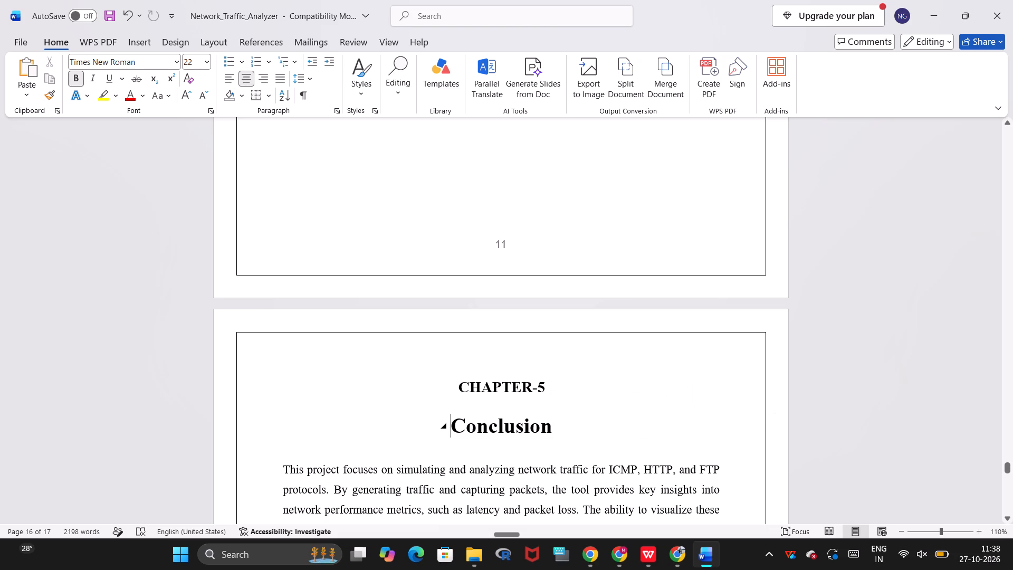
pyautogui.moveTo(450, 430); pyautogui.dragTo(527, 417)
pyautogui.click(488, 446)
pyautogui.scroll(-3, 488, 446)
pyautogui.hotkey('ctrl', 's')
# Review the rest of the Conclusion chapter and go back to the cover page to check its text from title to date.
pyautogui.scroll(-1, 488, 446)
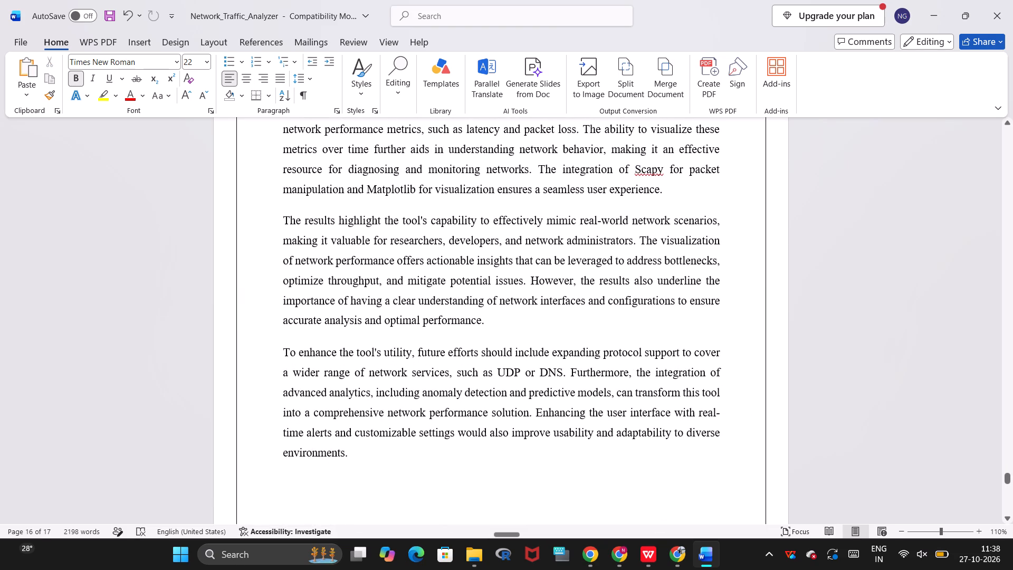
pyautogui.scroll(-7, 488, 446)
pyautogui.scroll(20, 537, 279)
pyautogui.scroll(20, 537, 279)
pyautogui.scroll(3, 537, 279)
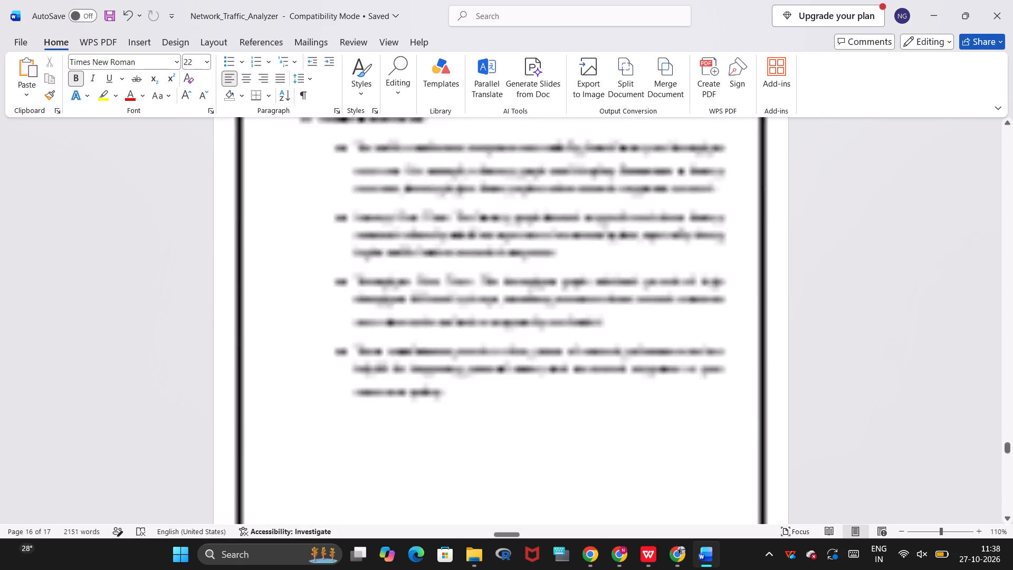
pyautogui.scroll(20, 537, 279)
pyautogui.scroll(20, 537, 279)
pyautogui.scroll(10, 537, 279)
pyautogui.scroll(17, 537, 279)
pyautogui.scroll(-1, 537, 279)
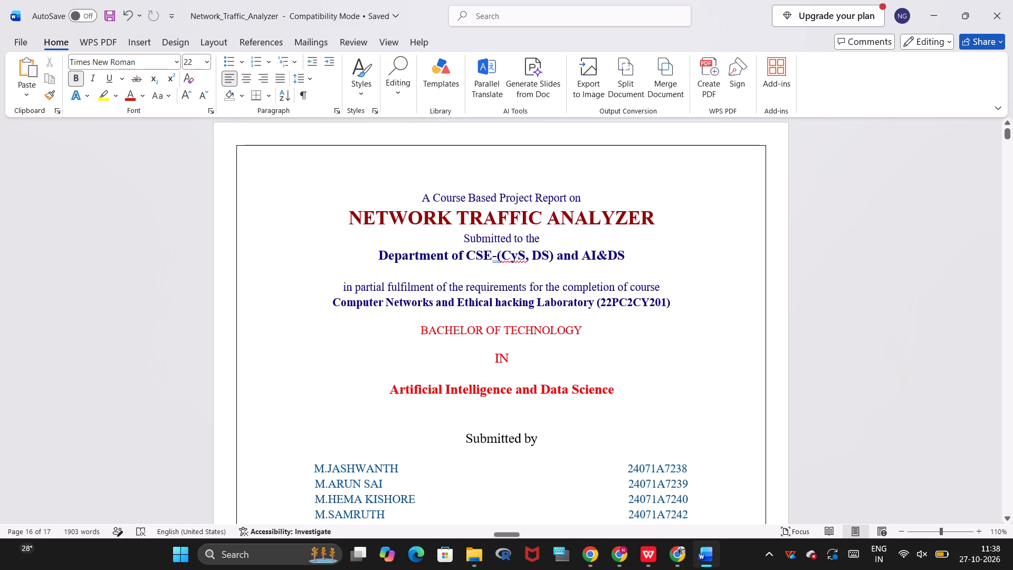
pyautogui.click(508, 262)
pyautogui.scroll(-1, 508, 262)
pyautogui.scroll(-1, 429, 391)
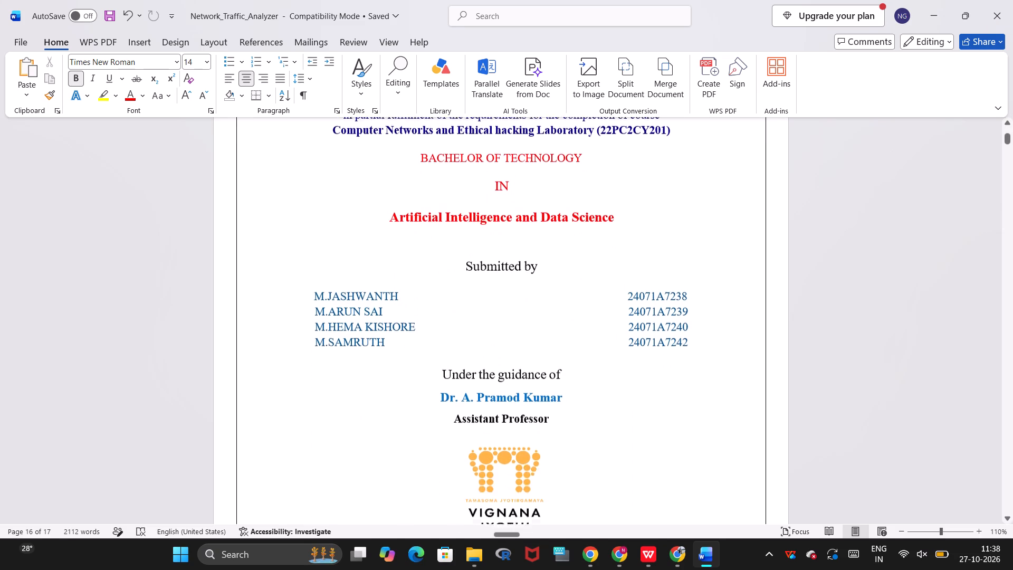
pyautogui.scroll(-3, 429, 391)
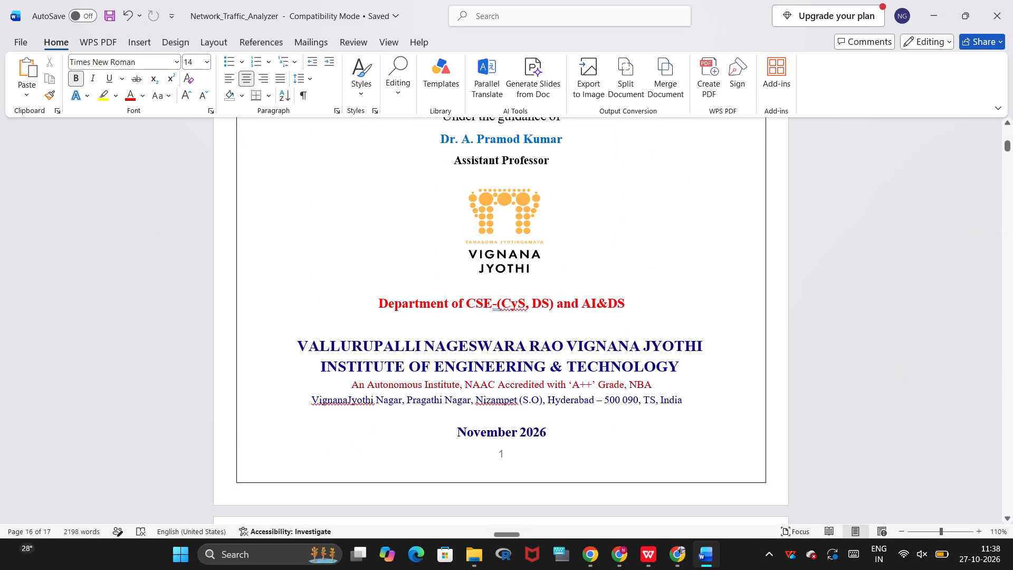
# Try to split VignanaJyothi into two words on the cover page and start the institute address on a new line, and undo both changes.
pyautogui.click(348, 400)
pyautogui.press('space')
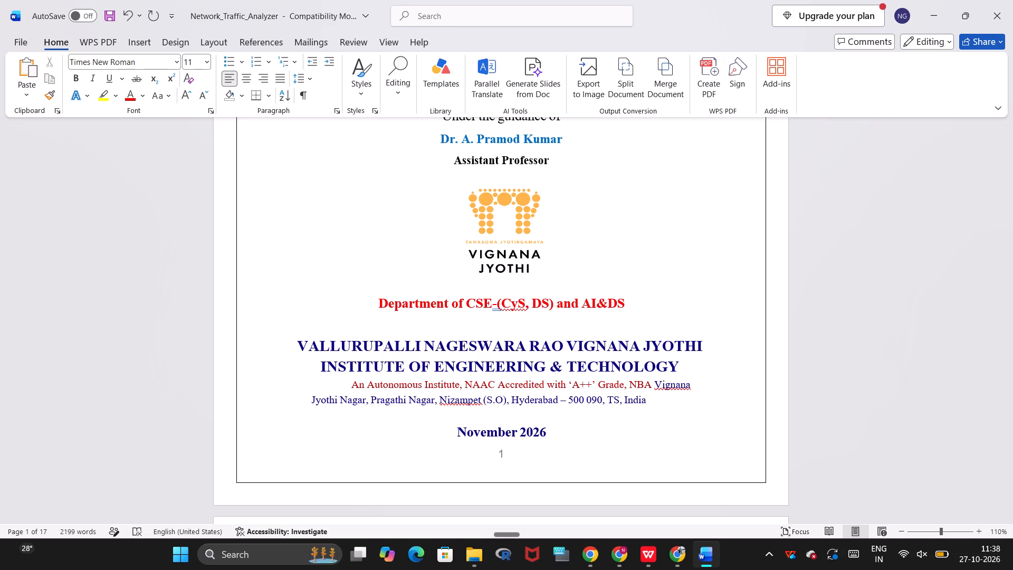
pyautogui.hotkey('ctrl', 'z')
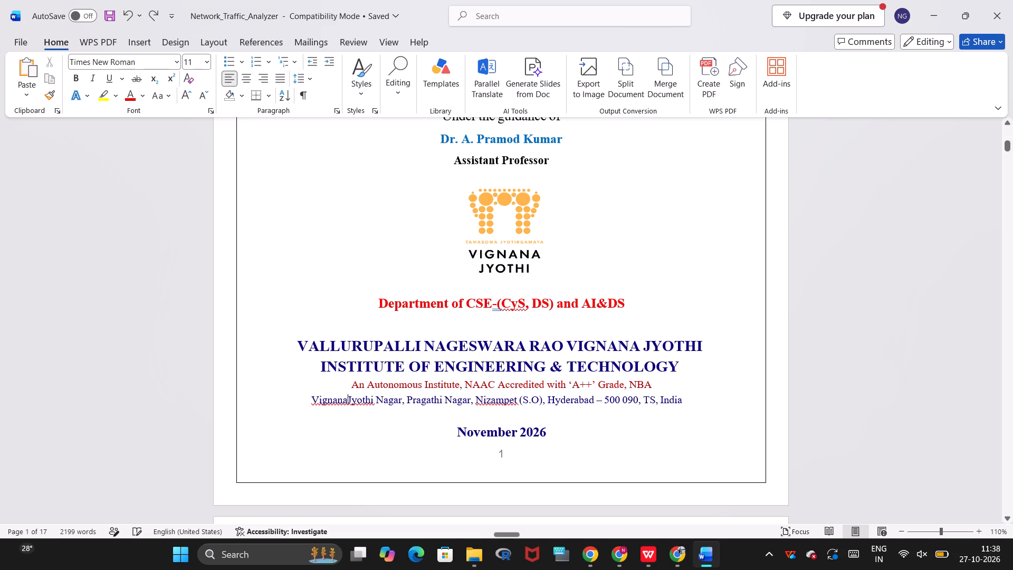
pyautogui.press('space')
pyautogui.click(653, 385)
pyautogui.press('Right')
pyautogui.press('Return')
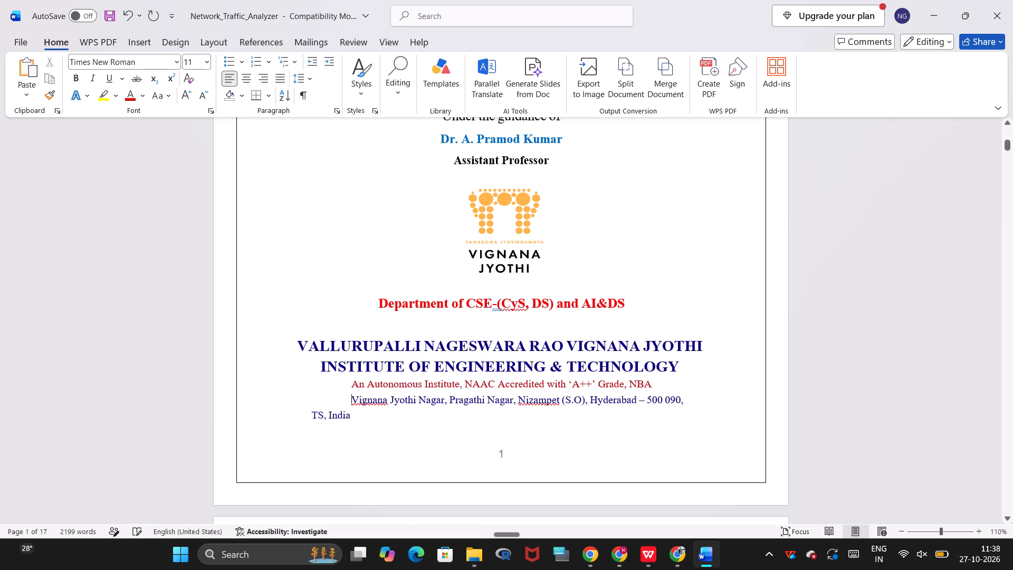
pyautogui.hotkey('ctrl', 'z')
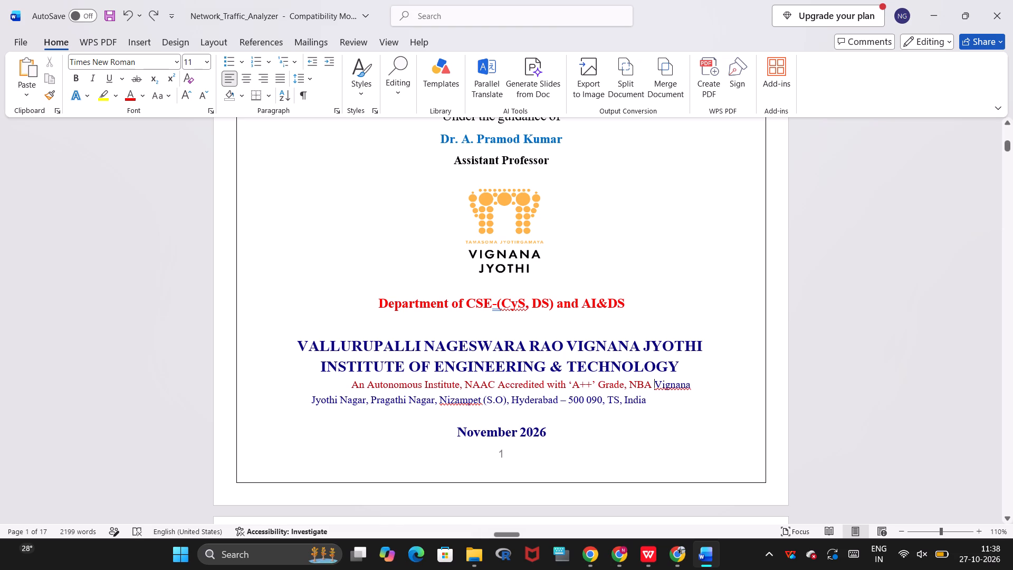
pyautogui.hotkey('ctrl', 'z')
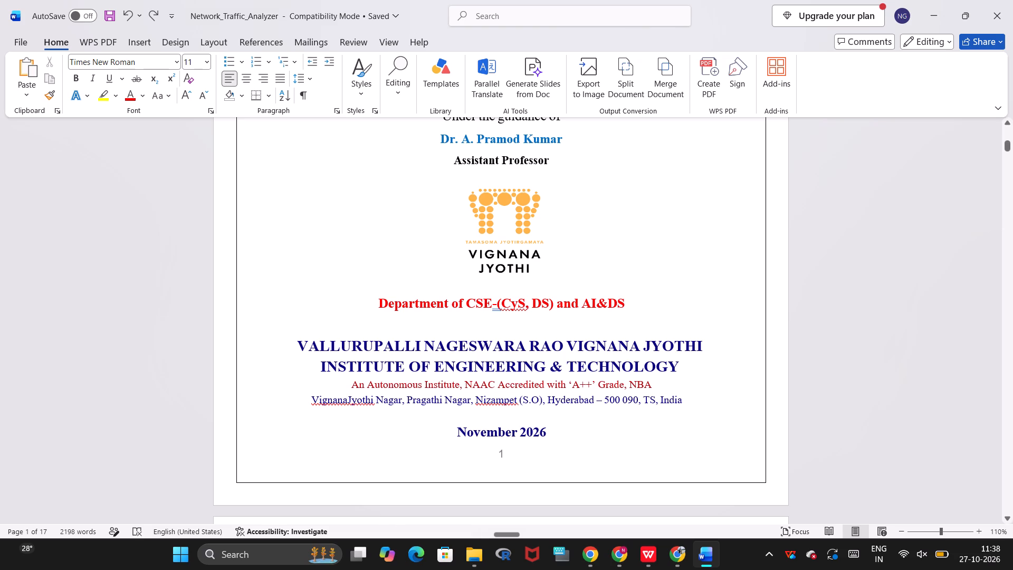
# Examine the certificate page, checking the institute header, project title, student details, academic year, signatory block and footer page number.
pyautogui.click(711, 403)
pyautogui.scroll(-1, 711, 403)
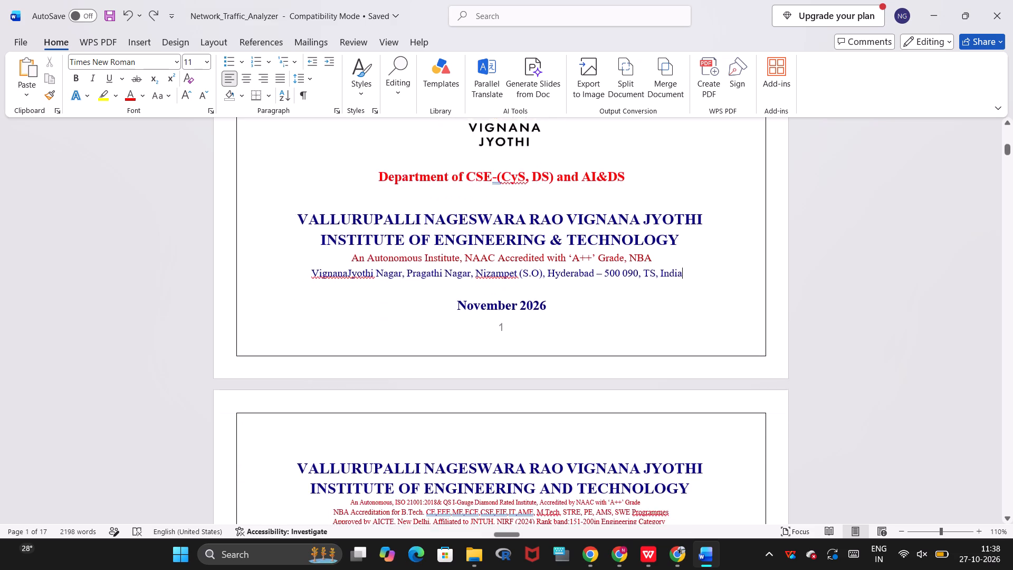
pyautogui.scroll(-1, 711, 403)
pyautogui.keyDown('ctrl'); pyautogui.scroll(4, 538, 335); pyautogui.keyUp('ctrl')
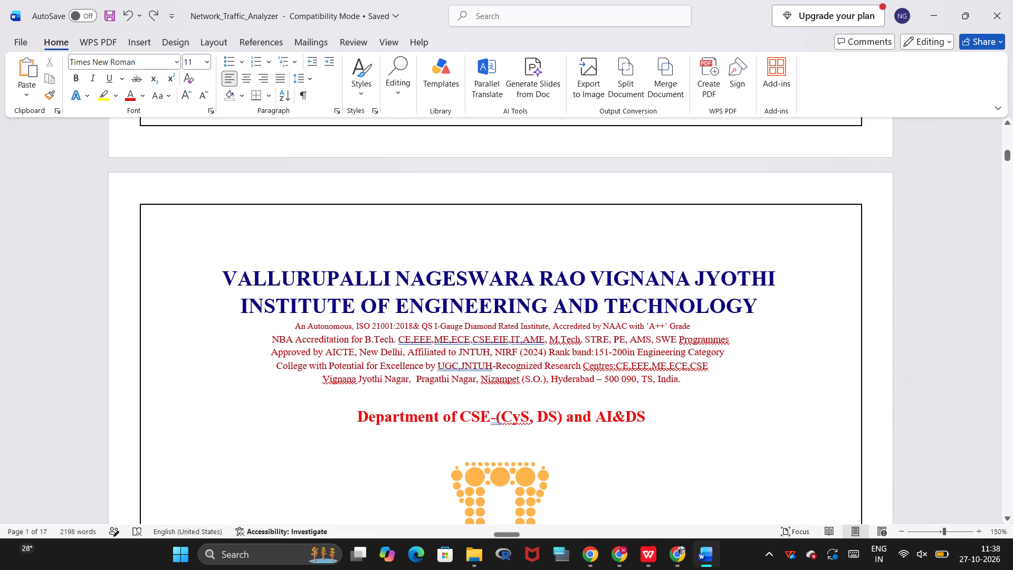
pyautogui.scroll(-5, 503, 508)
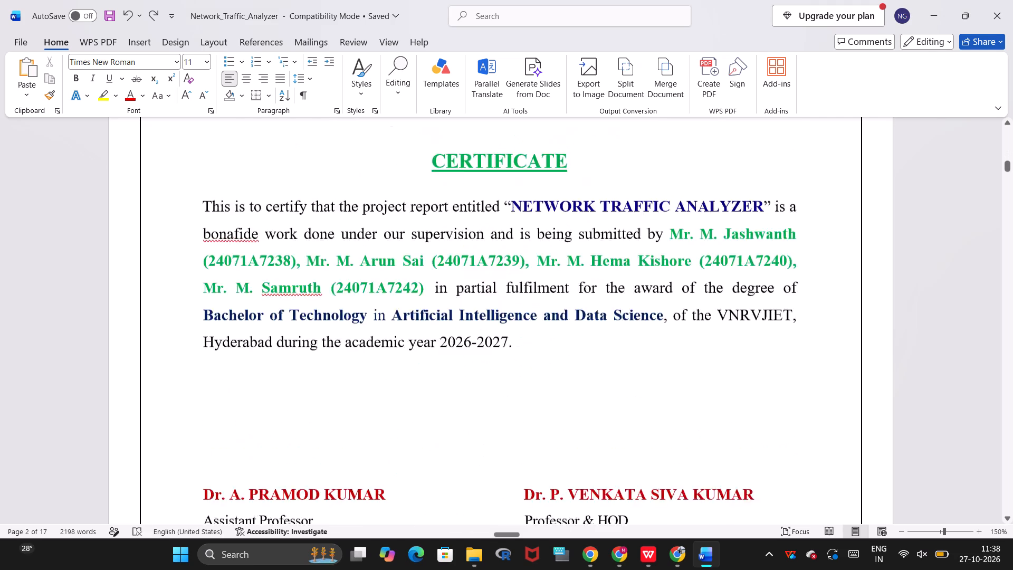
pyautogui.scroll(1, 504, 497)
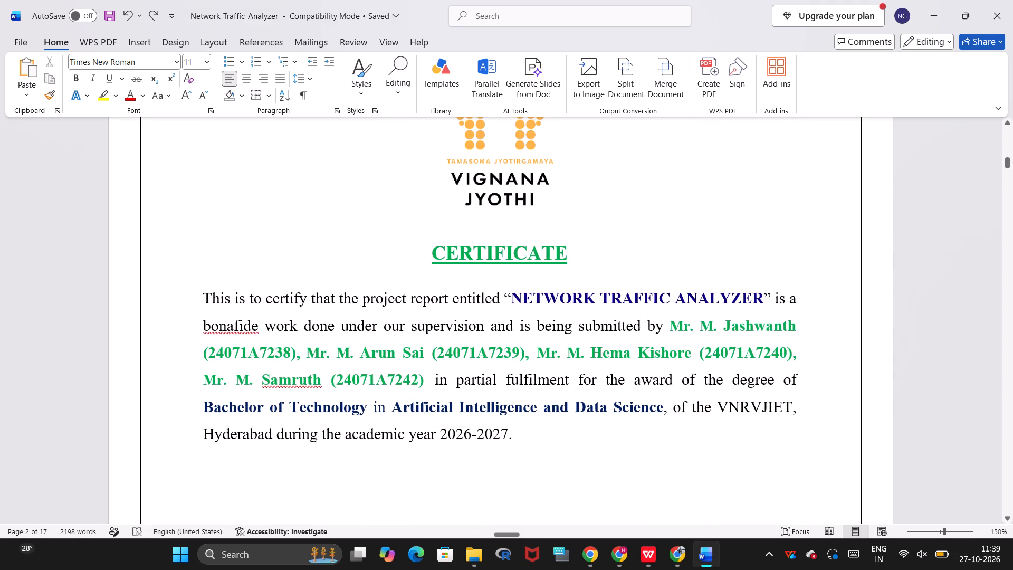
pyautogui.scroll(-2, 504, 497)
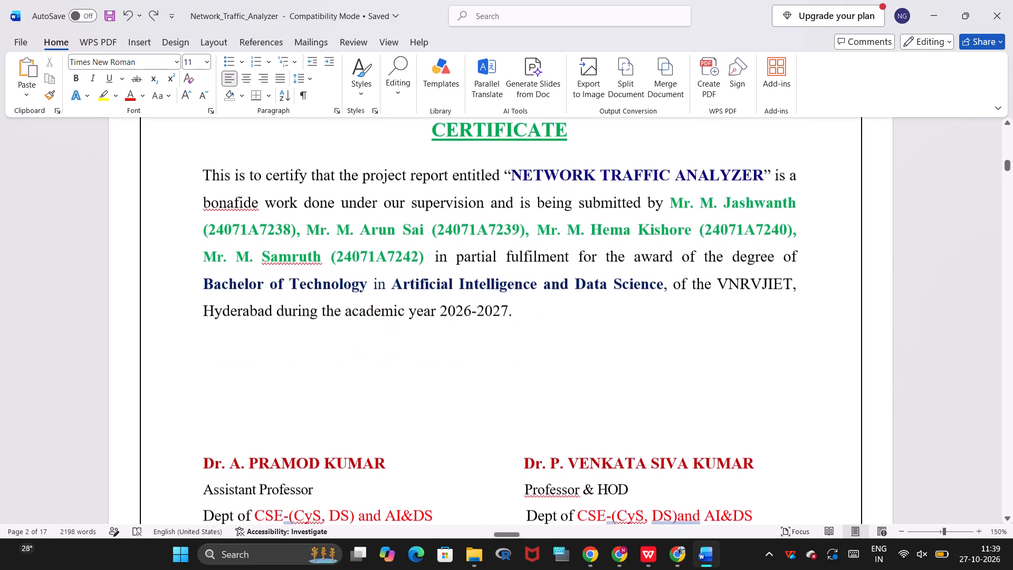
pyautogui.scroll(-1, 504, 497)
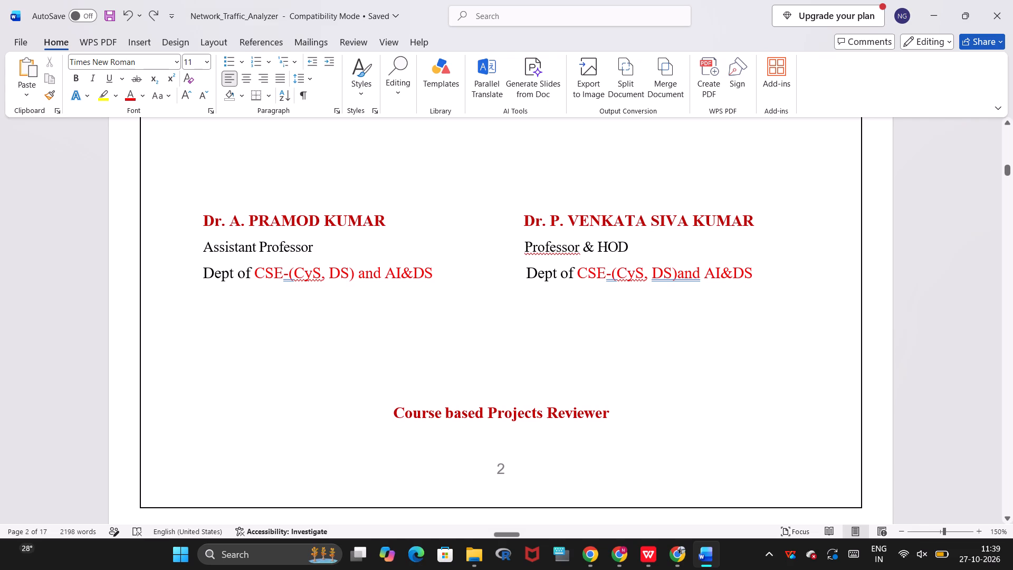
pyautogui.scroll(-1, 450, 342)
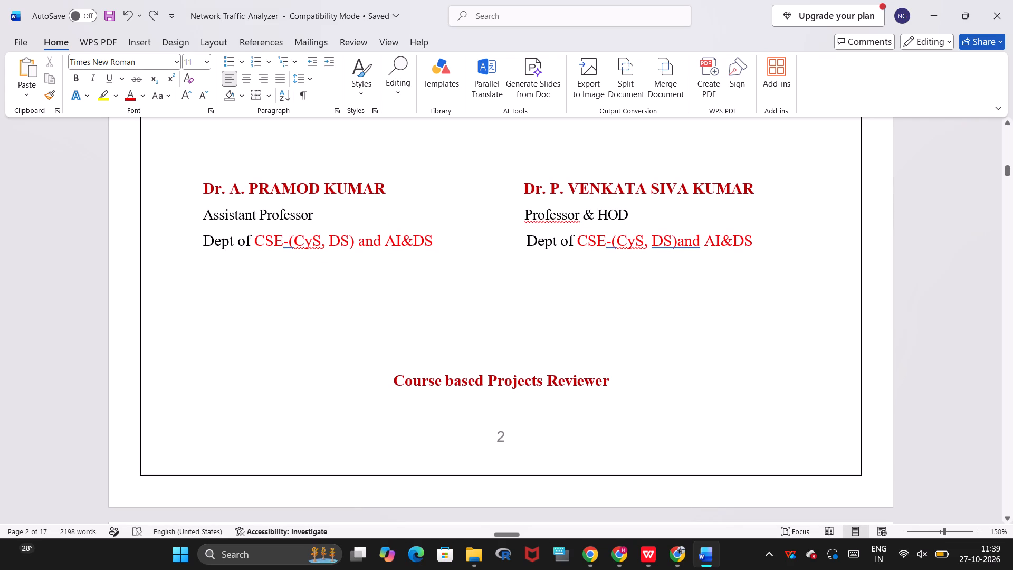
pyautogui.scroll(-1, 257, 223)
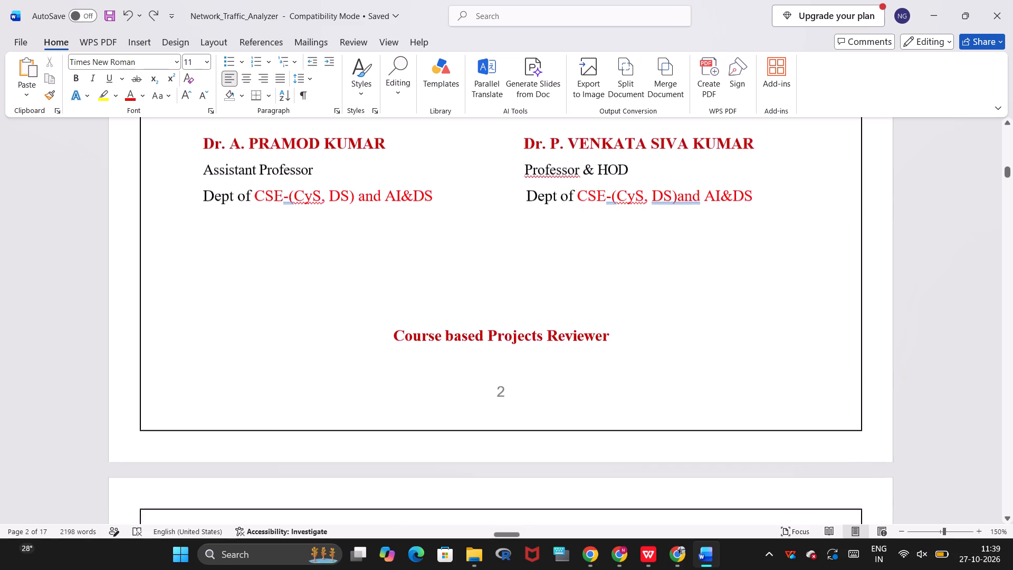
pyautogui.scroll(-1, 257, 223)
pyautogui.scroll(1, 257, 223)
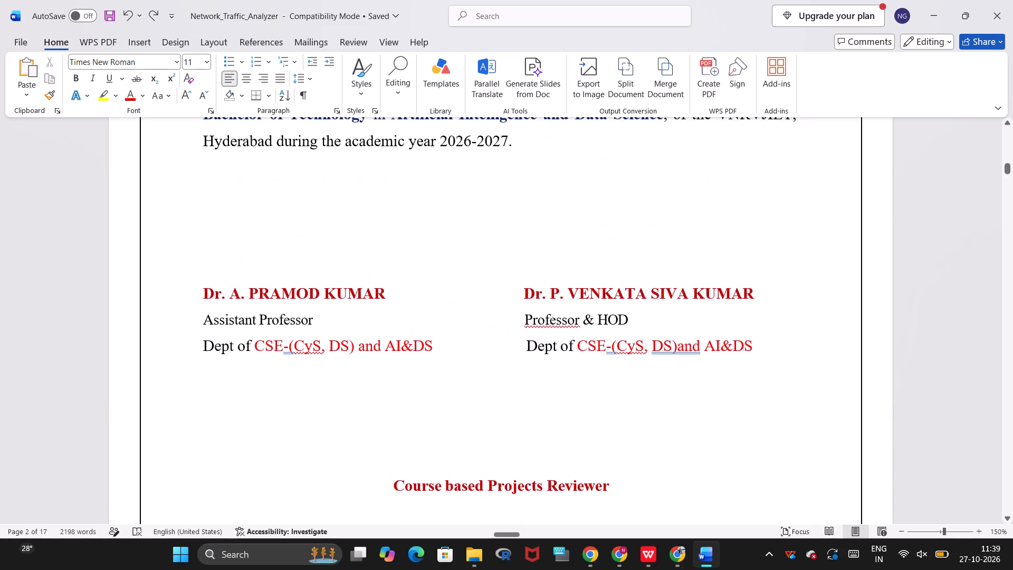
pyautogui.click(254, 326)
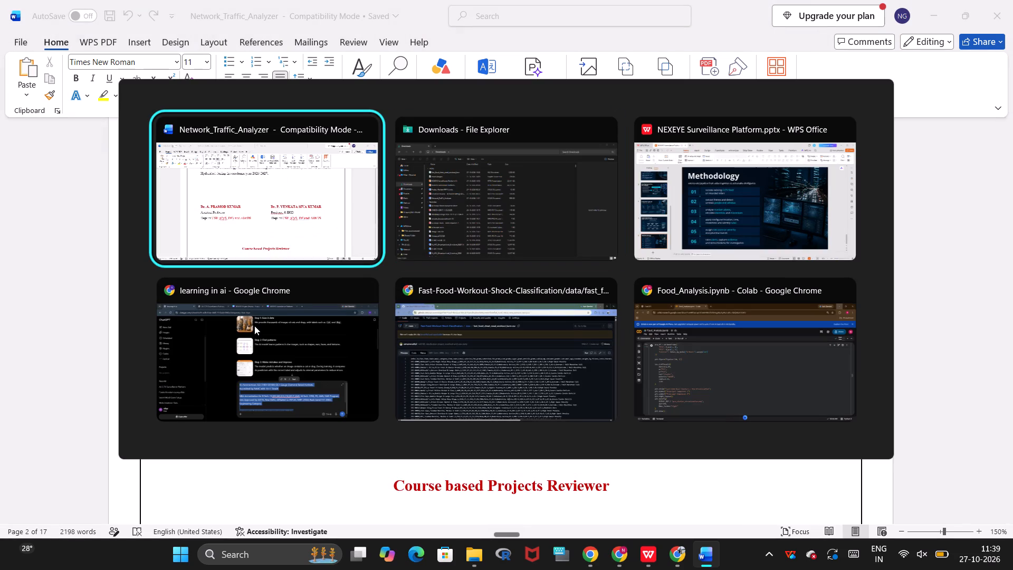
# Switch to the NEXEYE Surveillance Platform presentation in WPS Office and go back through its slides from Methodology to the title slide.
pyautogui.click(995, 5)
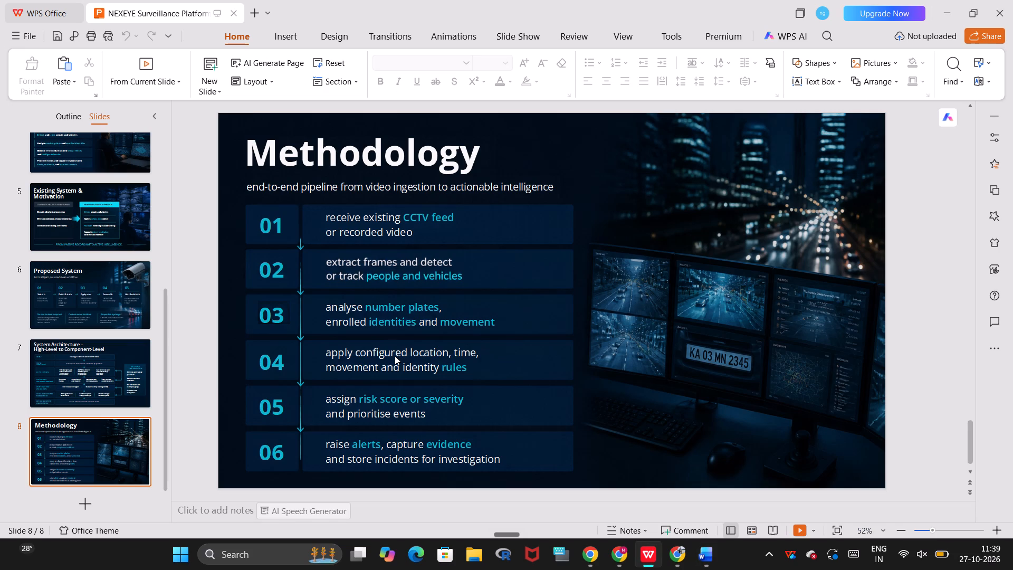
pyautogui.press('Up')
pyautogui.press('Down')
pyautogui.press('Down')
pyautogui.scroll(-3, 84, 333)
pyautogui.press('Up')
pyautogui.press('Up')
pyautogui.press('Up')
pyautogui.press('Up')
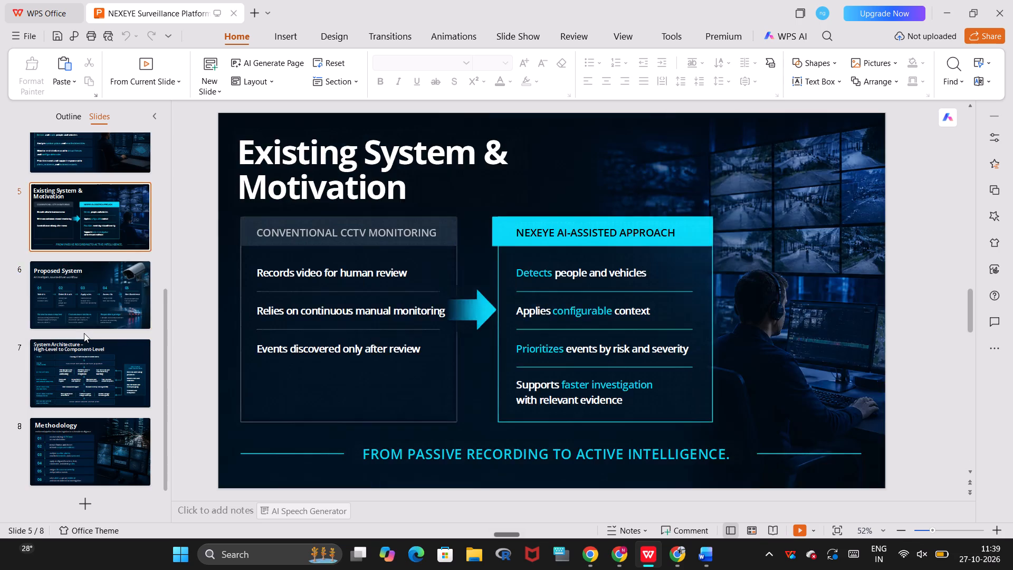
pyautogui.press('Up')
pyautogui.press('Up')
pyautogui.press('Up')
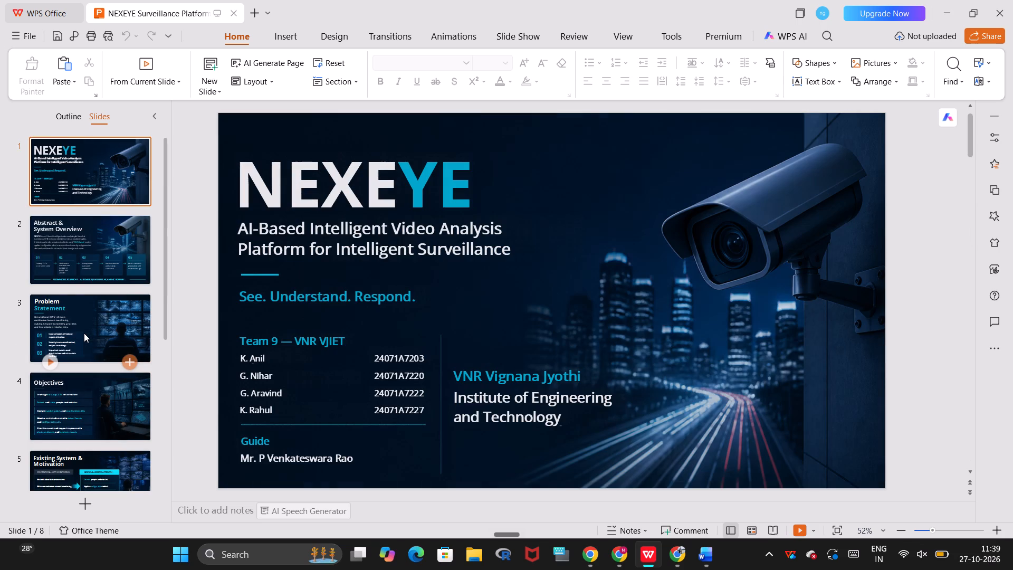
# Review the NEXEYE slides in order, from the title and Abstract & System Overview through Problem Statement and System Architecture to Methodology.
pyautogui.press('Down')
pyautogui.press('Up')
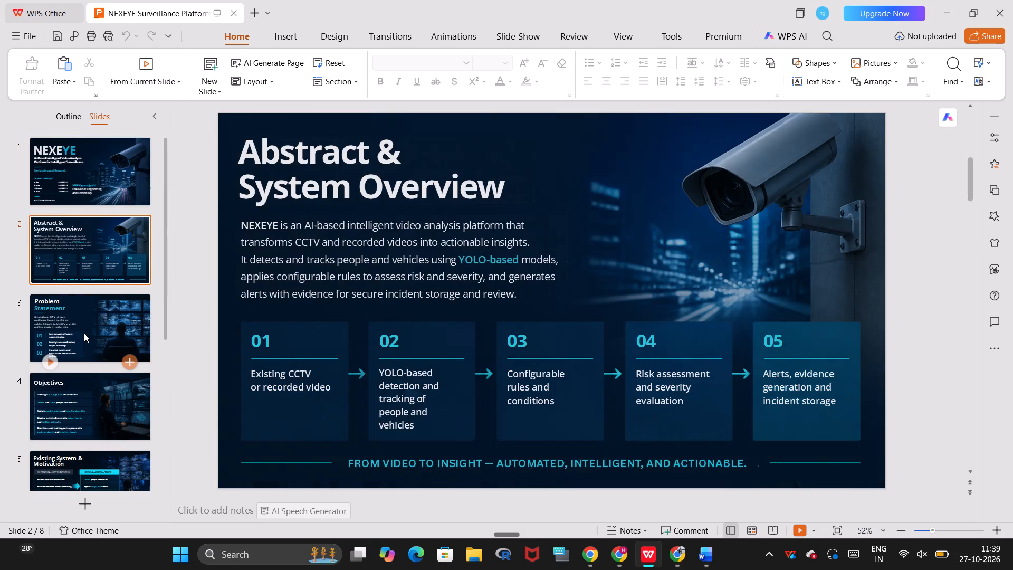
pyautogui.press('Down')
pyautogui.press('Down')
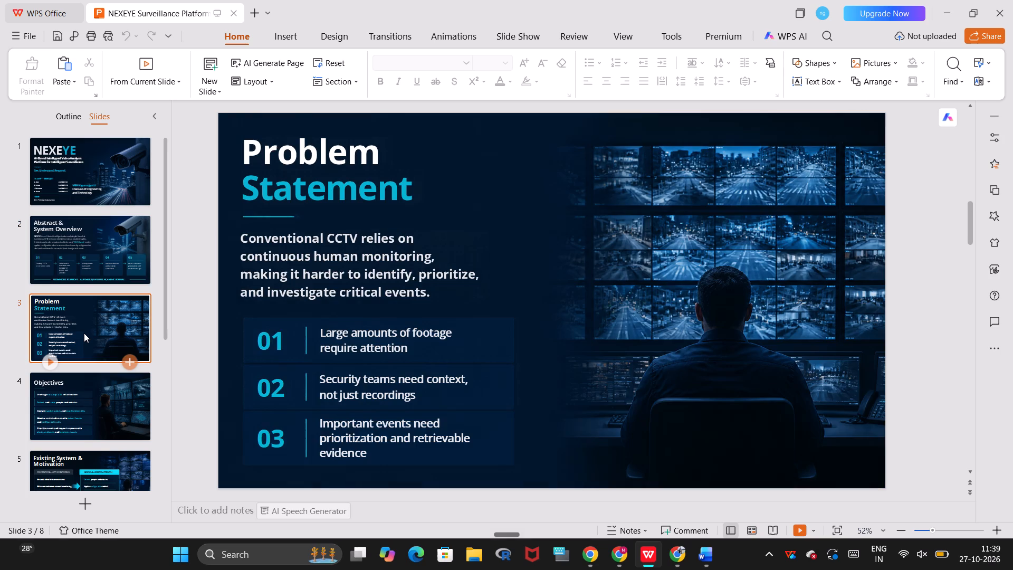
pyautogui.press('Up')
pyautogui.press('Down')
pyautogui.press('Down')
pyautogui.press('Down')
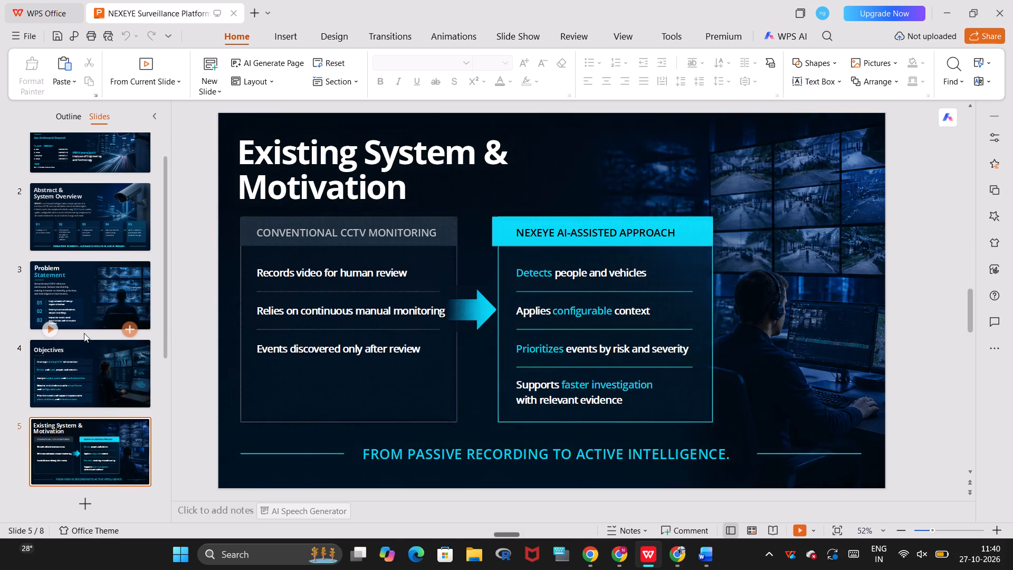
pyautogui.press('Down')
pyautogui.press('Down')
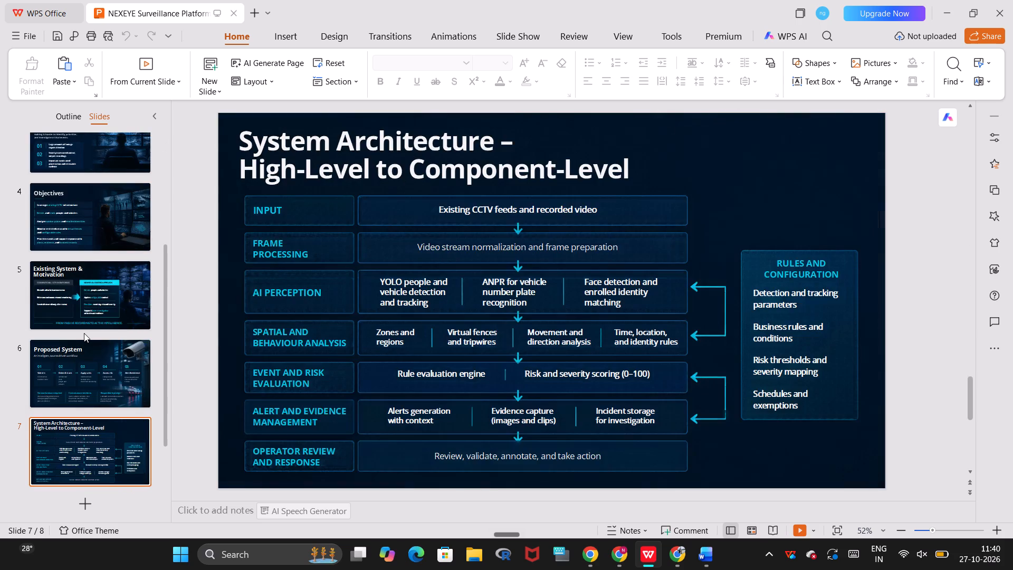
pyautogui.press('Down')
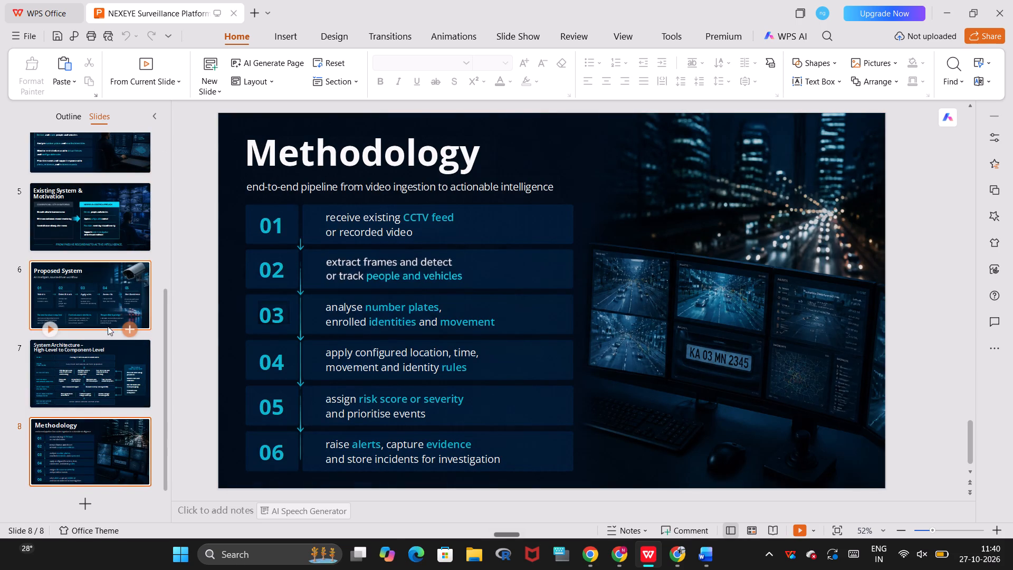
# Switch to the Network_Traffic_Analyzer report in Word, save it, and close the document.
pyautogui.hotkey('alt', 'Tab')
pyautogui.hotkey('alt', 'Tab')
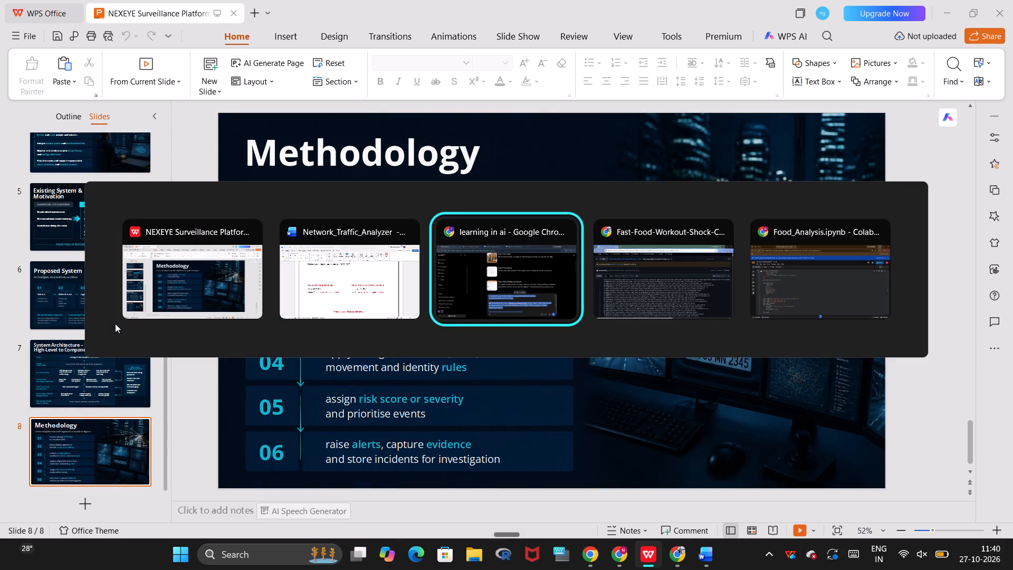
pyautogui.hotkey('alt', 'Tab')
pyautogui.hotkey('alt', 'Tab')
pyautogui.hotkey('alt', 'Tab')
pyautogui.hotkey('alt', 'Tab')
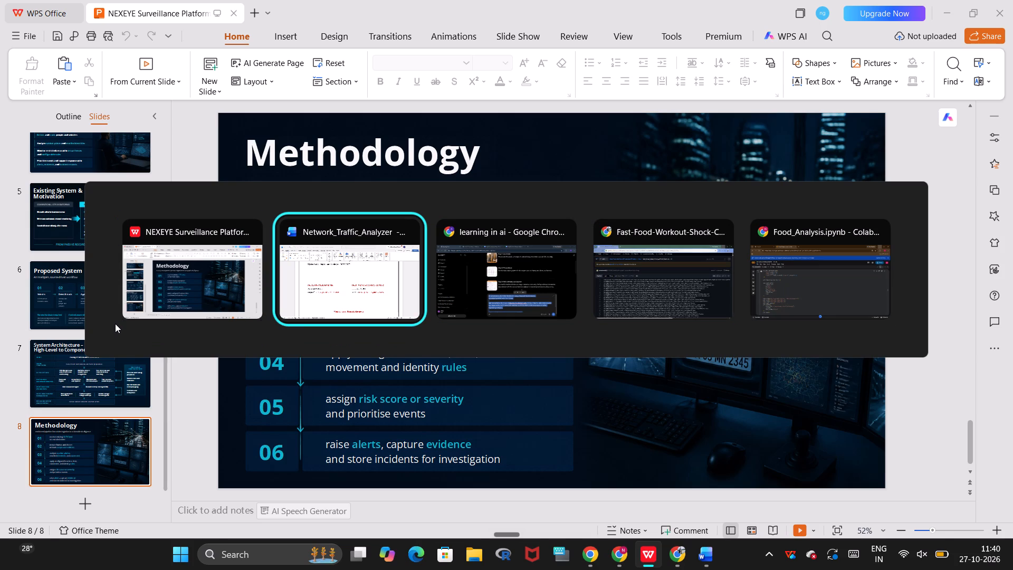
pyautogui.click(418, 281)
pyautogui.hotkey('ctrl', 's')
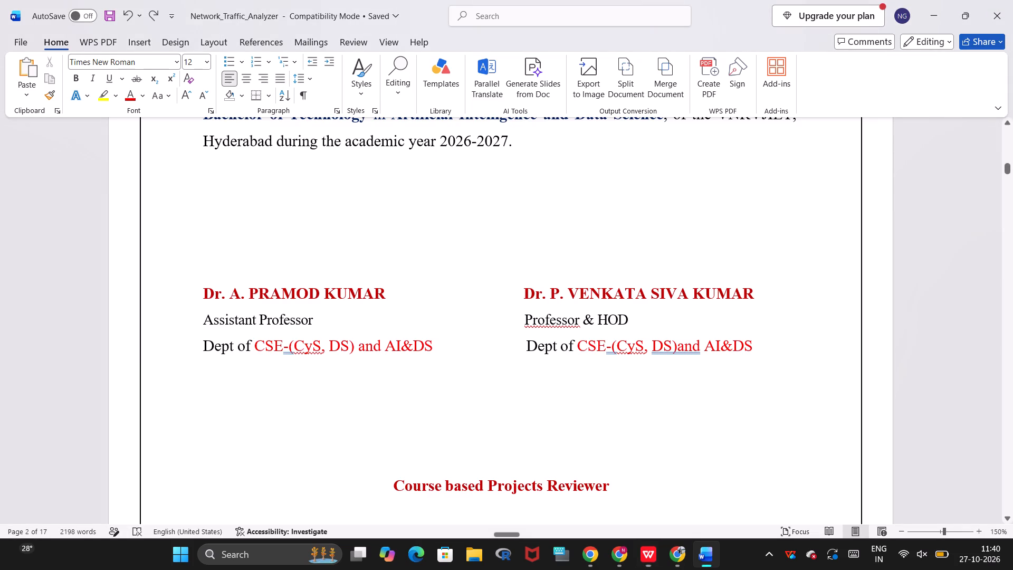
pyautogui.click(1012, 0)
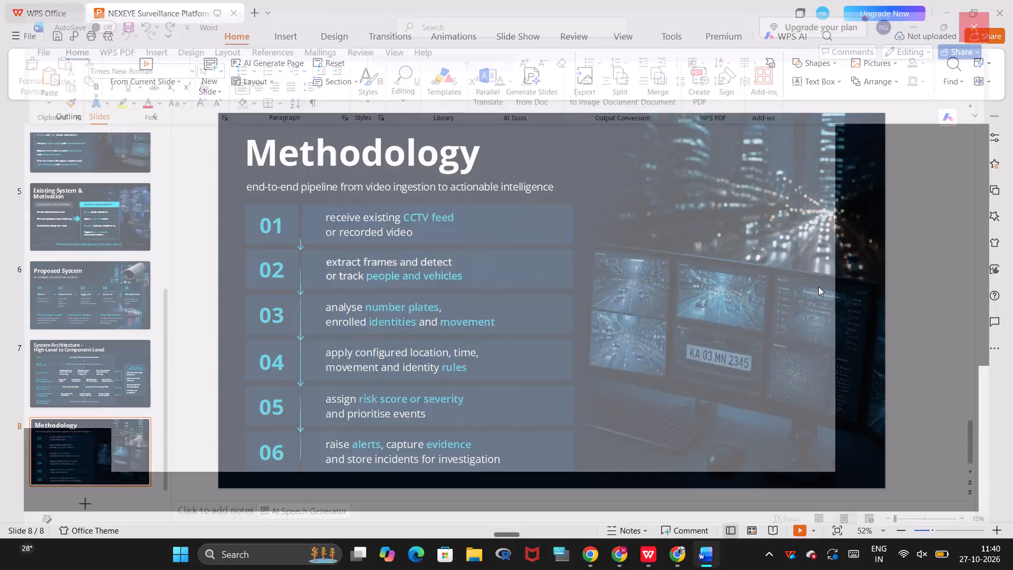
# Find WhatsApp among the installed apps and open it.
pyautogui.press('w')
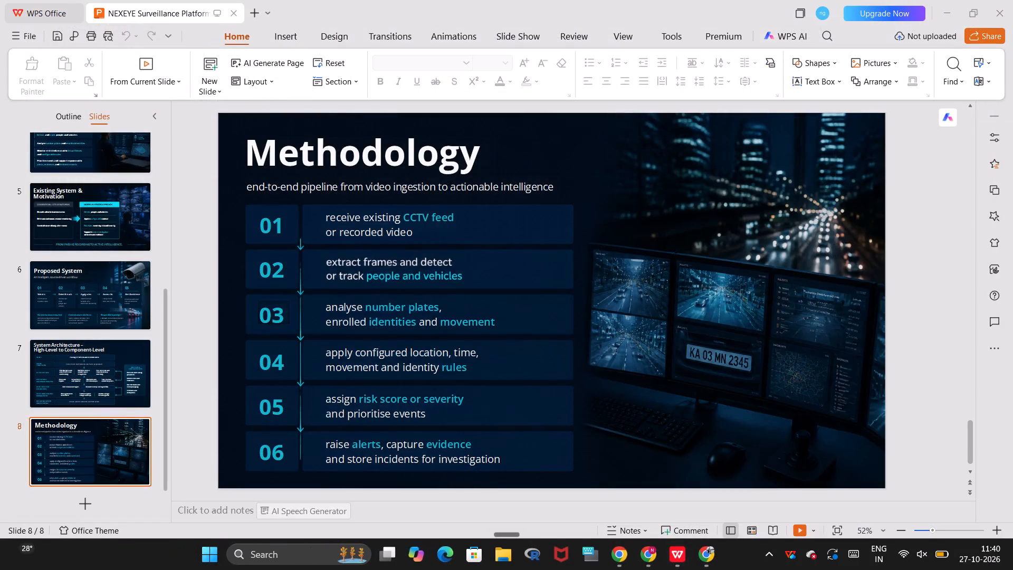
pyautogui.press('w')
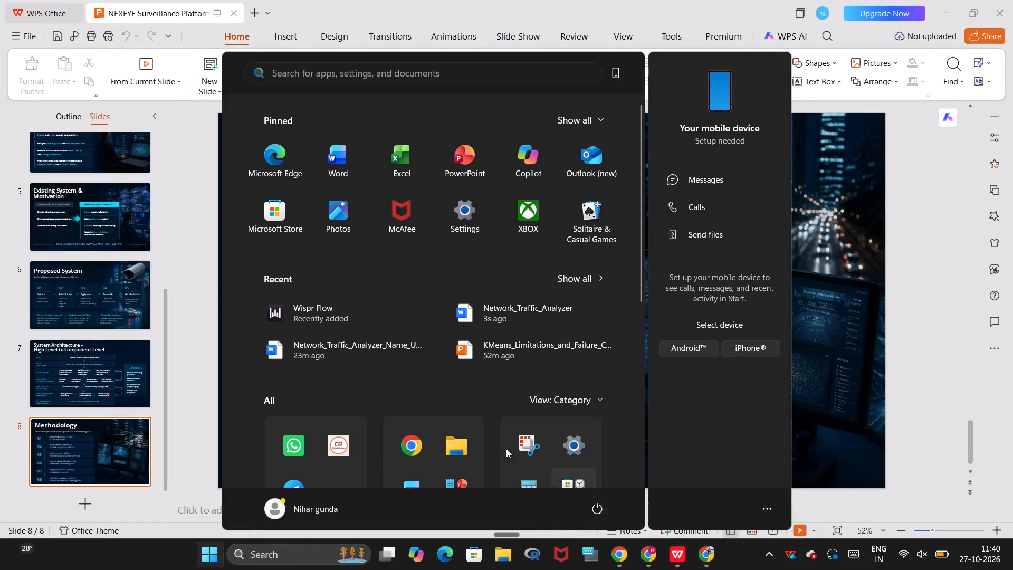
pyautogui.click(338, 174)
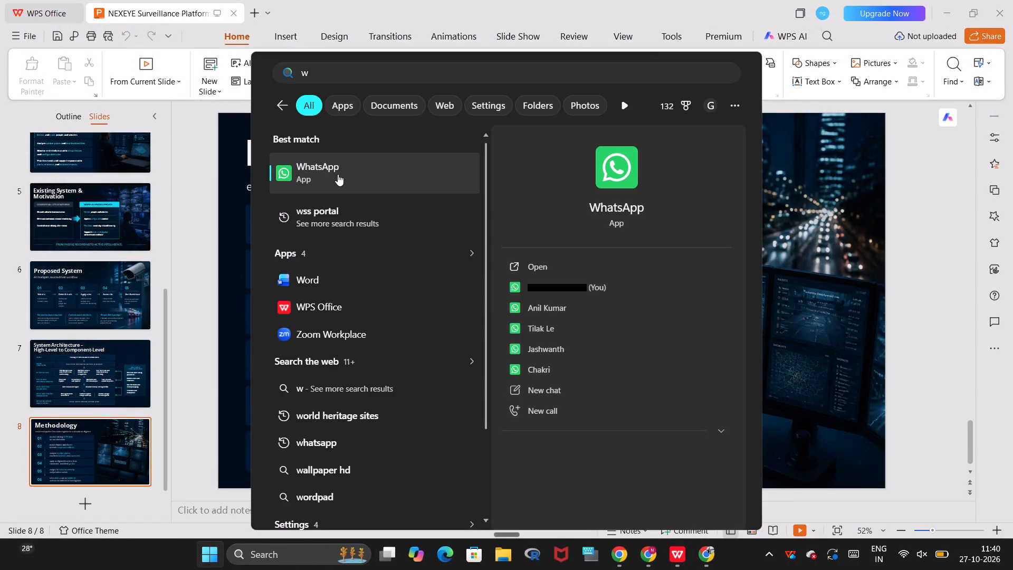
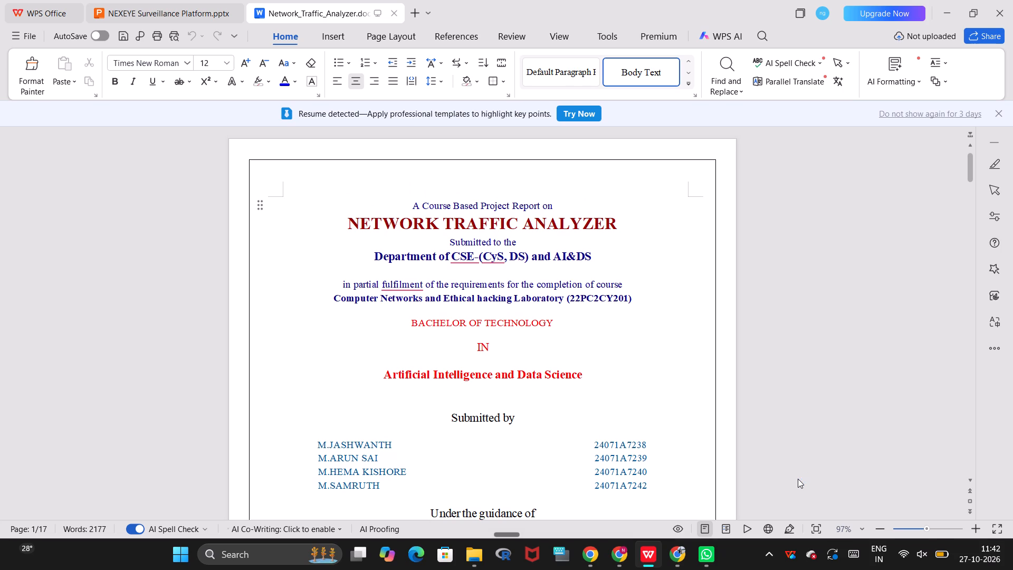
pyautogui.scroll(-1, 798, 479)
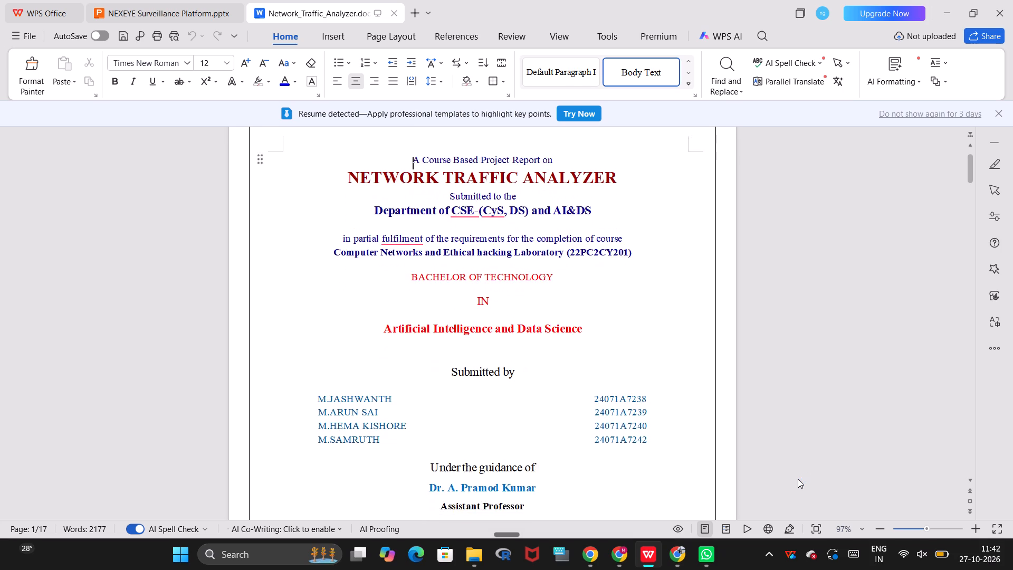
pyautogui.scroll(-4, 798, 479)
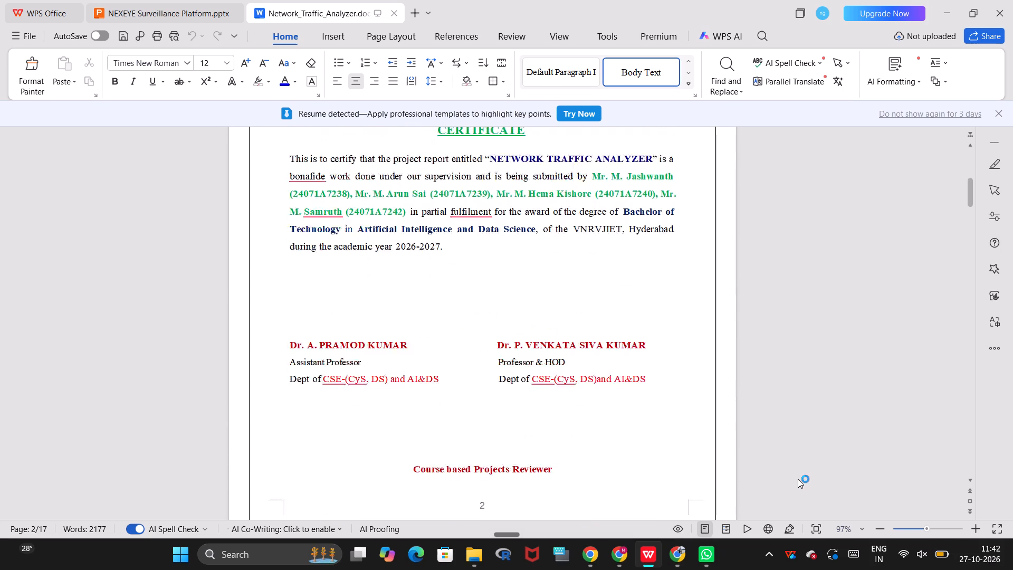
pyautogui.scroll(-5, 798, 479)
pyautogui.scroll(1, 798, 479)
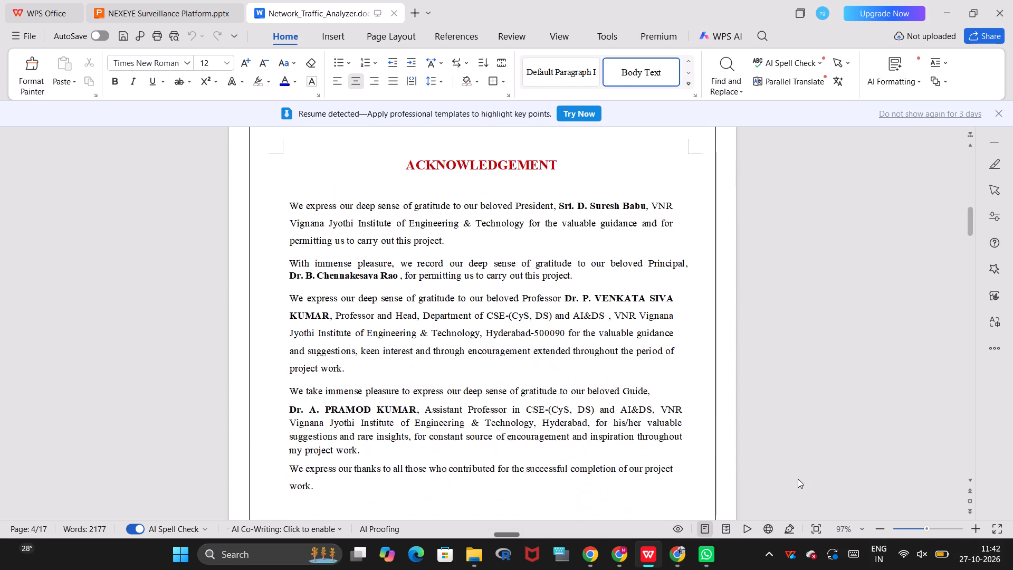
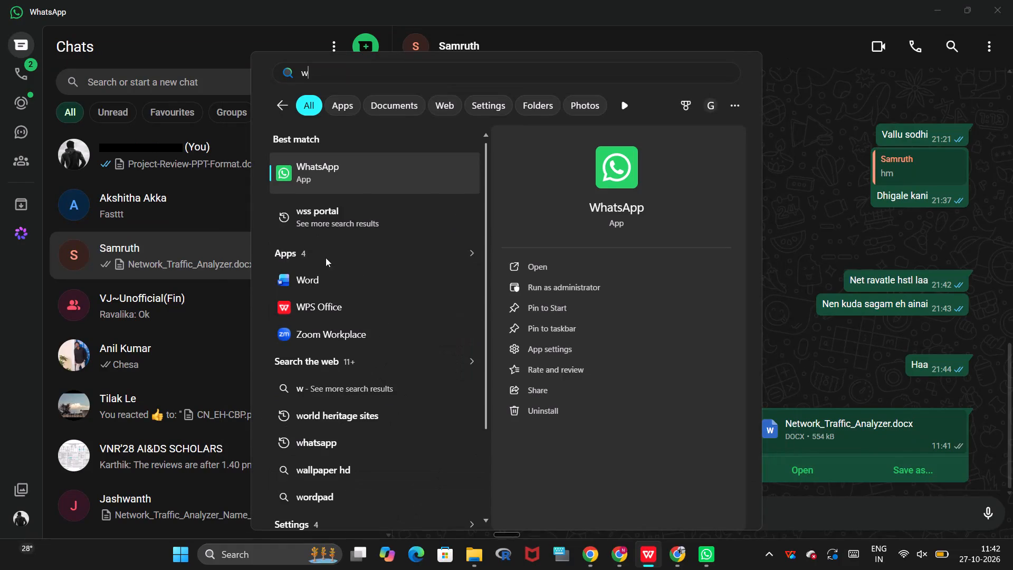
# Switch to Microsoft Word and open the recent Network_Traffic_Analyzer document from the Downloads folder.
pyautogui.click(326, 271)
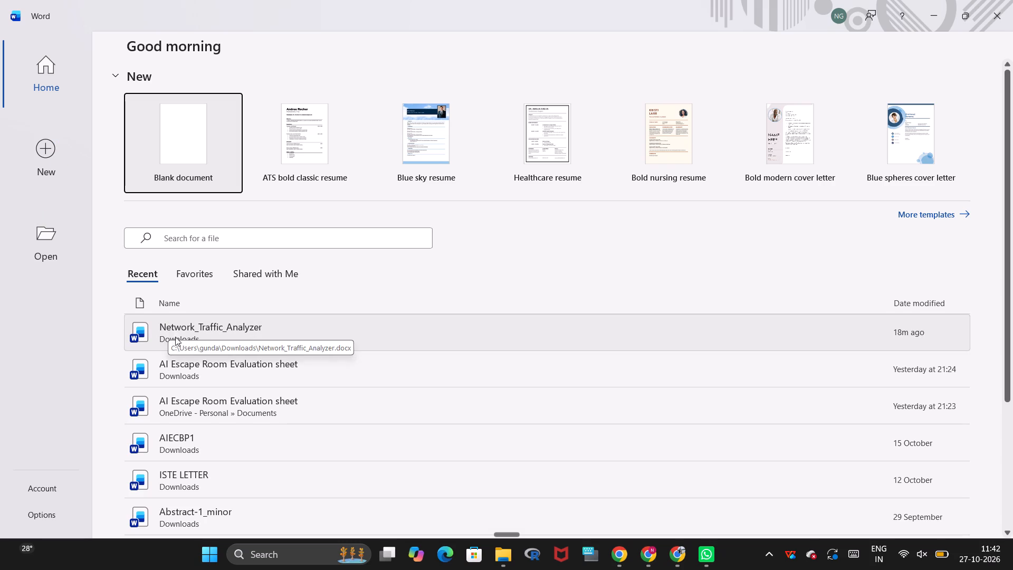
pyautogui.doubleClick(157, 336)
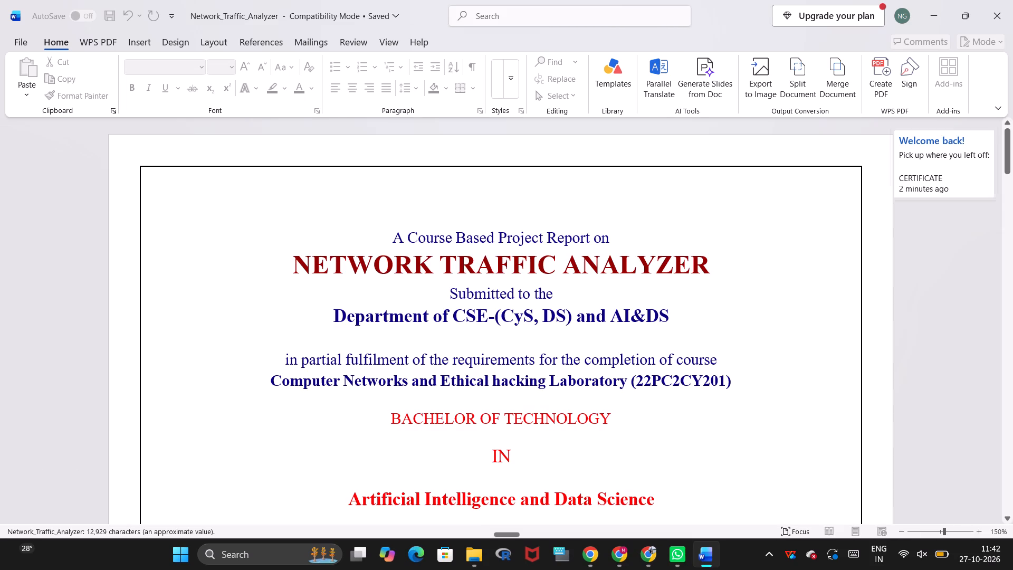
pyautogui.scroll(-1, 324, 274)
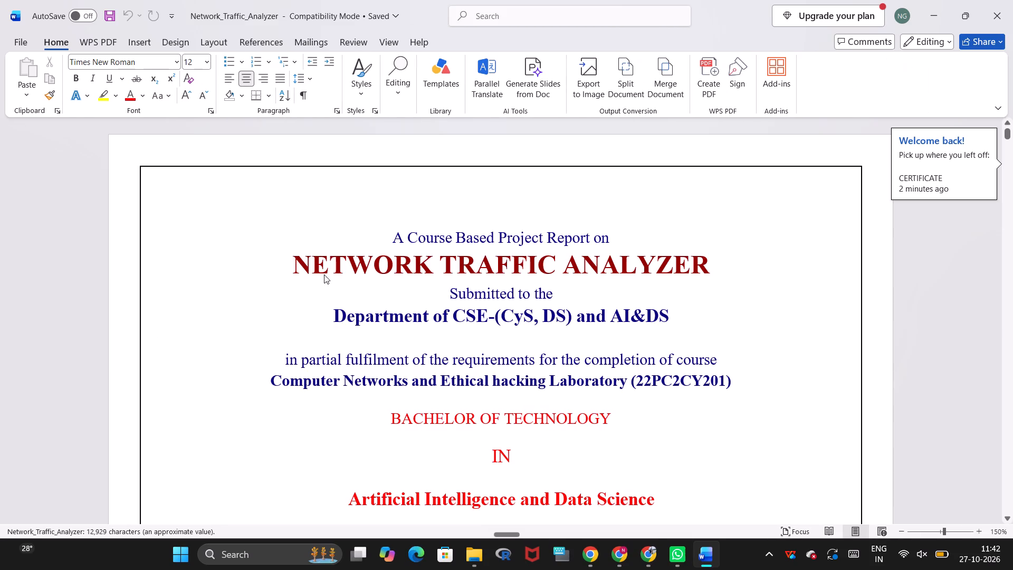
# Look over the report's cover page, including the logo and institute address, and the certificate page down to its footer.
pyautogui.scroll(-3, 324, 274)
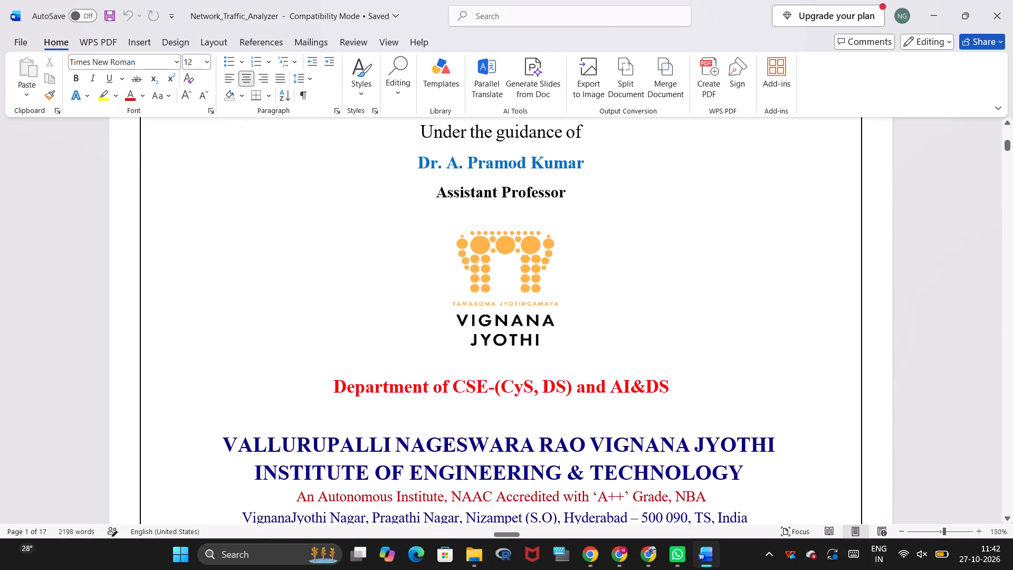
pyautogui.click(505, 256)
pyautogui.click(94, 267)
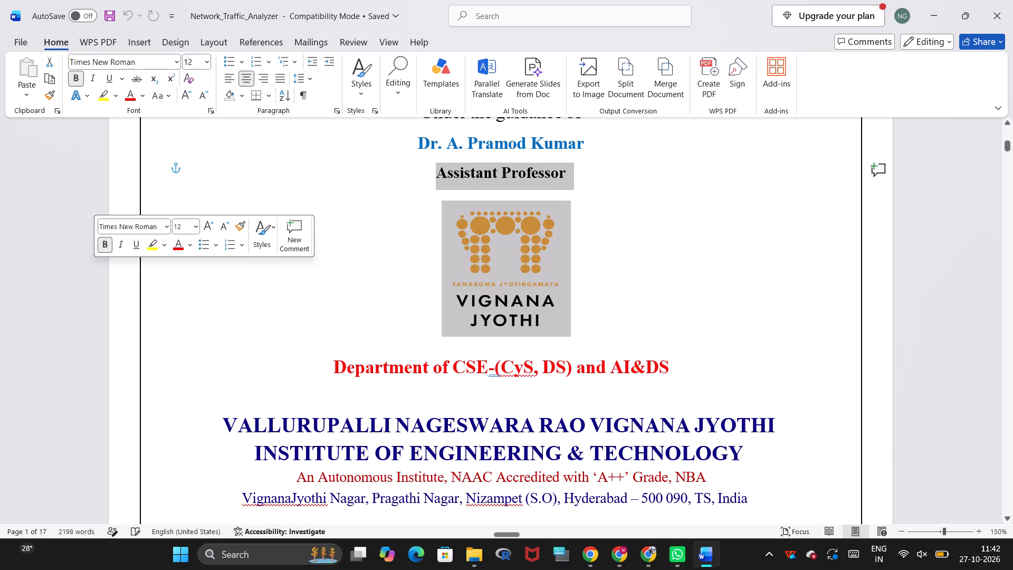
pyautogui.click(94, 267)
pyautogui.click(654, 302)
pyautogui.scroll(-1, 654, 302)
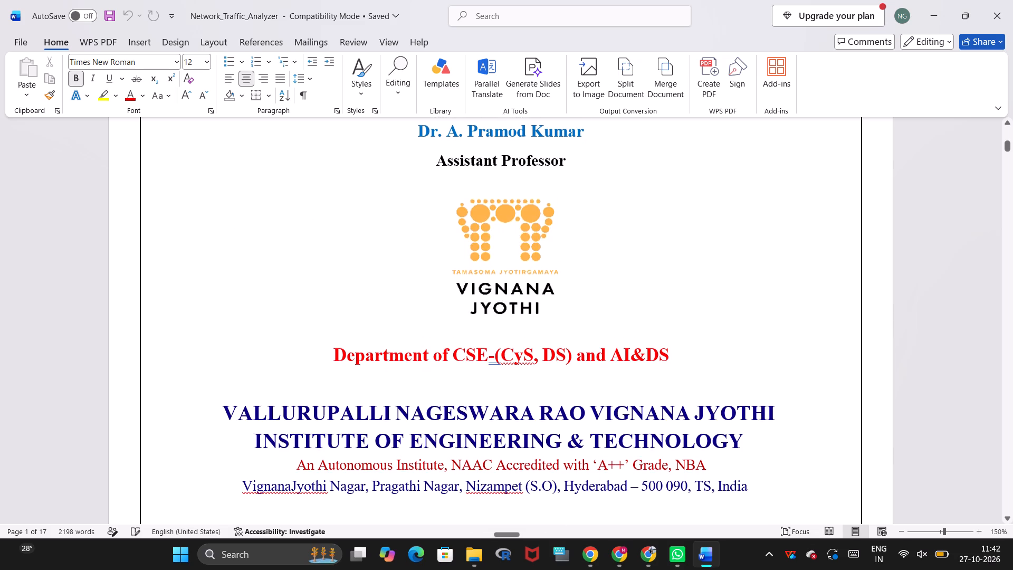
pyautogui.scroll(-1, 654, 302)
pyautogui.scroll(-1, 510, 216)
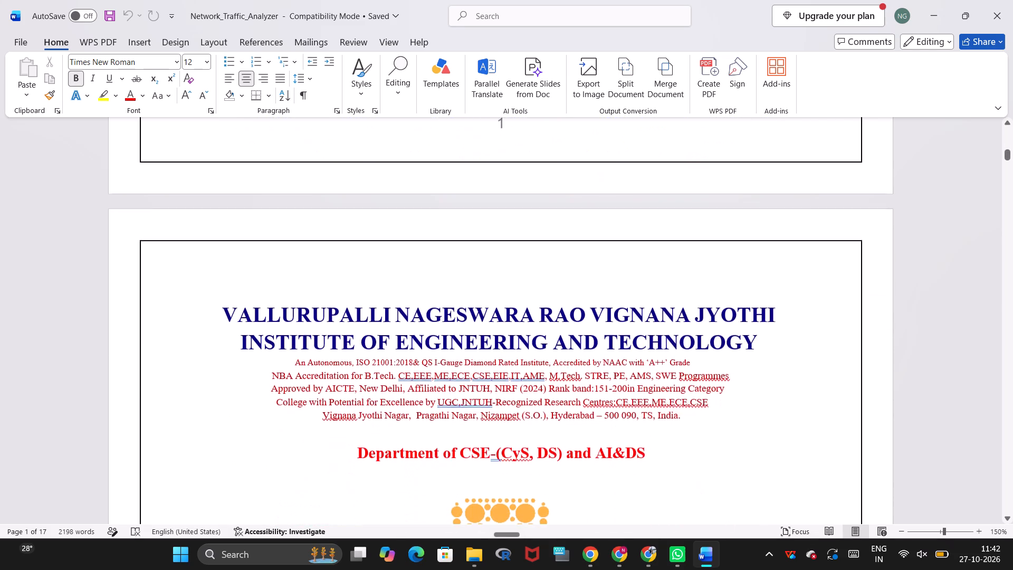
pyautogui.scroll(-1, 512, 310)
pyautogui.scroll(1, 513, 317)
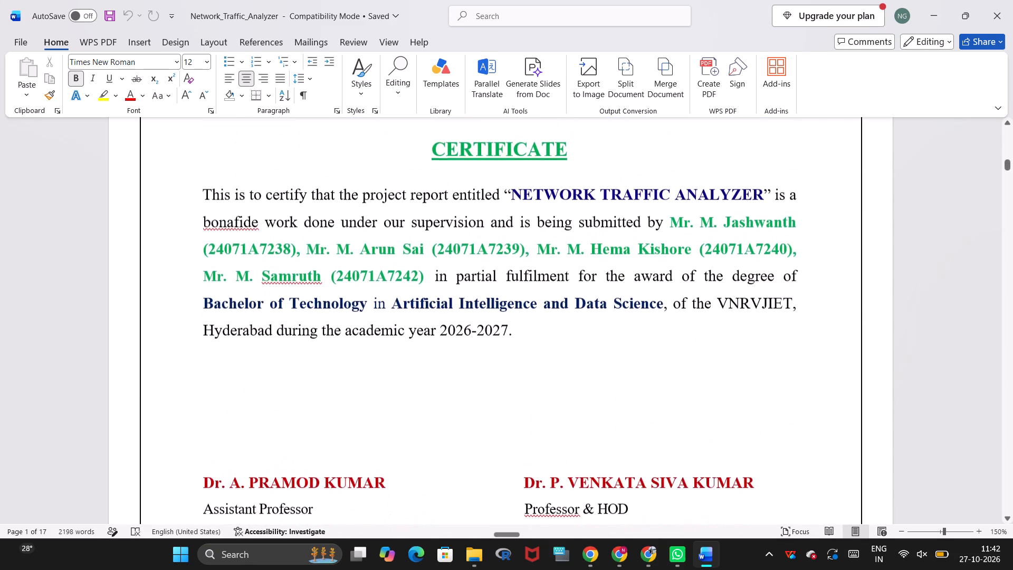
pyautogui.scroll(-2, 513, 317)
pyautogui.scroll(-2, 518, 379)
pyautogui.scroll(1, 518, 379)
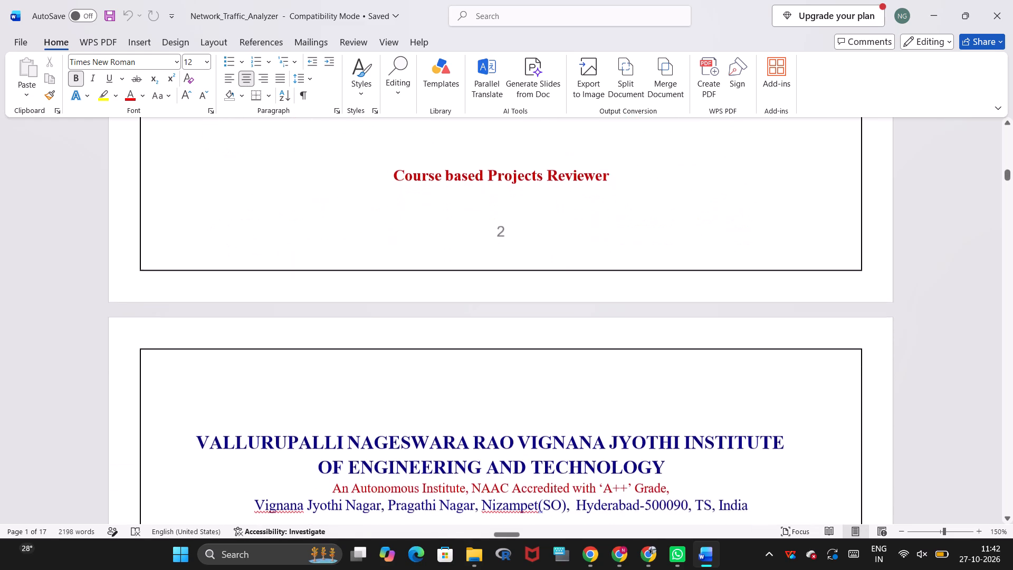
pyautogui.scroll(1, 518, 379)
# Start exporting the report as a PDF and replace the underscores in the file name with spaces, giving Network Traffic Analyzer.
pyautogui.click(15, 46)
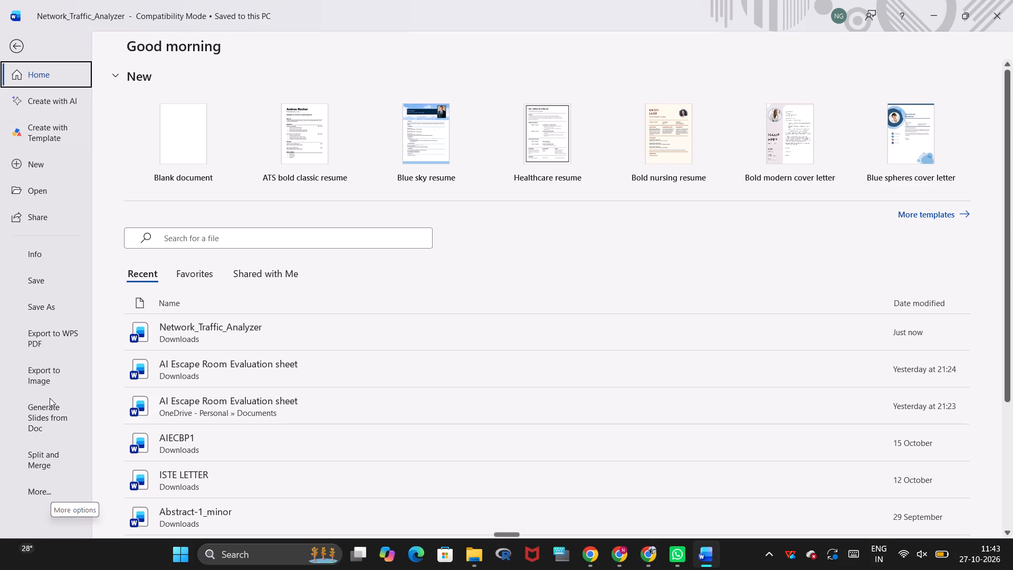
pyautogui.click(46, 495)
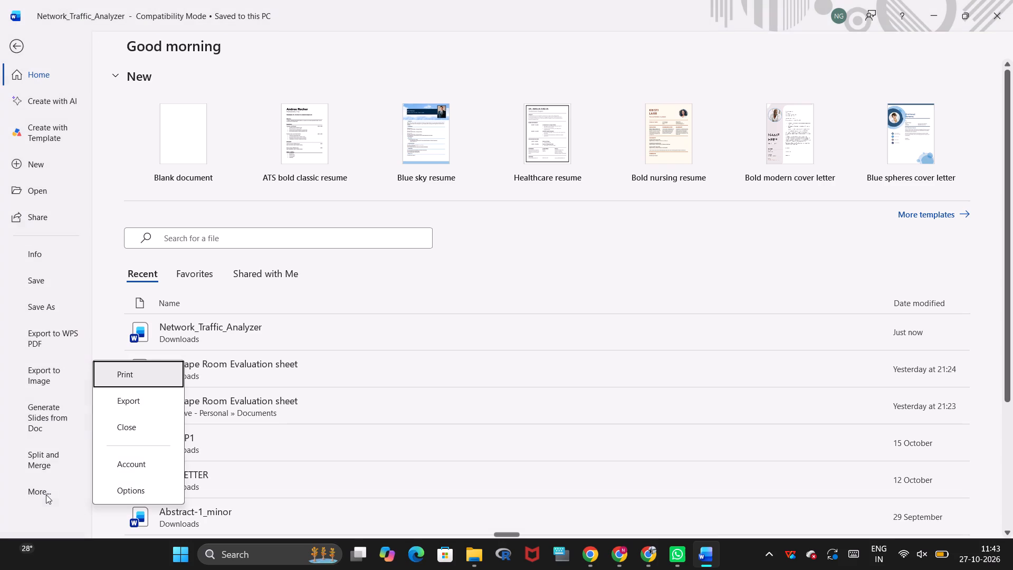
pyautogui.click(136, 395)
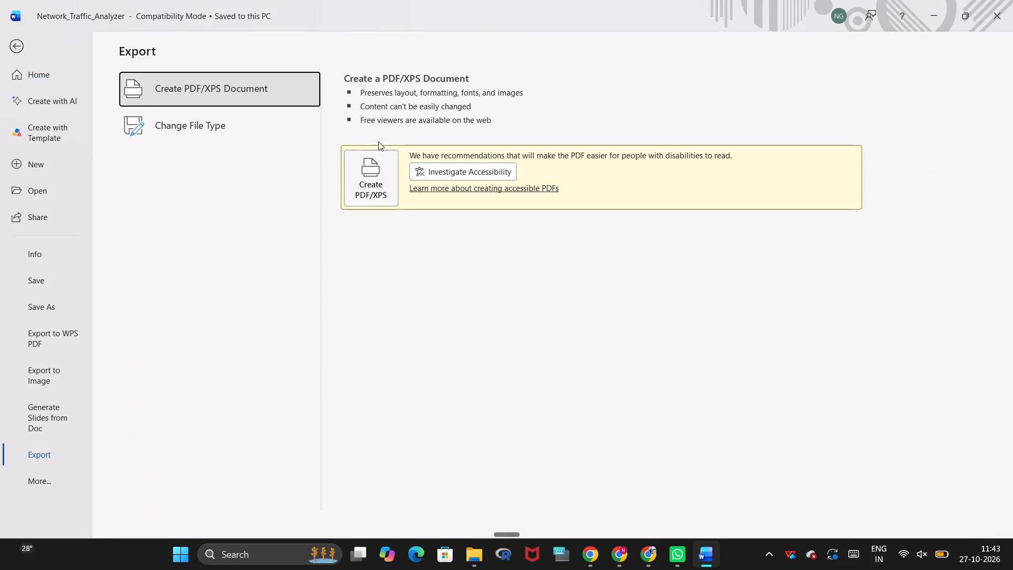
pyautogui.click(385, 183)
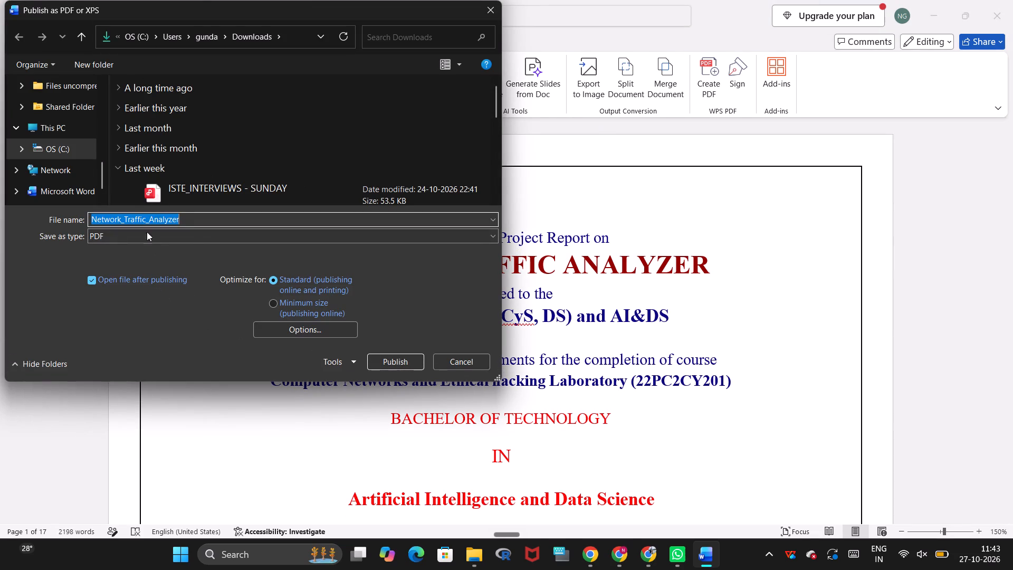
pyautogui.click(146, 218)
pyautogui.press('Right')
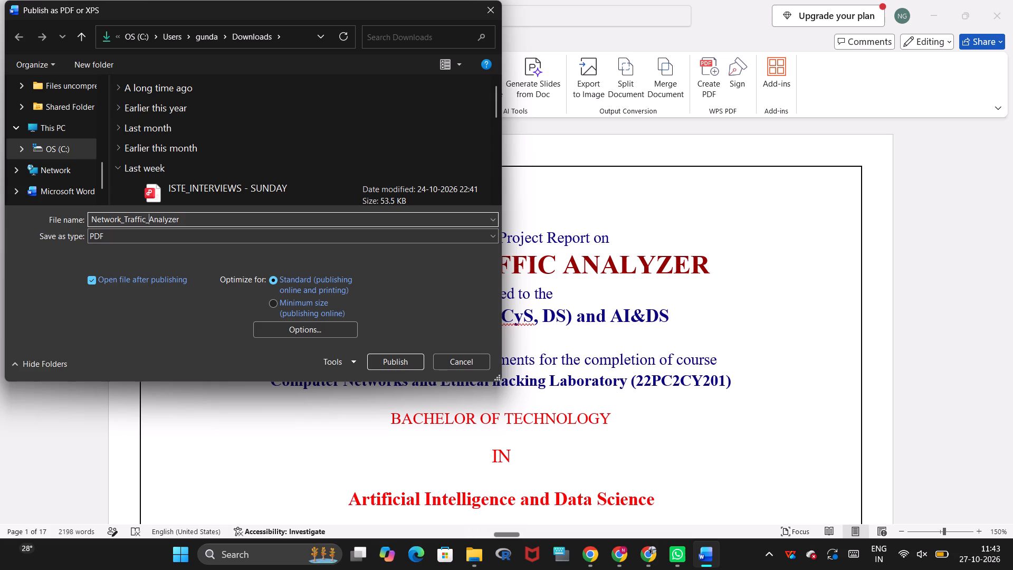
pyautogui.press('BackSpace')
pyautogui.press('space')
pyautogui.press('Left')
pyautogui.press('Left')
pyautogui.press('Left')
pyautogui.press('Left')
pyautogui.press('Left')
pyautogui.press('Left')
pyautogui.press('Left')
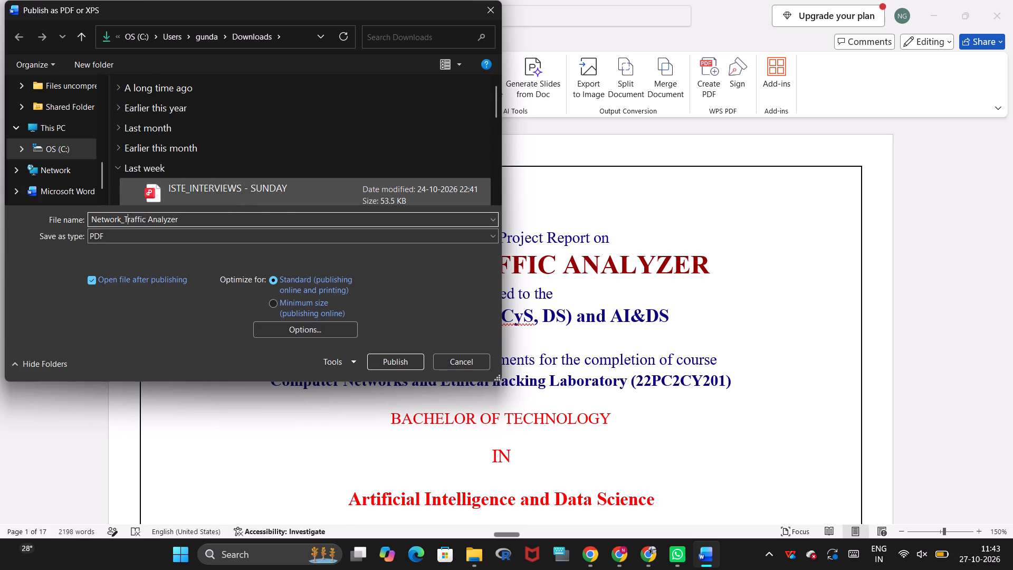
pyautogui.press('Left')
pyautogui.press('space')
pyautogui.press('BackSpace')
pyautogui.press('BackSpace')
pyautogui.press('space')
pyautogui.write('p')
pyautogui.press('BackSpace')
pyautogui.press('Down')
pyautogui.press('Down')
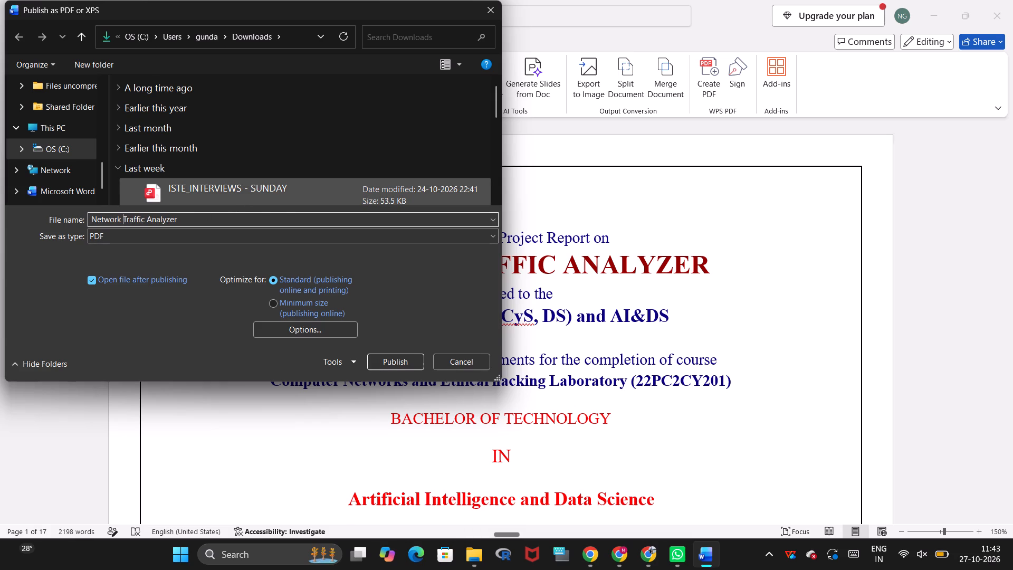
pyautogui.press('Left')
pyautogui.press('Left')
pyautogui.press('Left')
pyautogui.press('Left')
pyautogui.press('Left')
pyautogui.press('Left')
pyautogui.press('Left')
pyautogui.press('Left')
pyautogui.press('Left')
pyautogui.press('Left')
pyautogui.press('Left')
pyautogui.press('Left')
pyautogui.write('CN')
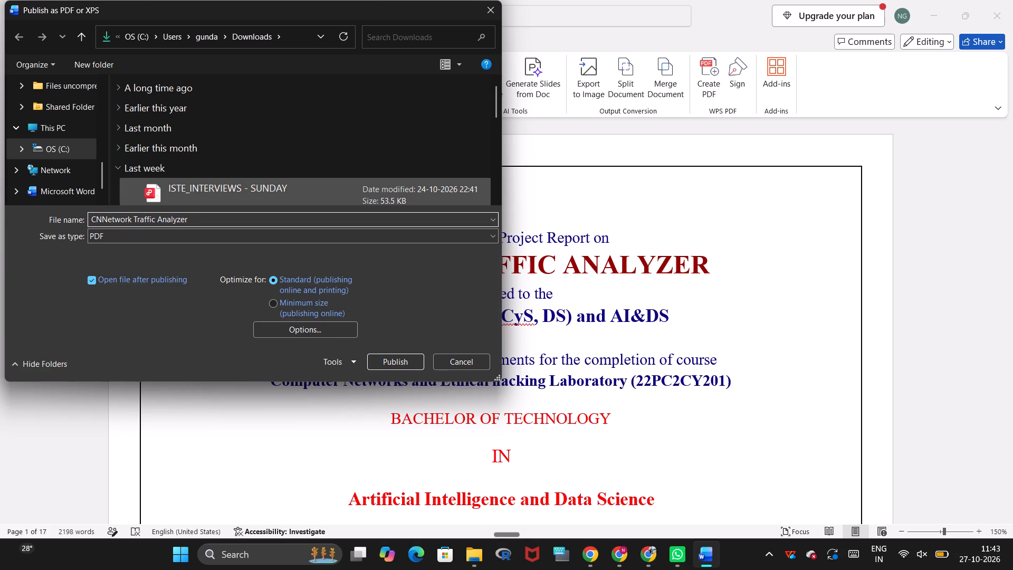
pyautogui.write('CNP')
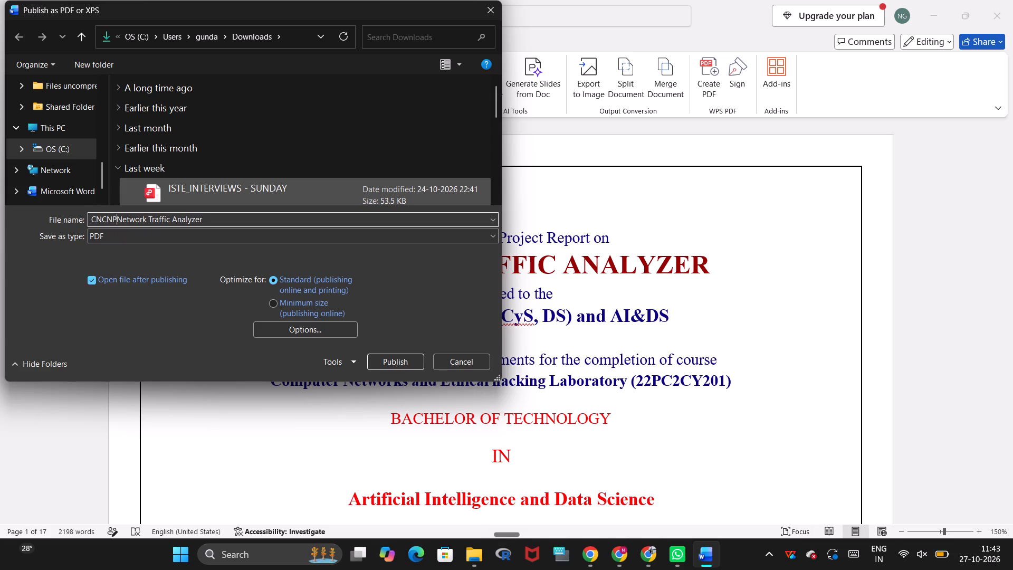
pyautogui.press('Left')
pyautogui.press('BackSpace')
pyautogui.press('b')
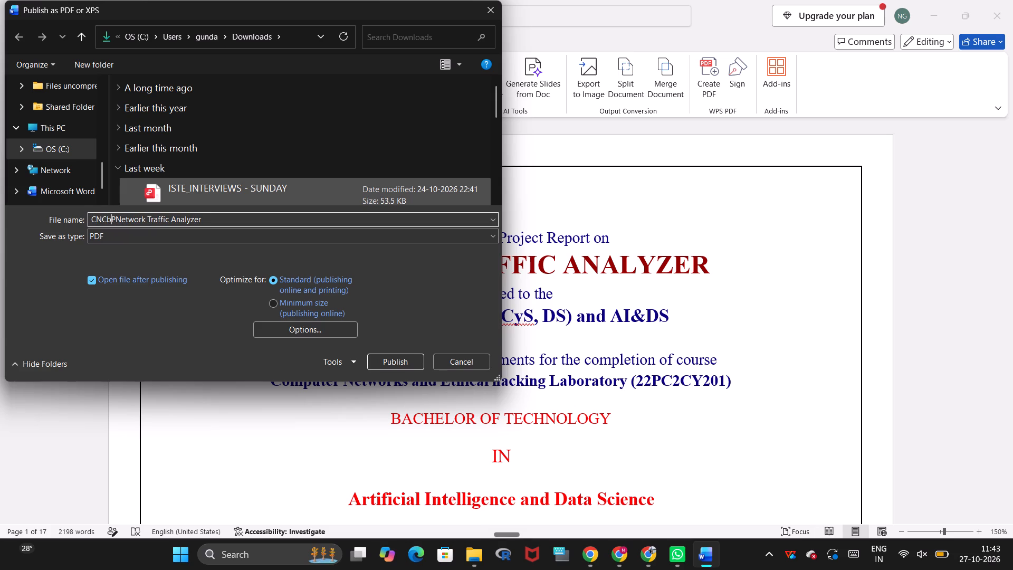
pyautogui.press('Left')
pyautogui.press('Left')
pyautogui.press('space')
pyautogui.press('Right')
pyautogui.press('Right')
pyautogui.press('Right')
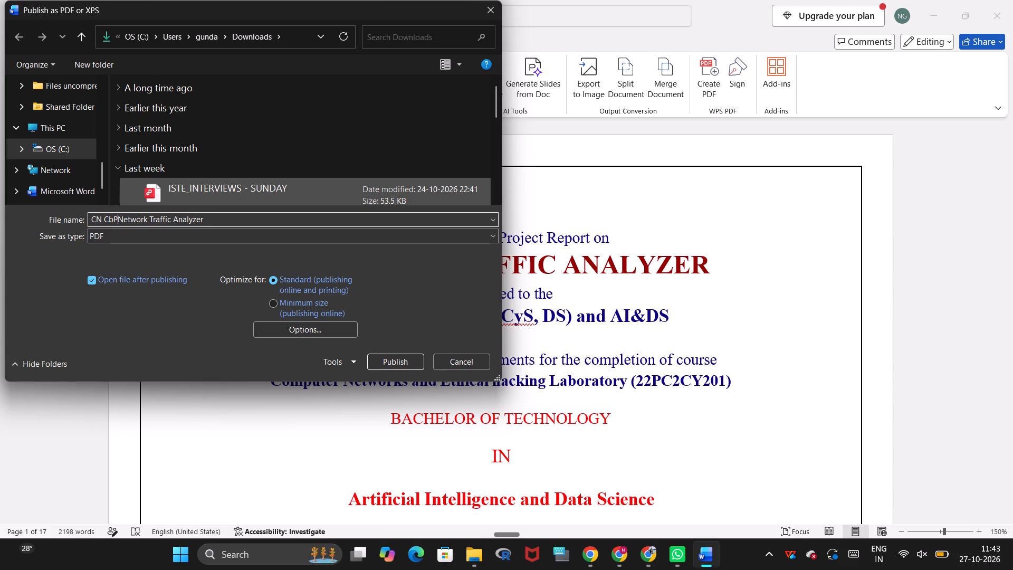
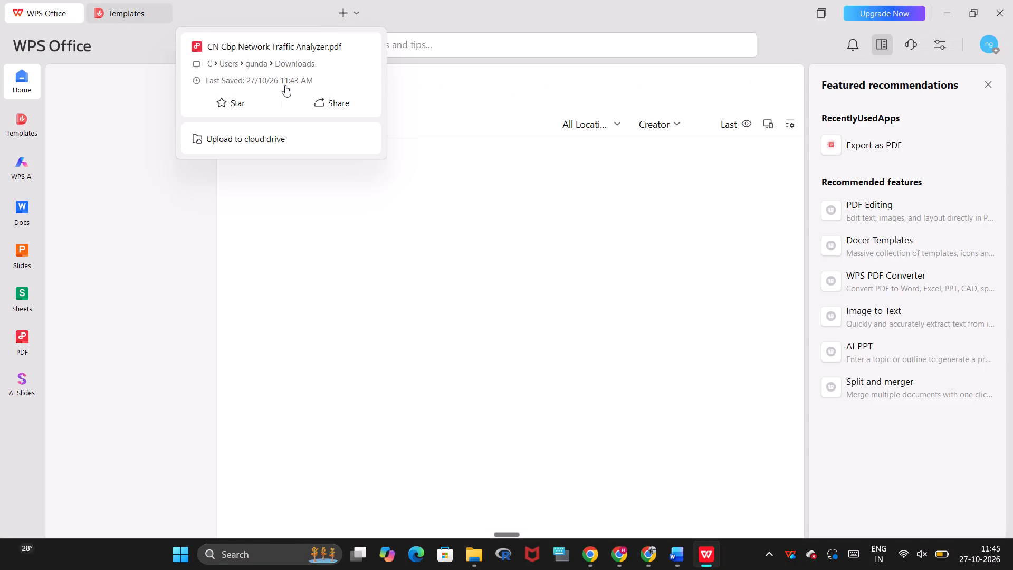
# Clear the desktop by minimizing WPS Office and closing the Network_Traffic_Analyzer document in Word and the Downloads folder window.
pyautogui.click(935, 13)
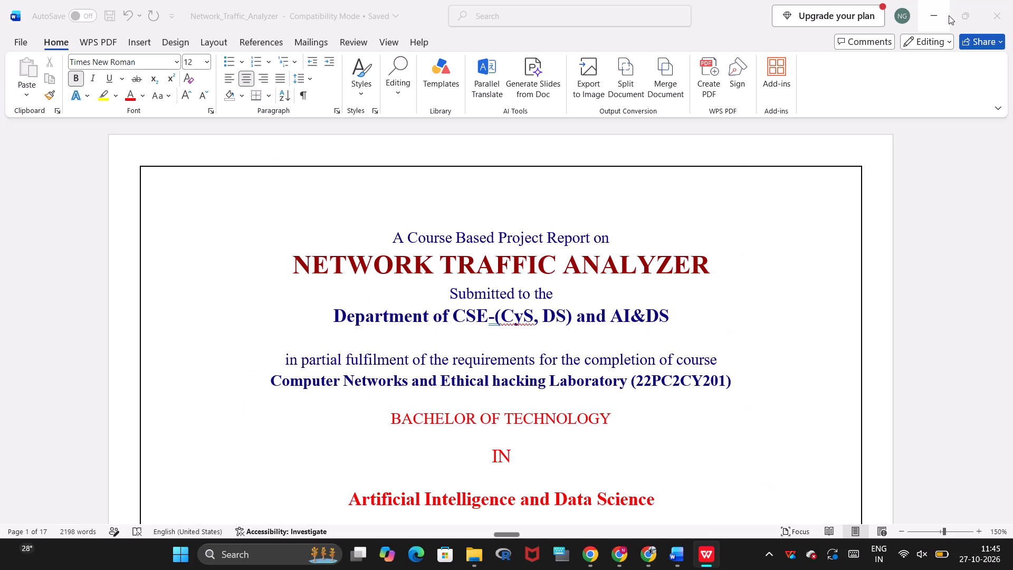
pyautogui.click(1012, 0)
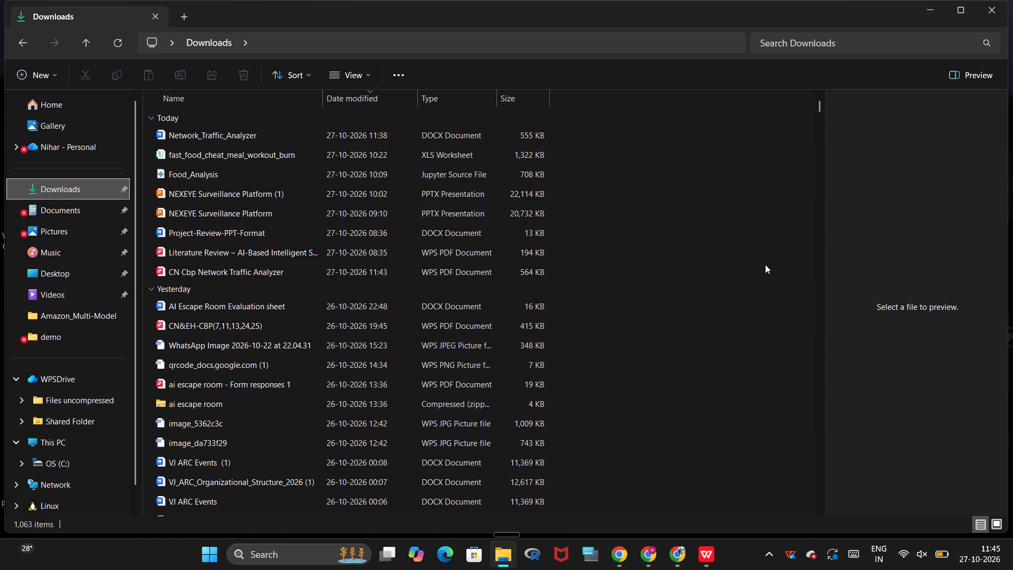
pyautogui.click(987, 13)
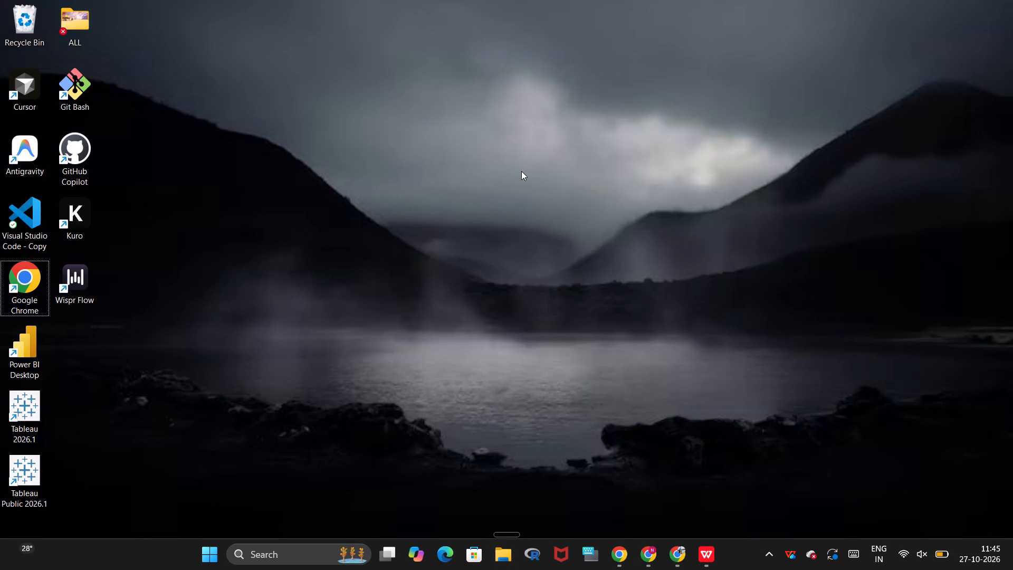